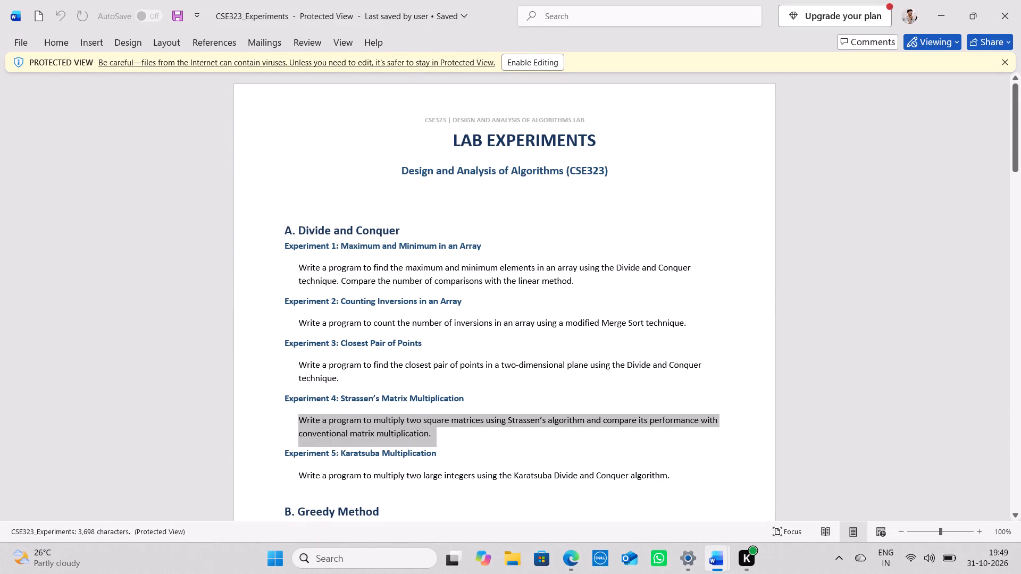
Copy the full description paragraph under Experiment 4: Strassen's Matrix Multiplication.
{"action": "left_click", "coordinate": [294, 417]}
{"action": "triple_click", "coordinate": [294, 417]}
{"action": "left_click", "coordinate": [294, 417]}
{"action": "double_click", "coordinate": [294, 417]}
{"action": "key", "text": "ctrl+c"}
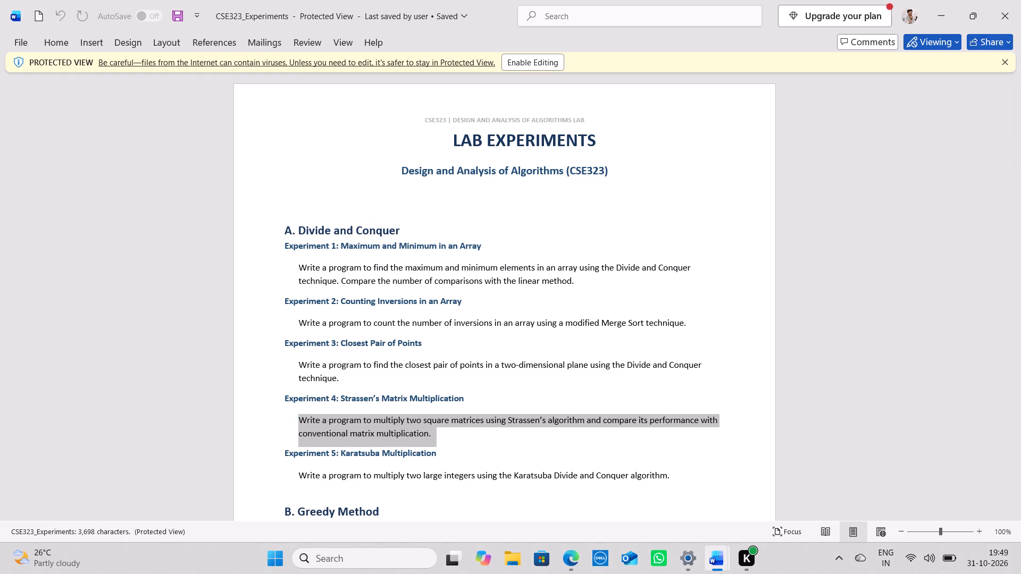
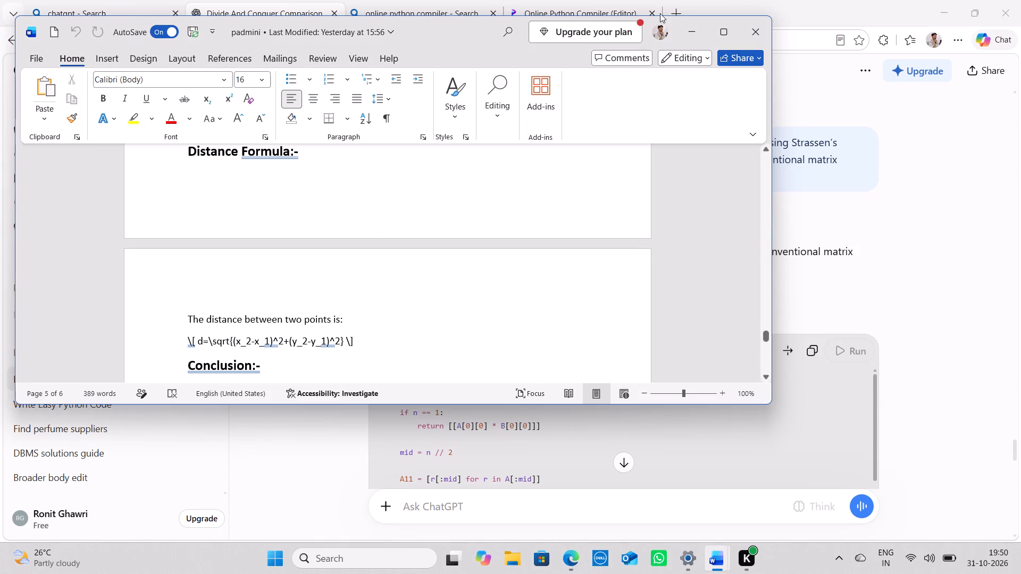
In the maximized Word document padmini, paste the Strassen task description below the final Conclusion text, leaving one blank line between.
{"action": "left_click", "coordinate": [712, 32]}
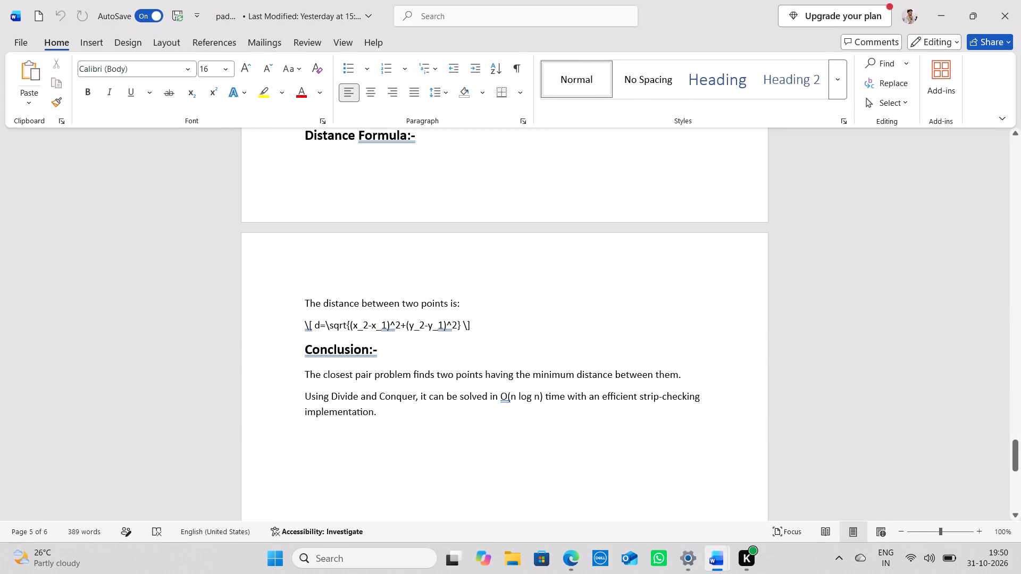
{"action": "scroll", "coordinate": [494, 340], "scroll_direction": "up", "scroll_amount": 6}
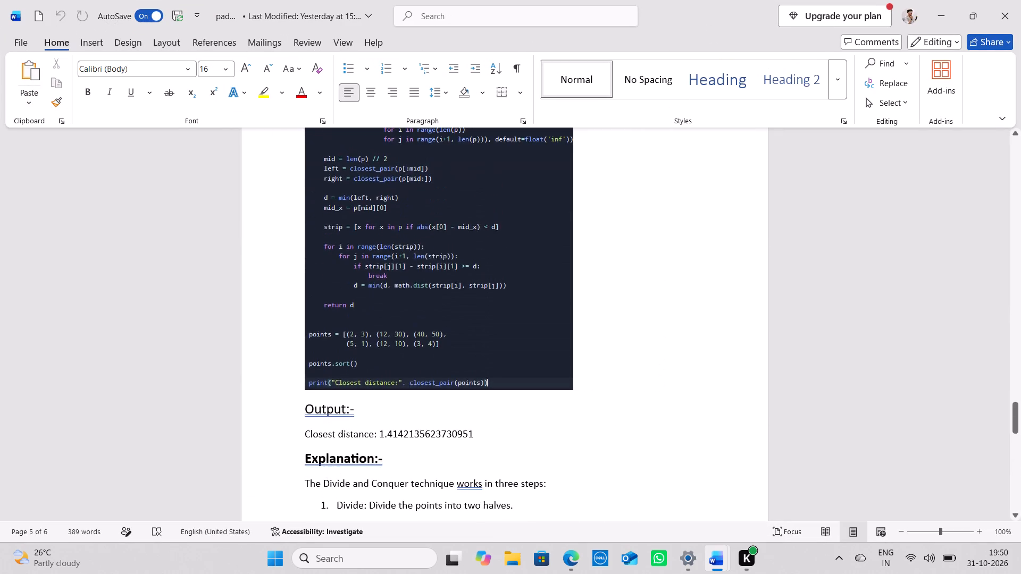
{"action": "scroll", "coordinate": [494, 340], "scroll_direction": "up", "scroll_amount": 14}
{"action": "scroll", "coordinate": [494, 340], "scroll_direction": "down", "scroll_amount": 5}
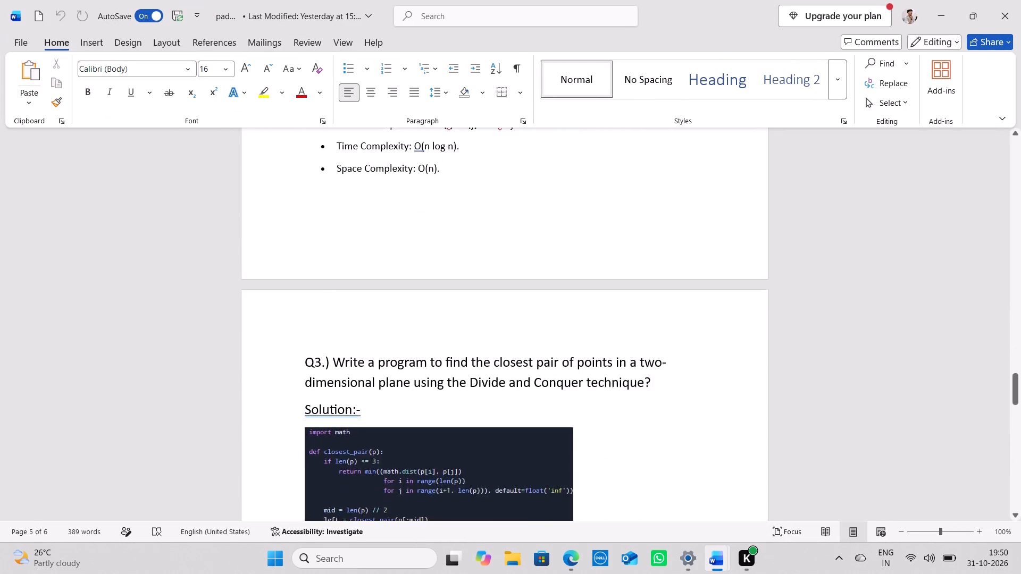
{"action": "scroll", "coordinate": [494, 340], "scroll_direction": "down", "scroll_amount": 6}
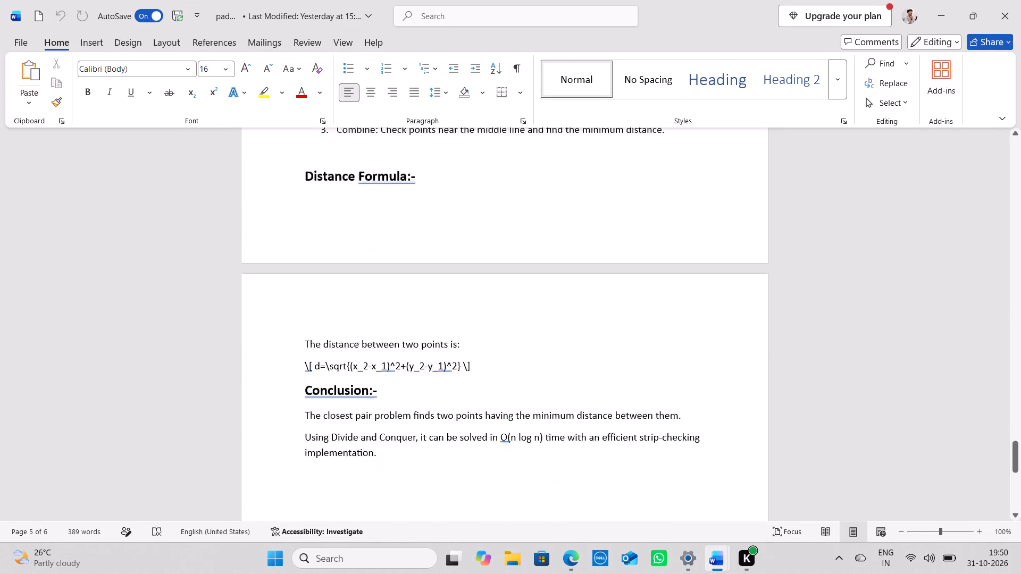
{"action": "scroll", "coordinate": [494, 340], "scroll_direction": "down", "scroll_amount": 1}
{"action": "left_click", "coordinate": [384, 351]}
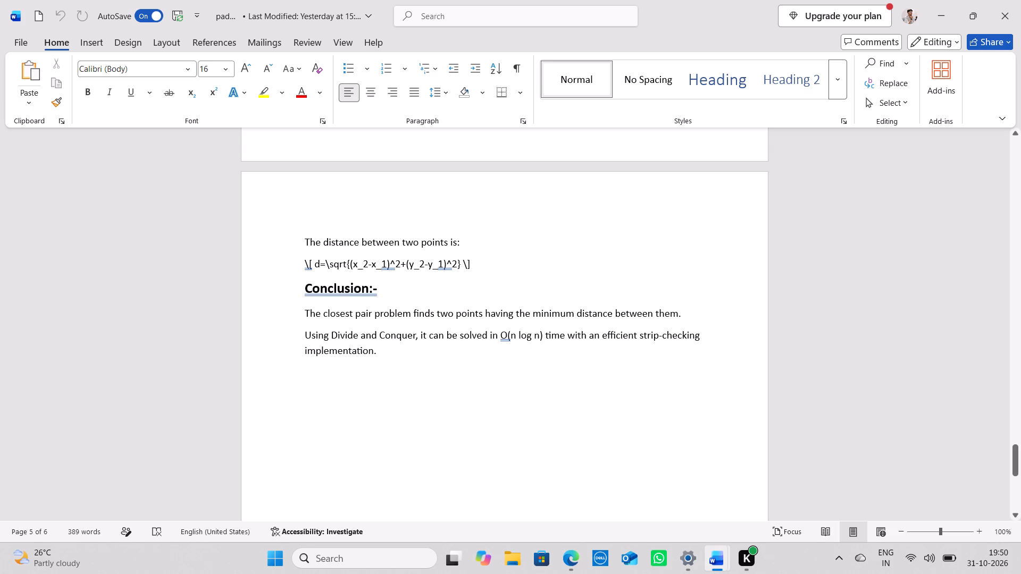
{"action": "scroll", "coordinate": [384, 351], "scroll_direction": "up", "scroll_amount": 10}
{"action": "scroll", "coordinate": [384, 351], "scroll_direction": "down", "scroll_amount": 2}
{"action": "scroll", "coordinate": [384, 351], "scroll_direction": "up", "scroll_amount": 4}
{"action": "scroll", "coordinate": [384, 351], "scroll_direction": "down", "scroll_amount": 1}
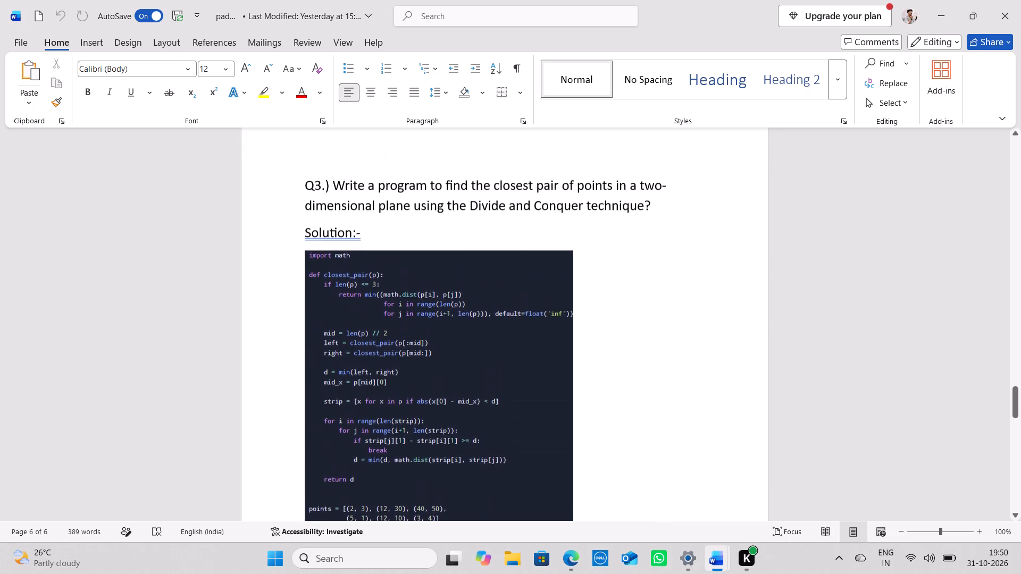
{"action": "scroll", "coordinate": [384, 351], "scroll_direction": "down", "scroll_amount": 3}
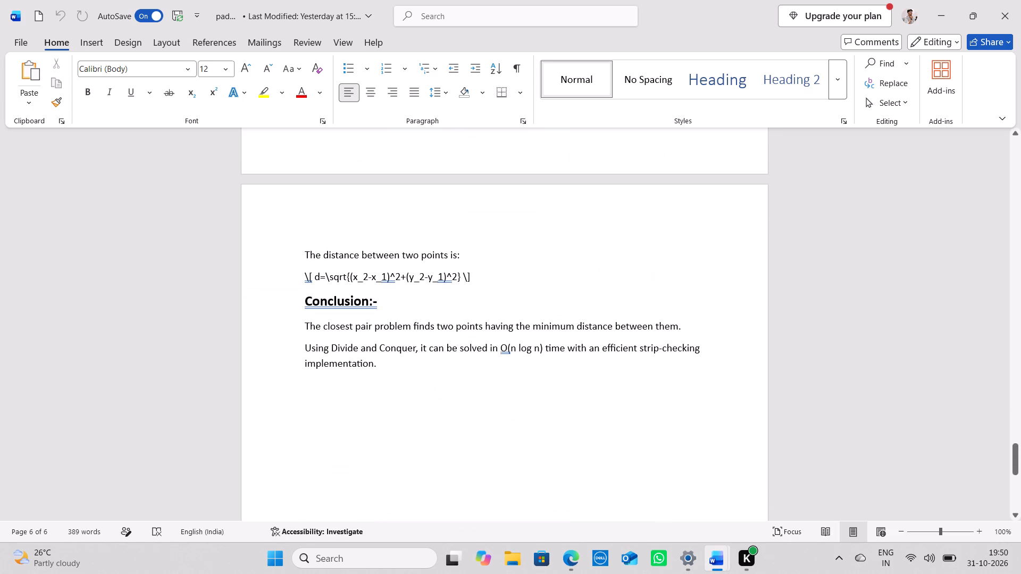
{"action": "scroll", "coordinate": [384, 351], "scroll_direction": "up", "scroll_amount": 1}
{"action": "key", "text": "Return"}
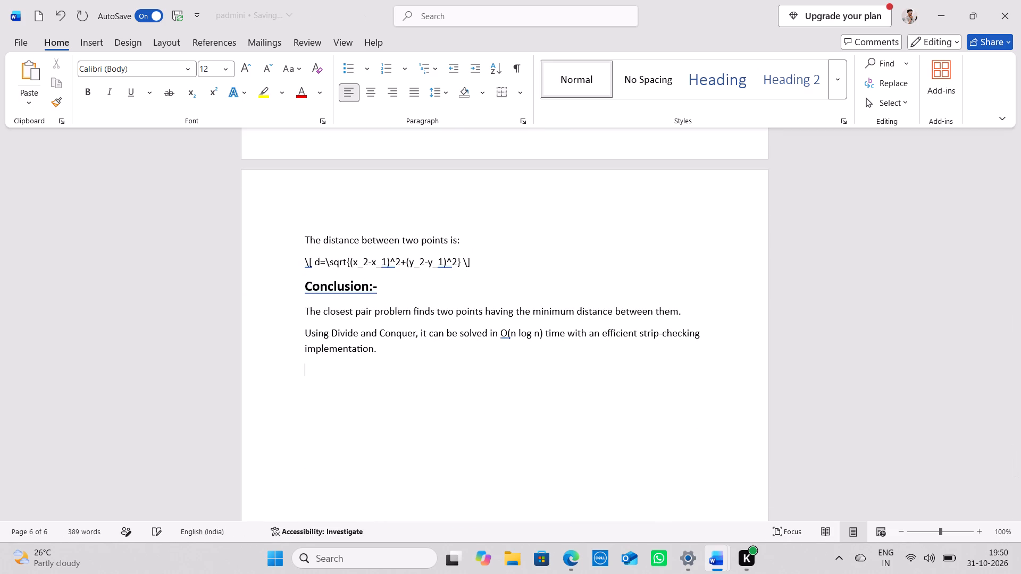
{"action": "key", "text": "Return"}
{"action": "key", "text": "ctrl+v"}
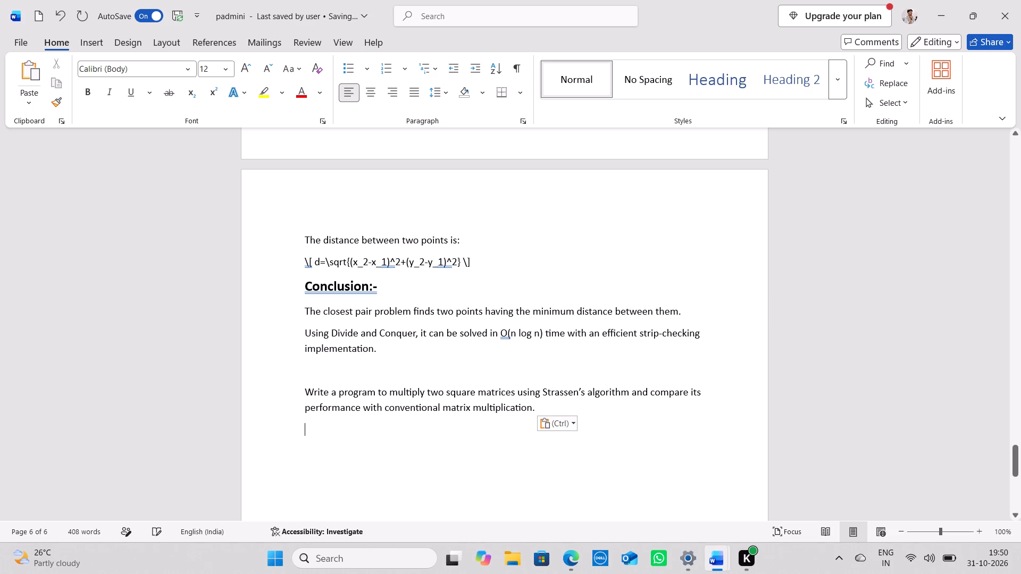
Prefix the pasted Strassen task description with the question label "Q1.) ".
{"action": "left_click", "coordinate": [304, 390]}
{"action": "key", "text": "q"}
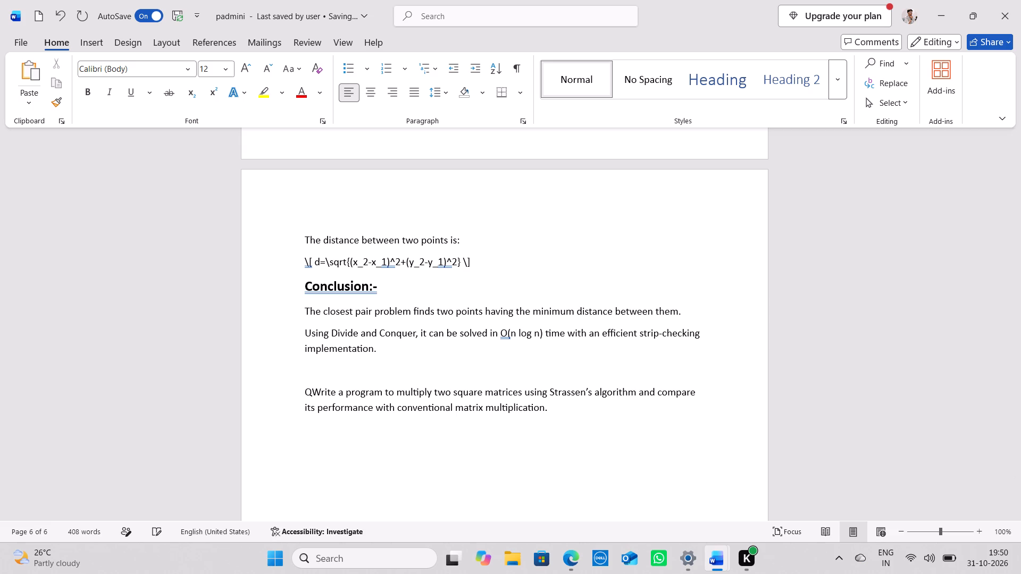
{"action": "key", "text": "1"}
{"action": "key", "text": "period"}
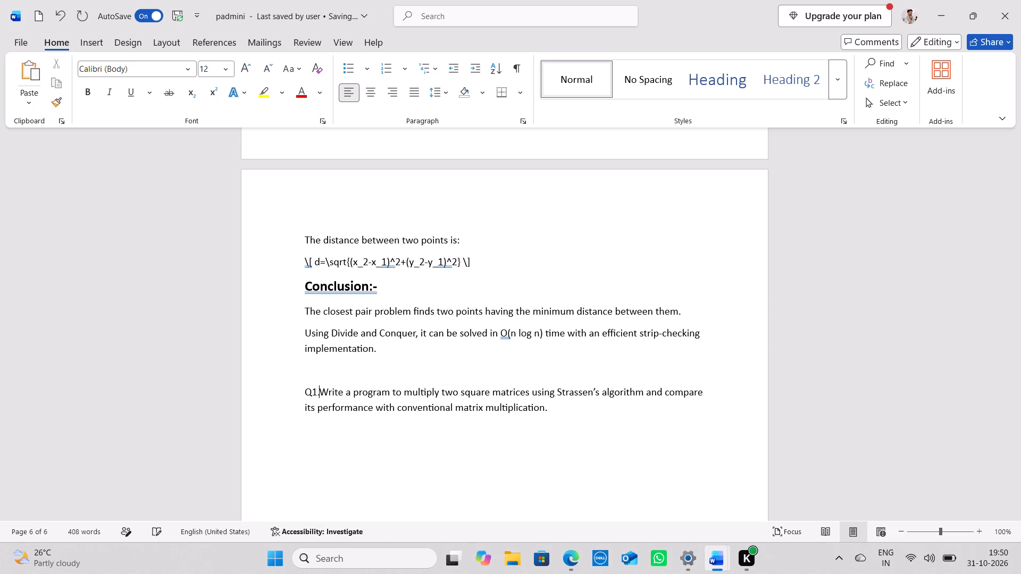
{"action": "key", "text": "shift+parenright"}
{"action": "key", "text": "space"}
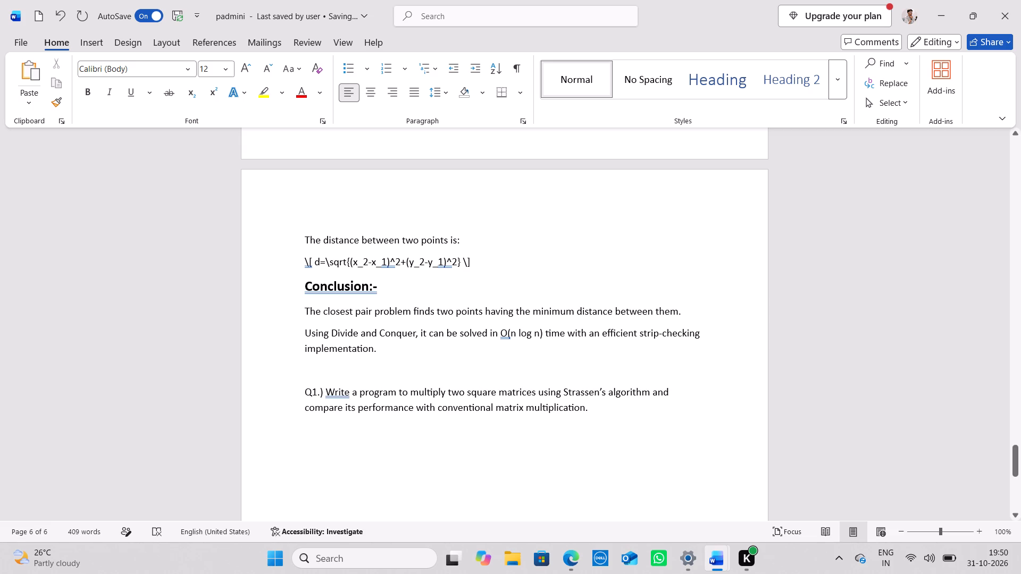
Set the whole Strassen question, including the empty line below it, to font size 16.
{"action": "left_click_drag", "start_coordinate": [301, 391], "coordinate": [430, 437]}
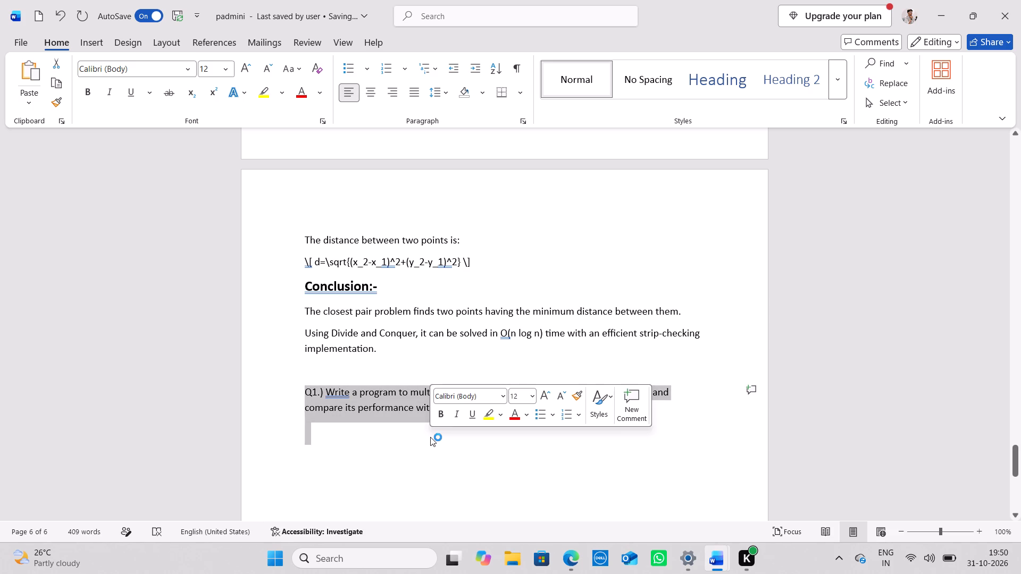
{"action": "left_click", "coordinate": [225, 73]}
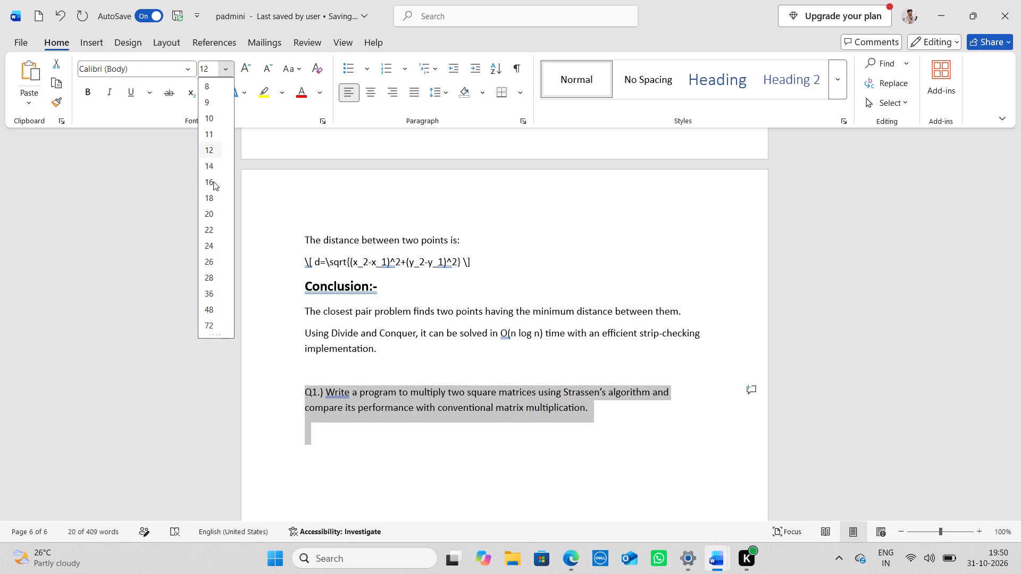
{"action": "left_click", "coordinate": [213, 187]}
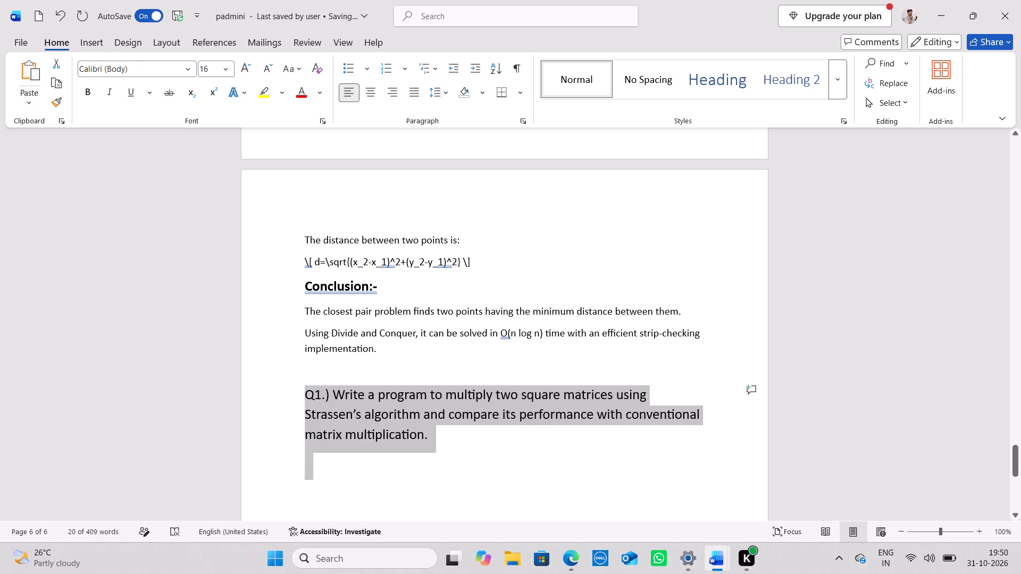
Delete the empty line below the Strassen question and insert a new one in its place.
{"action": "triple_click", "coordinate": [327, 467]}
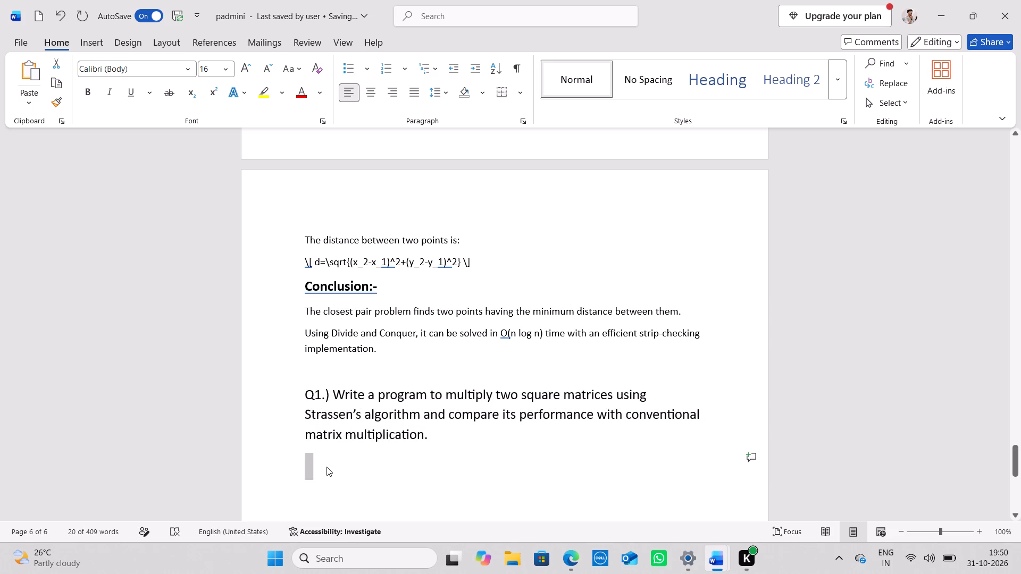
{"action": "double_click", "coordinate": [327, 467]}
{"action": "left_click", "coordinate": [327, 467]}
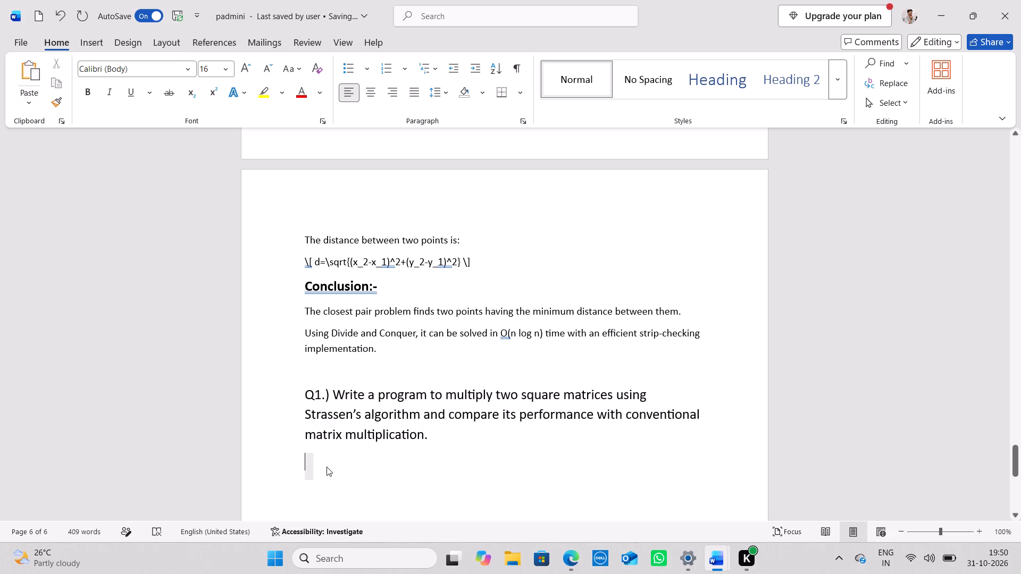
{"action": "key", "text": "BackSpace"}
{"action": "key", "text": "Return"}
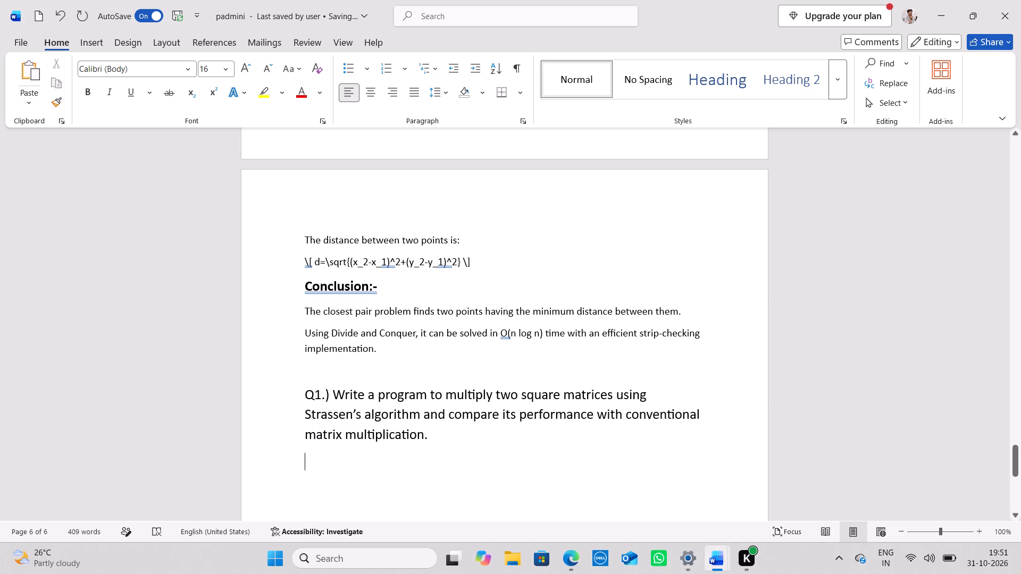
Change the Strassen question's number to 4 so its label reads "Q4.)".
{"action": "left_click", "coordinate": [321, 396]}
{"action": "key", "text": "BackSpace"}
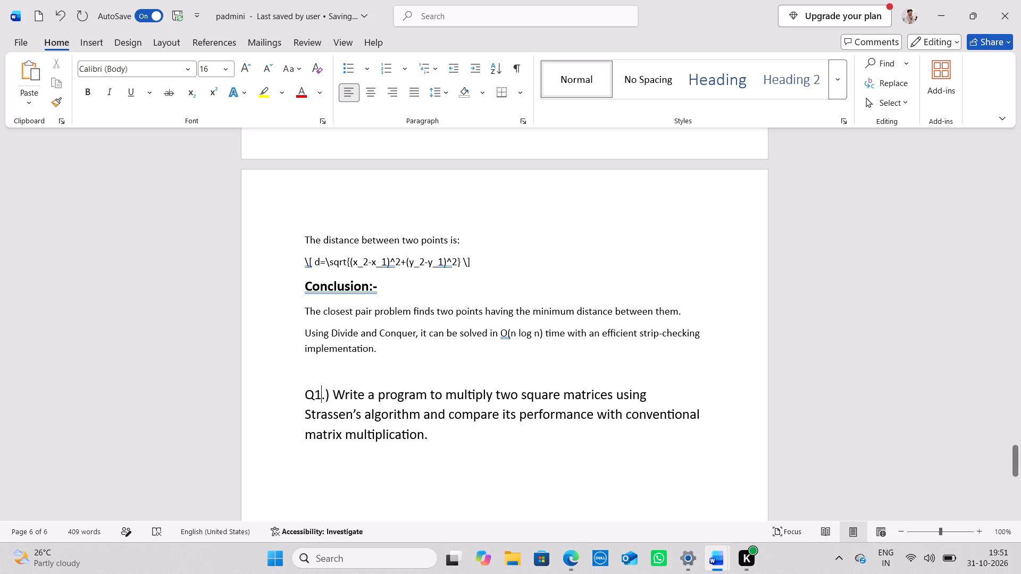
{"action": "right_click", "coordinate": [321, 396]}
{"action": "key", "text": "4"}
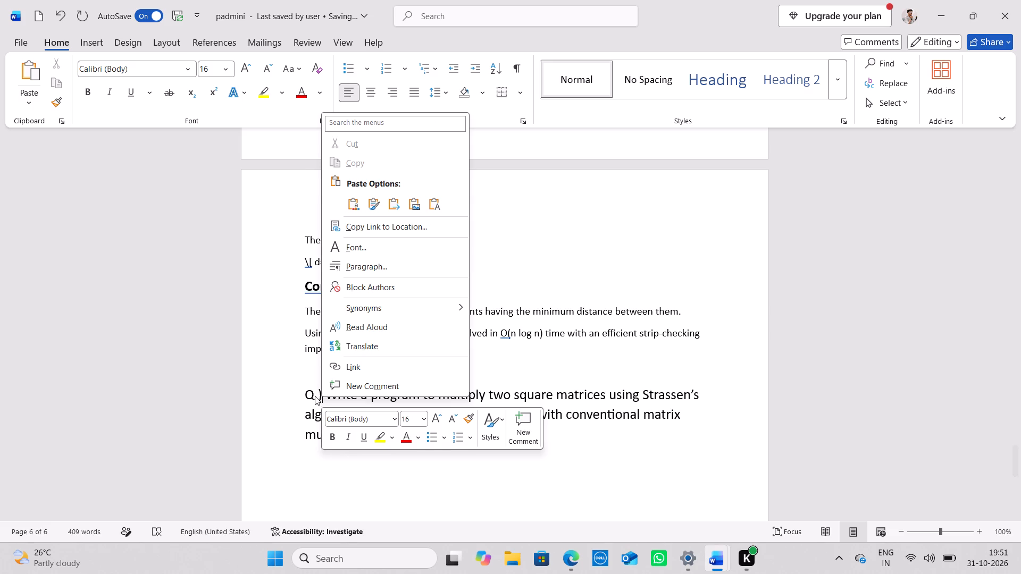
{"action": "left_click", "coordinate": [265, 383]}
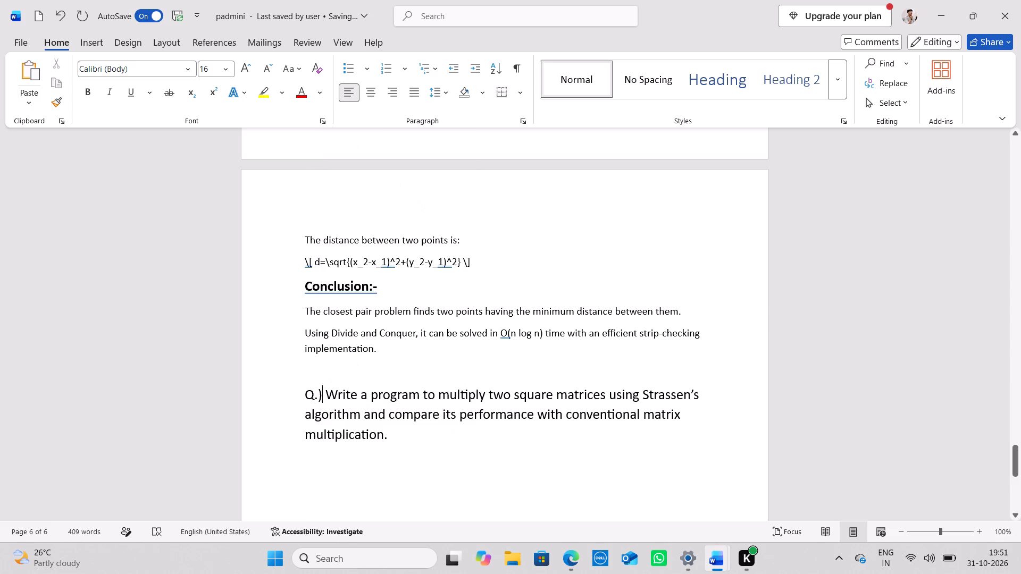
{"action": "key", "text": "Left"}
{"action": "key", "text": "Left"}
{"action": "key", "text": "4"}
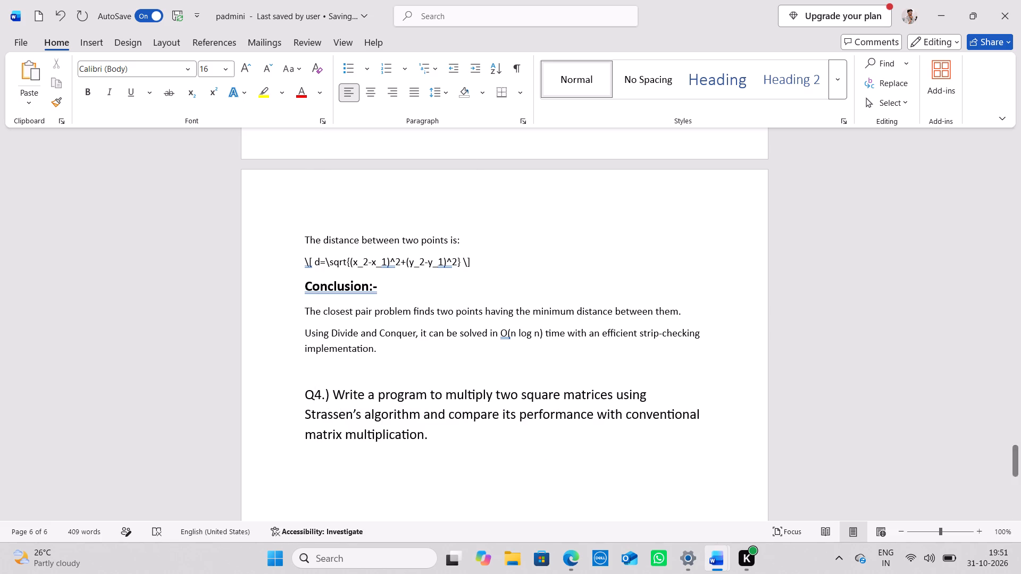
Place the text cursor on the empty line below the Q4 question.
{"action": "key", "text": "Down"}
{"action": "key", "text": "Down"}
{"action": "key", "text": "Right"}
{"action": "key", "text": "Right"}
{"action": "key", "text": "Right"}
{"action": "key", "text": "Right"}
{"action": "key", "text": "Right"}
{"action": "key", "text": "Right"}
{"action": "key", "text": "Right"}
{"action": "key", "text": "Right"}
{"action": "key", "text": "Right"}
{"action": "key", "text": "Right"}
{"action": "key", "text": "Right"}
{"action": "key", "text": "Right"}
{"action": "key", "text": "Right"}
{"action": "key", "text": "Right"}
{"action": "key", "text": "Right"}
{"action": "key", "text": "Right"}
{"action": "key", "text": "Right"}
{"action": "key", "text": "Right"}
{"action": "key", "text": "Right"}
{"action": "key", "text": "Right"}
{"action": "key", "text": "Down"}
Set the font size of the empty line below the Q4 question to 12.
{"action": "left_click", "coordinate": [228, 75]}
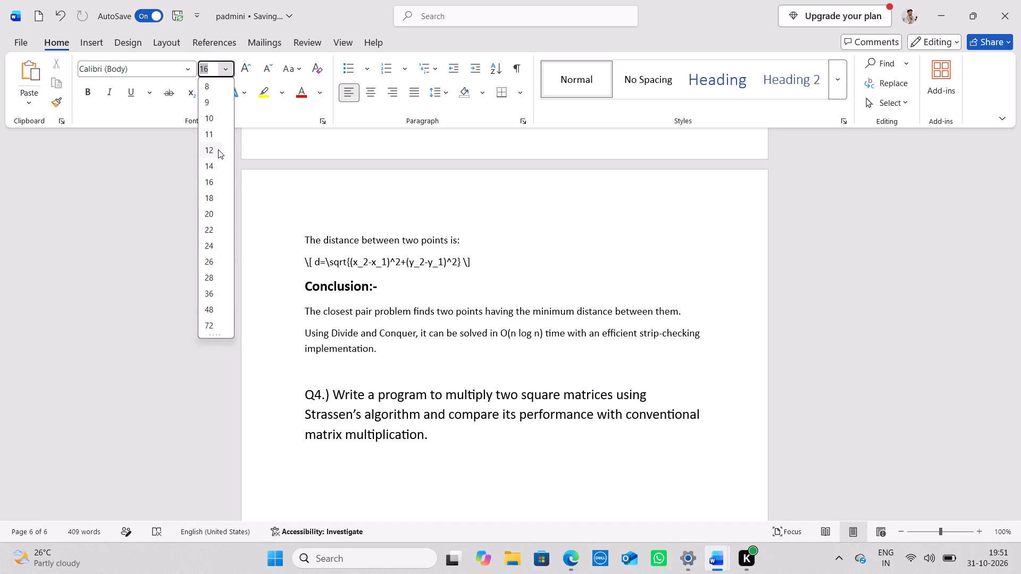
{"action": "left_click", "coordinate": [218, 149]}
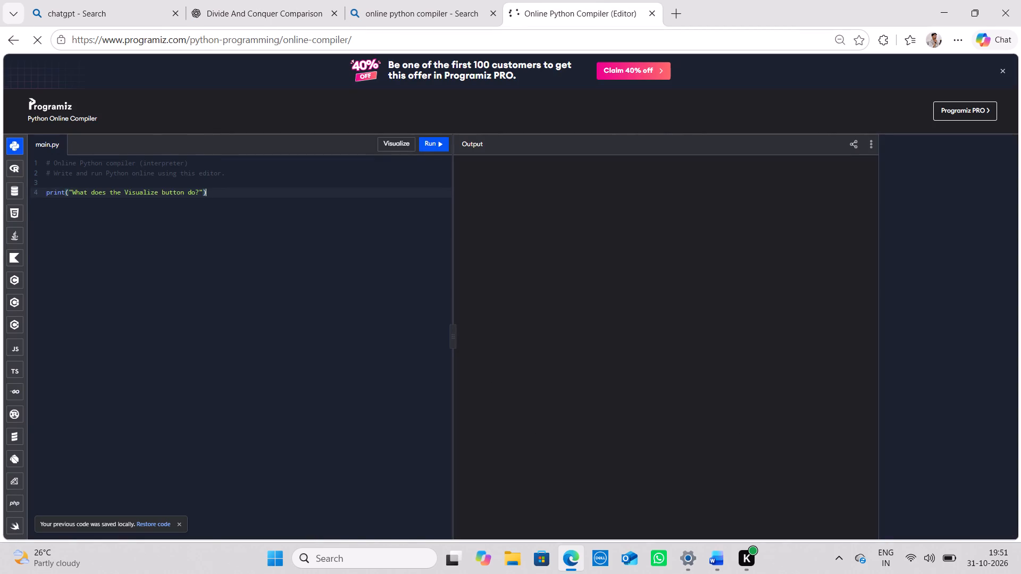
{"action": "left_click_drag", "start_coordinate": [44, 159], "coordinate": [137, 342]}
{"action": "key", "text": "ctrl+v"}
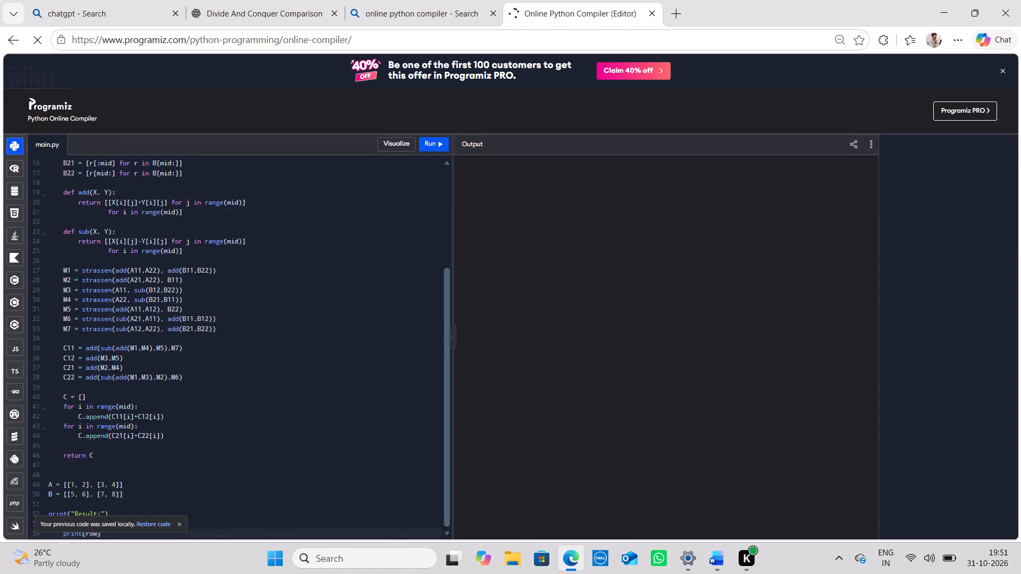
Run the Strassen program in the online compiler and dismiss the notice about restoring previous code.
{"action": "scroll", "coordinate": [338, 382], "scroll_direction": "up", "scroll_amount": 3}
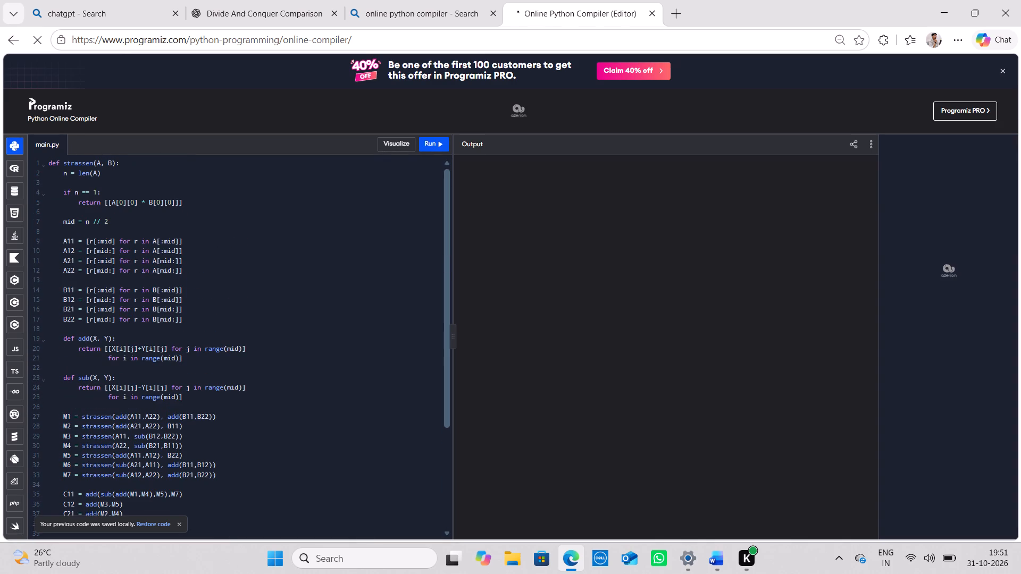
{"action": "scroll", "coordinate": [338, 382], "scroll_direction": "up", "scroll_amount": 1}
{"action": "left_click", "coordinate": [441, 147]}
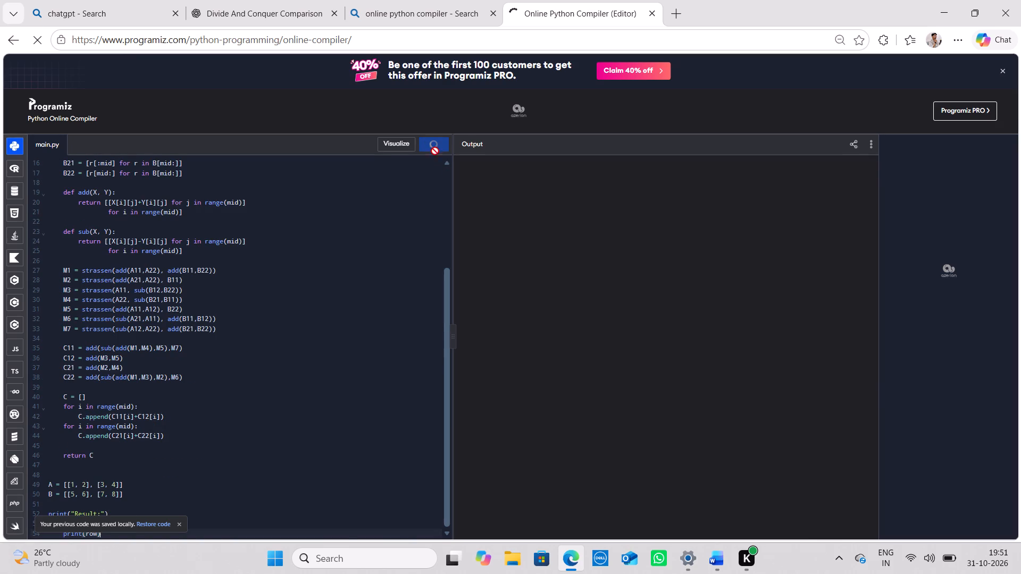
{"action": "left_click", "coordinate": [182, 528]}
{"action": "scroll", "coordinate": [270, 436], "scroll_direction": "up", "scroll_amount": 3}
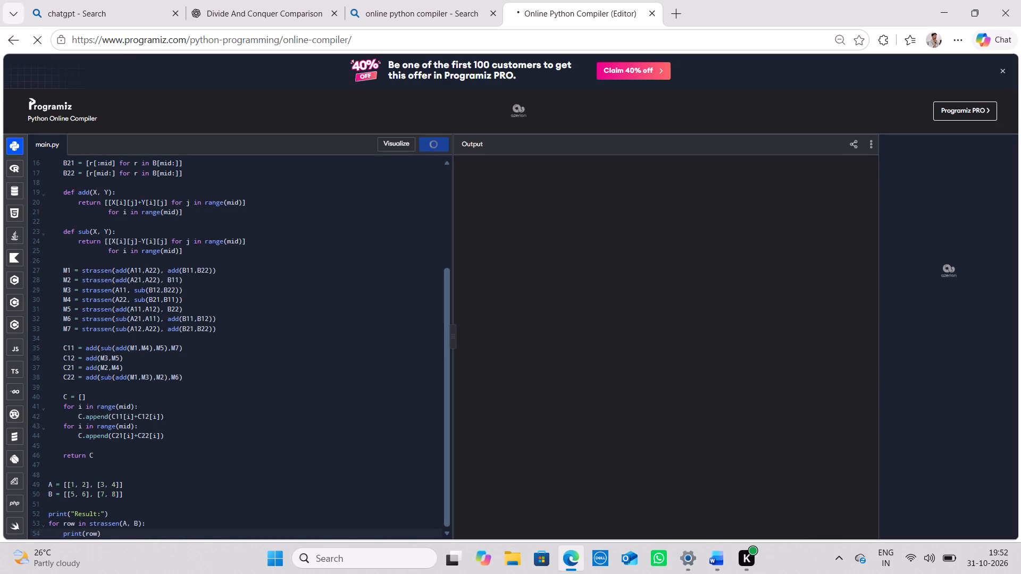
{"action": "scroll", "coordinate": [270, 436], "scroll_direction": "up", "scroll_amount": 5}
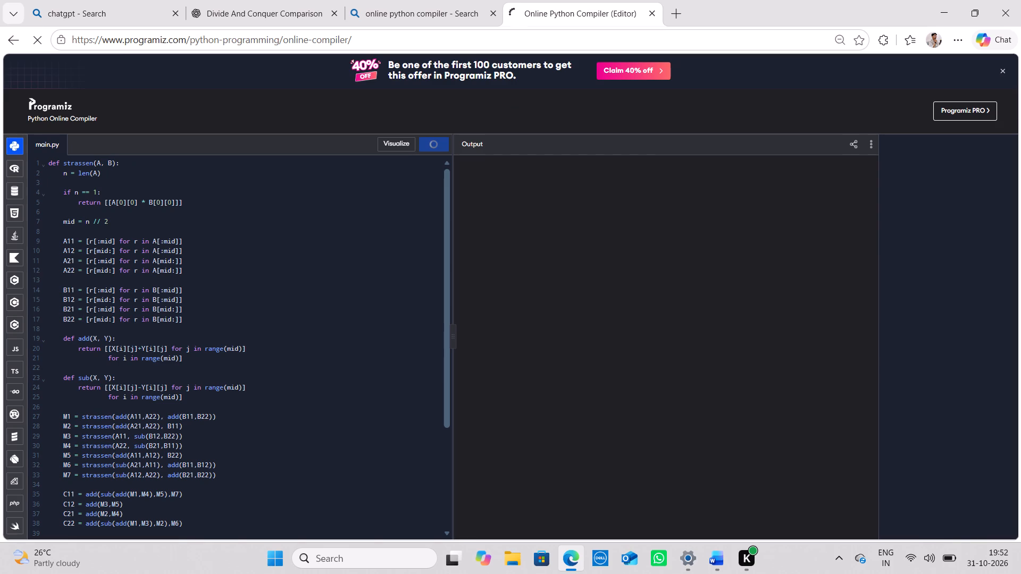
{"action": "scroll", "coordinate": [272, 416], "scroll_direction": "down", "scroll_amount": 1}
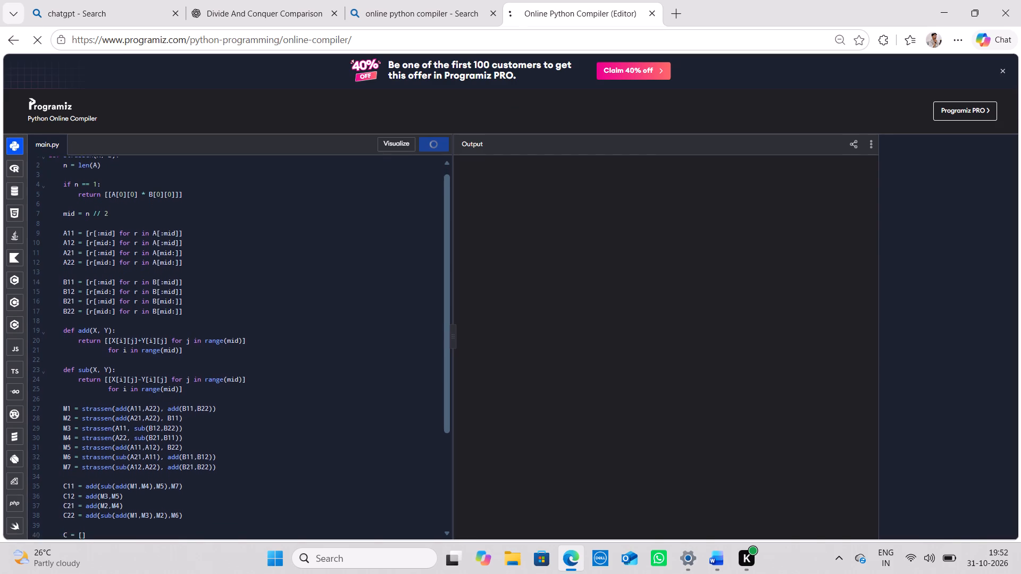
{"action": "scroll", "coordinate": [272, 416], "scroll_direction": "down", "scroll_amount": 1}
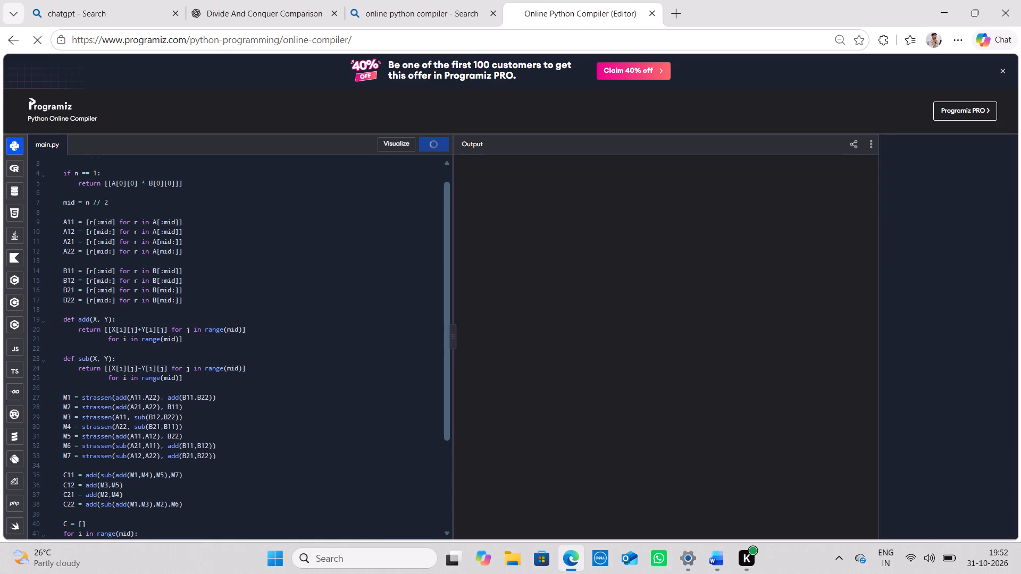
{"action": "scroll", "coordinate": [340, 369], "scroll_direction": "up", "scroll_amount": 4}
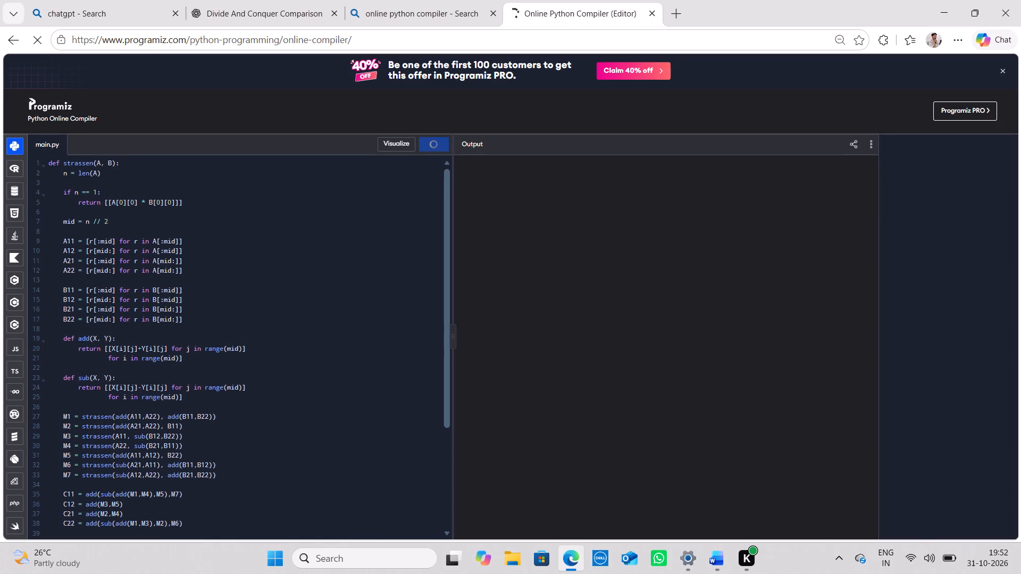
{"action": "scroll", "coordinate": [340, 369], "scroll_direction": "up", "scroll_amount": 1}
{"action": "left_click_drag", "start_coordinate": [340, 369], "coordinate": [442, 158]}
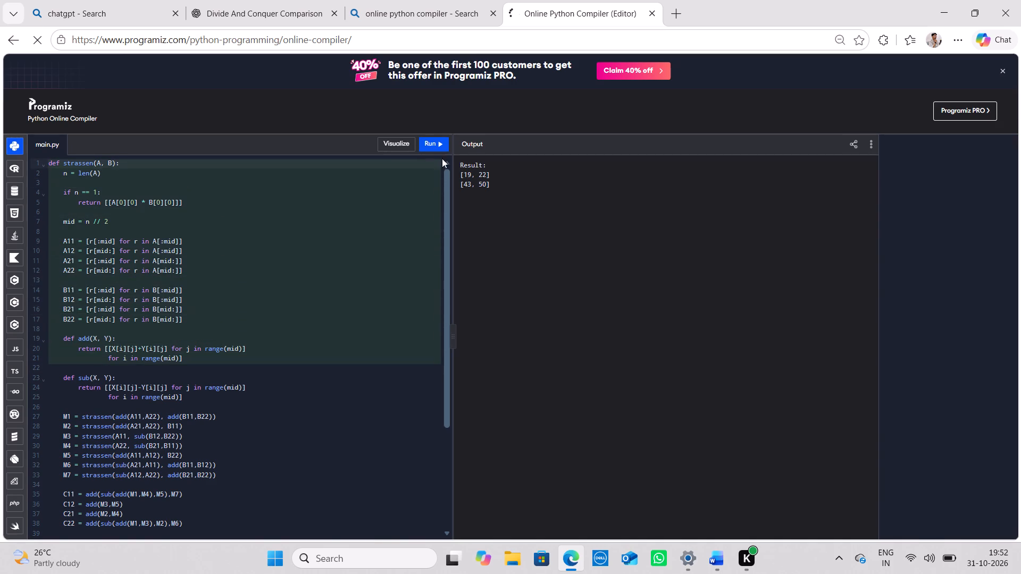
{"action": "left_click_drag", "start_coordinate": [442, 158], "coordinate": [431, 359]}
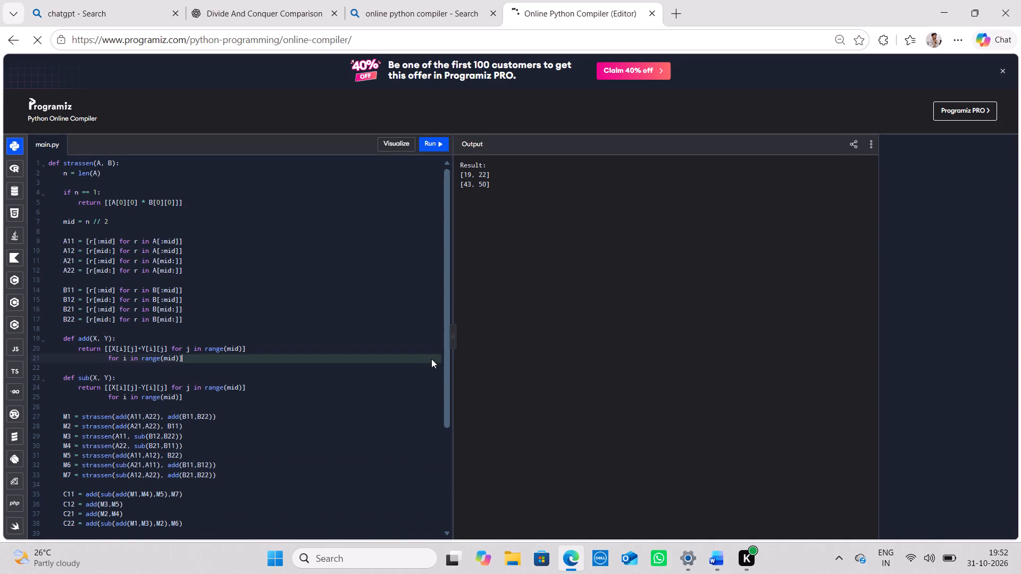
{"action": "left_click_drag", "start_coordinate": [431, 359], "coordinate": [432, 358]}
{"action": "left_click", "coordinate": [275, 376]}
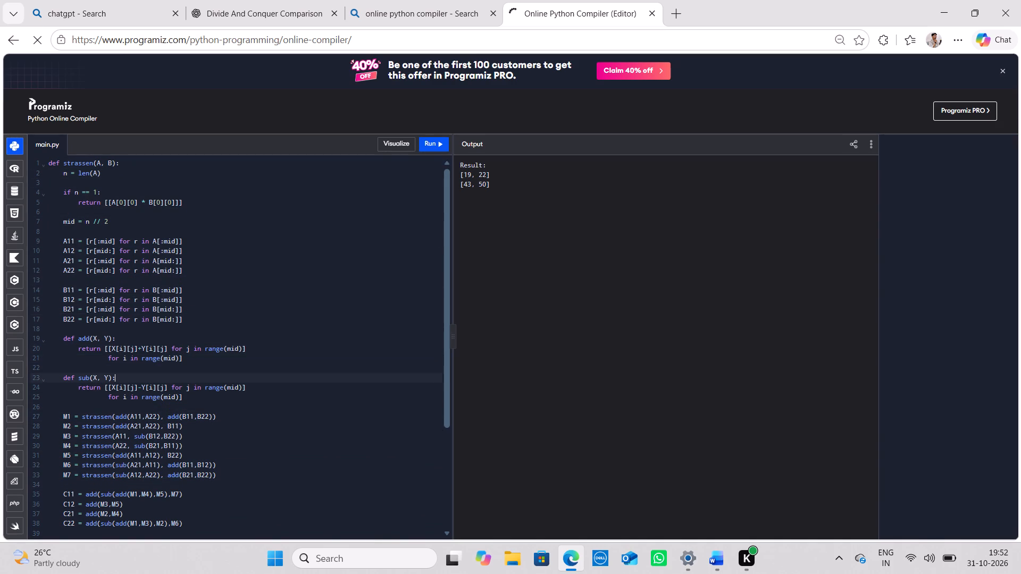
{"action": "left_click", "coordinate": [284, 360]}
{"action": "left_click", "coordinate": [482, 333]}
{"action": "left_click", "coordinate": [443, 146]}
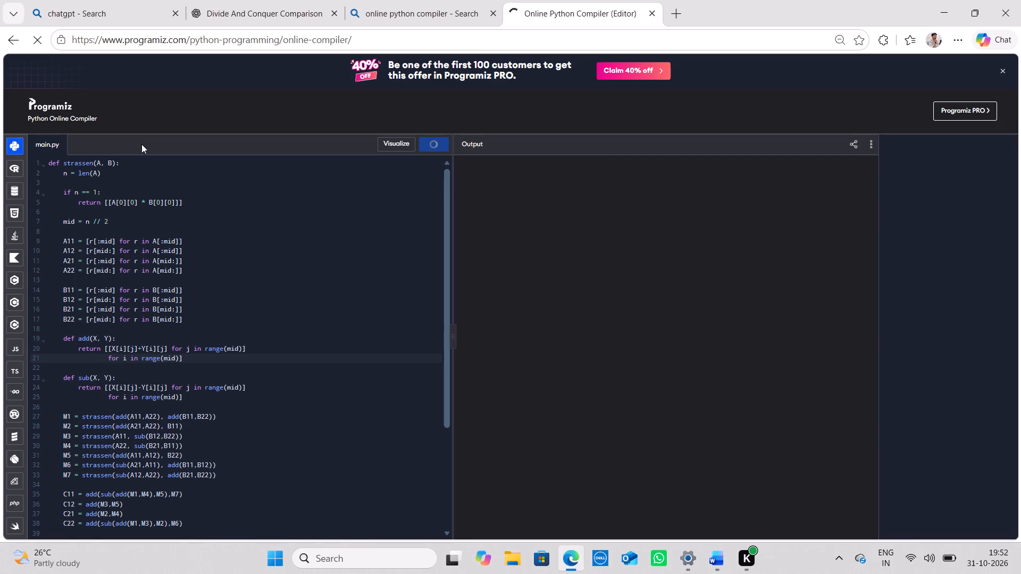
Capture a rectangular screenshot of the Strassen code in main.py, from the def strassen line down to the C22 line.
{"action": "key", "text": "Print"}
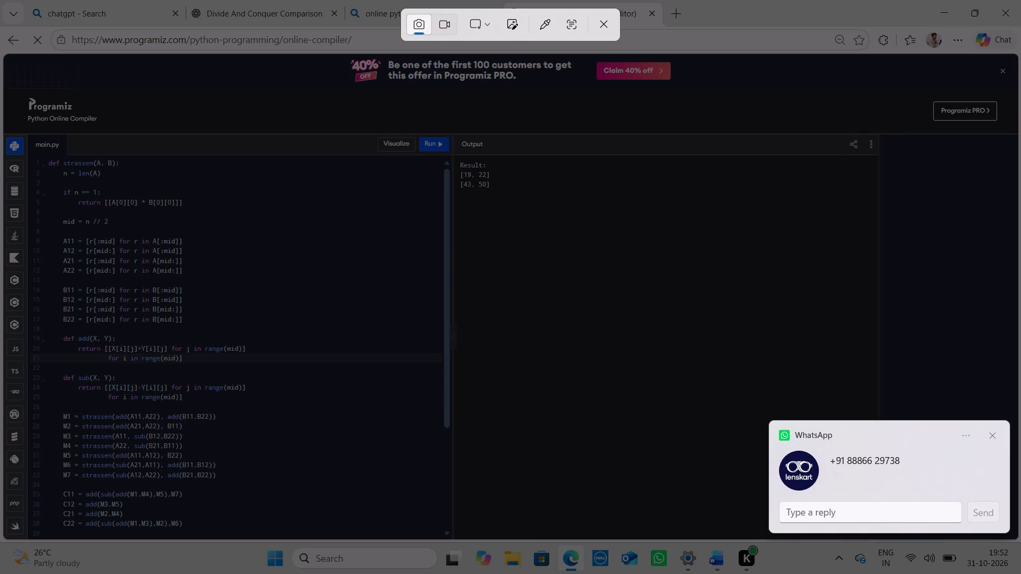
{"action": "left_click_drag", "start_coordinate": [47, 159], "coordinate": [81, 202]}
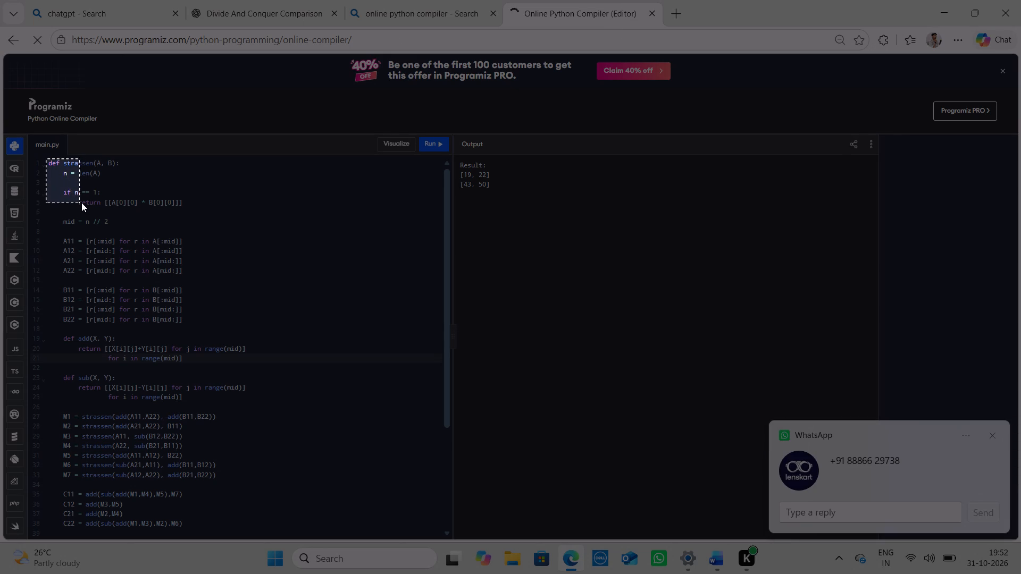
{"action": "left_click_drag", "start_coordinate": [81, 202], "coordinate": [216, 348]}
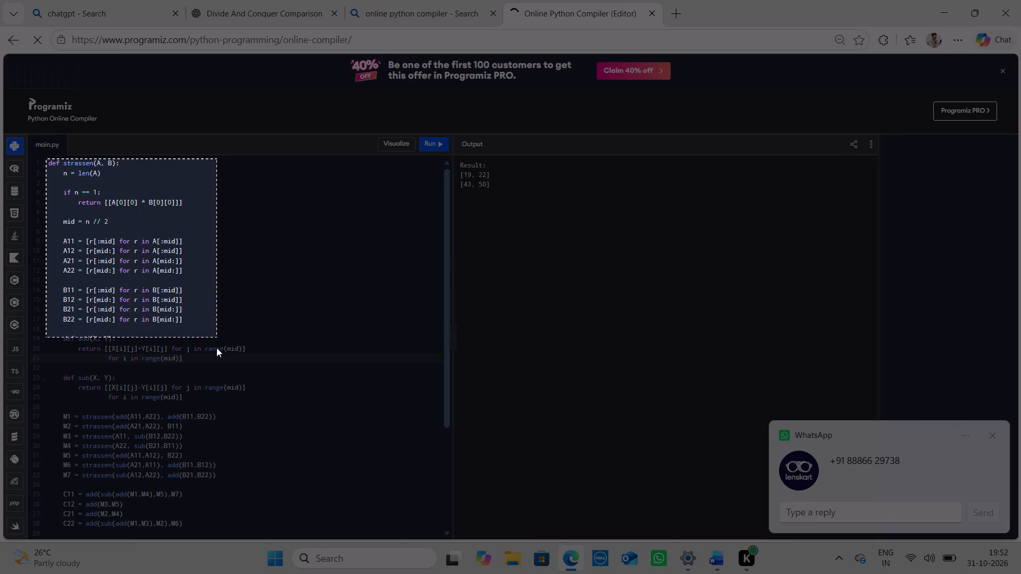
{"action": "left_click_drag", "start_coordinate": [216, 348], "coordinate": [245, 480]}
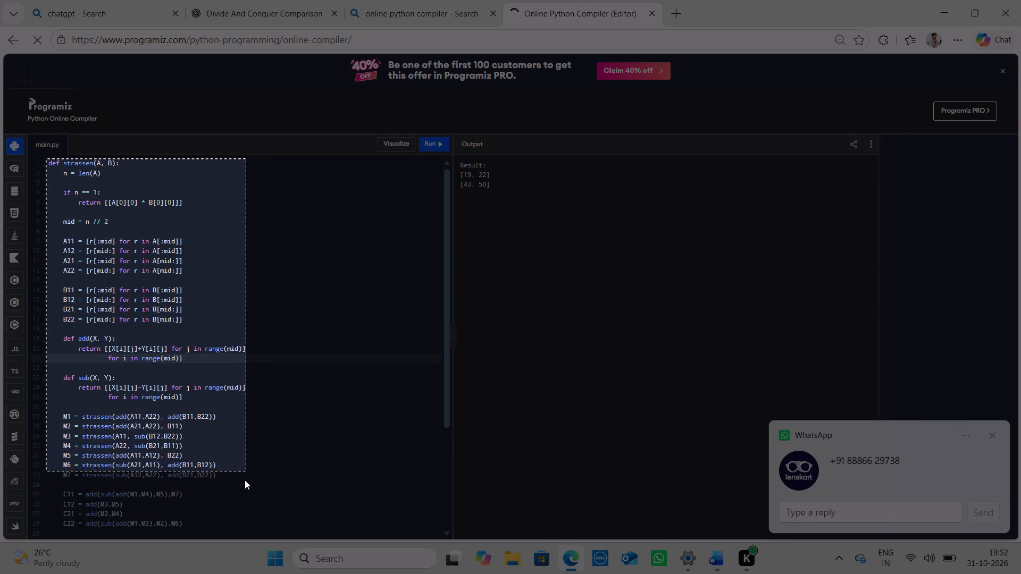
{"action": "left_click_drag", "start_coordinate": [245, 480], "coordinate": [250, 544]}
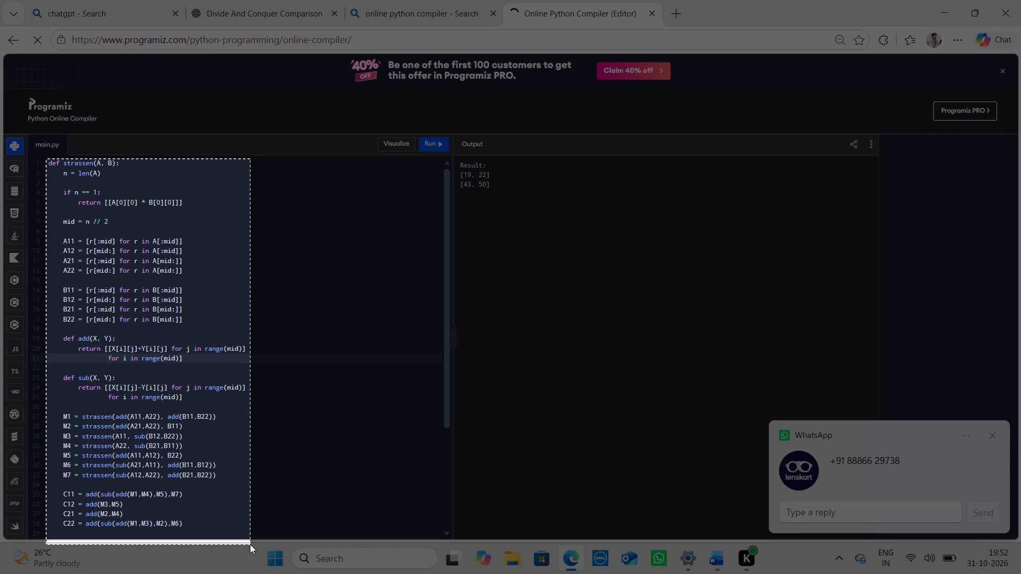
{"action": "left_click_drag", "start_coordinate": [250, 544], "coordinate": [244, 527]}
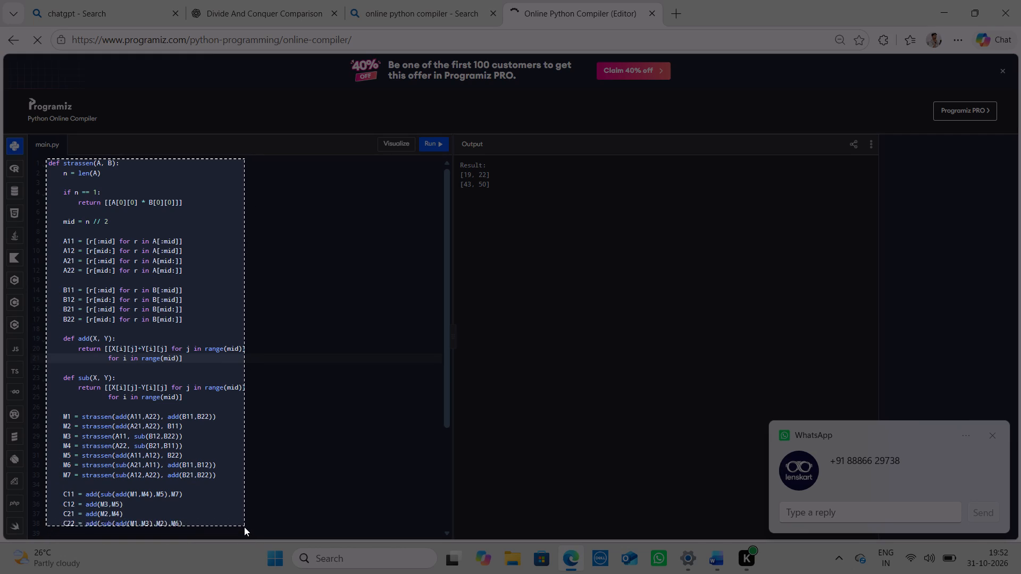
{"action": "left_click_drag", "start_coordinate": [244, 527], "coordinate": [248, 530]}
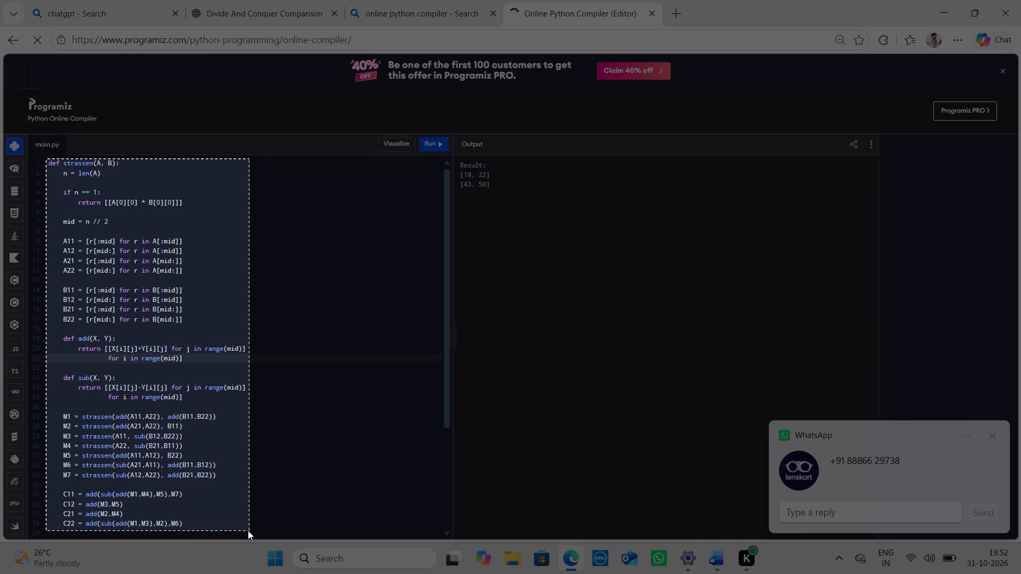
{"action": "left_click_drag", "start_coordinate": [248, 530], "coordinate": [248, 530]}
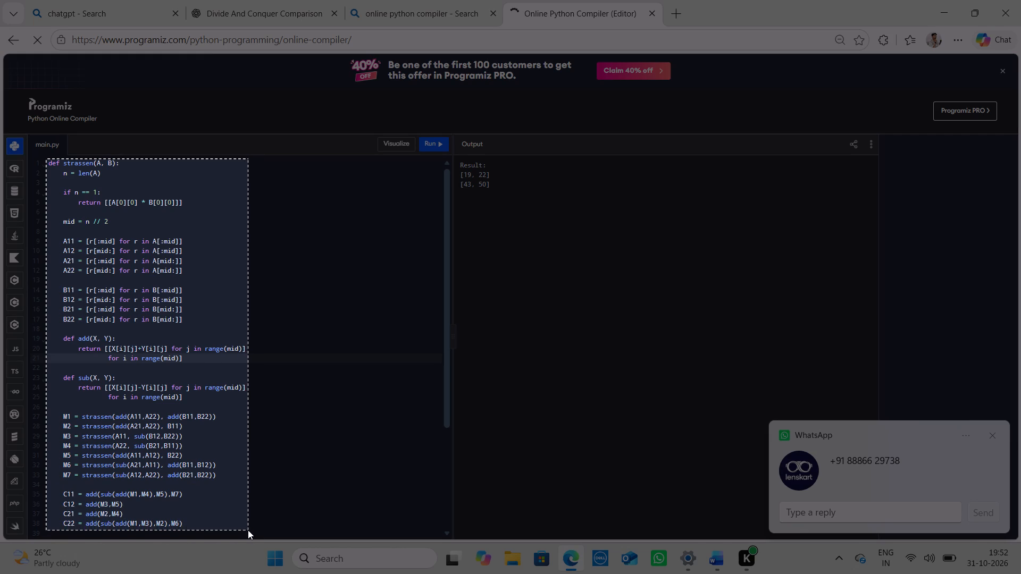
{"action": "left_click_drag", "start_coordinate": [248, 530], "coordinate": [250, 528]}
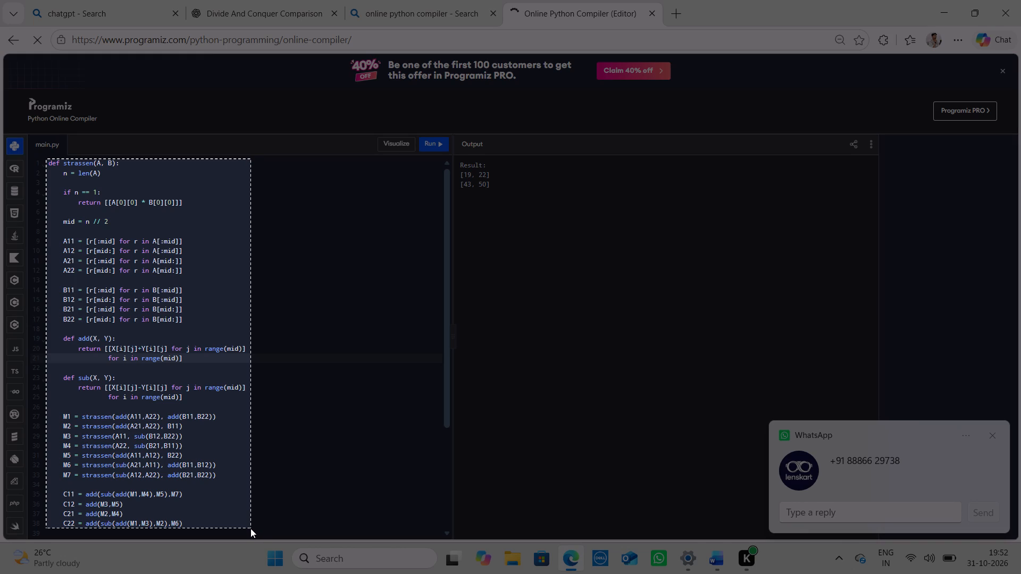
{"action": "left_click_drag", "start_coordinate": [250, 528], "coordinate": [249, 525]}
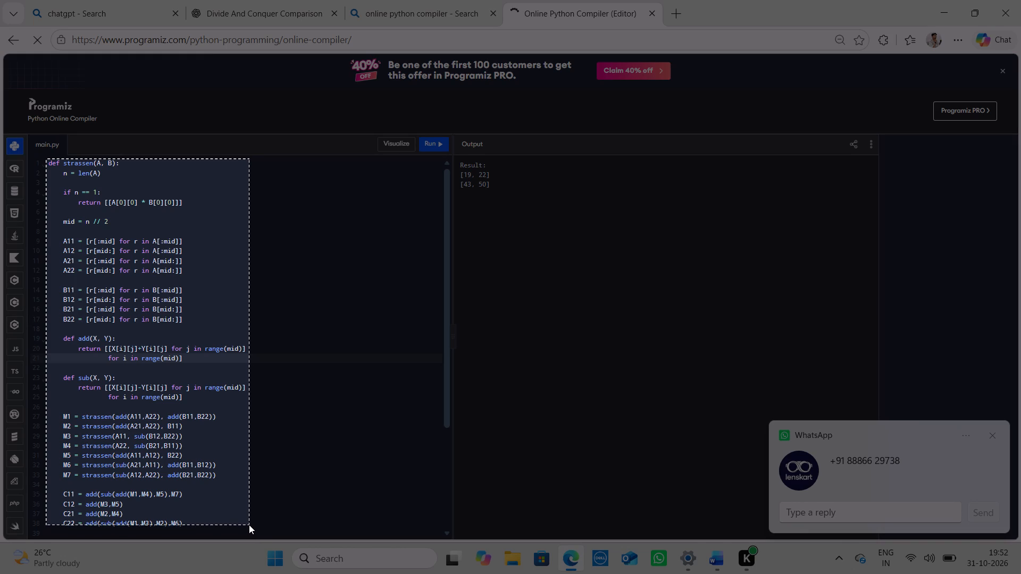
{"action": "left_click_drag", "start_coordinate": [249, 525], "coordinate": [254, 528]}
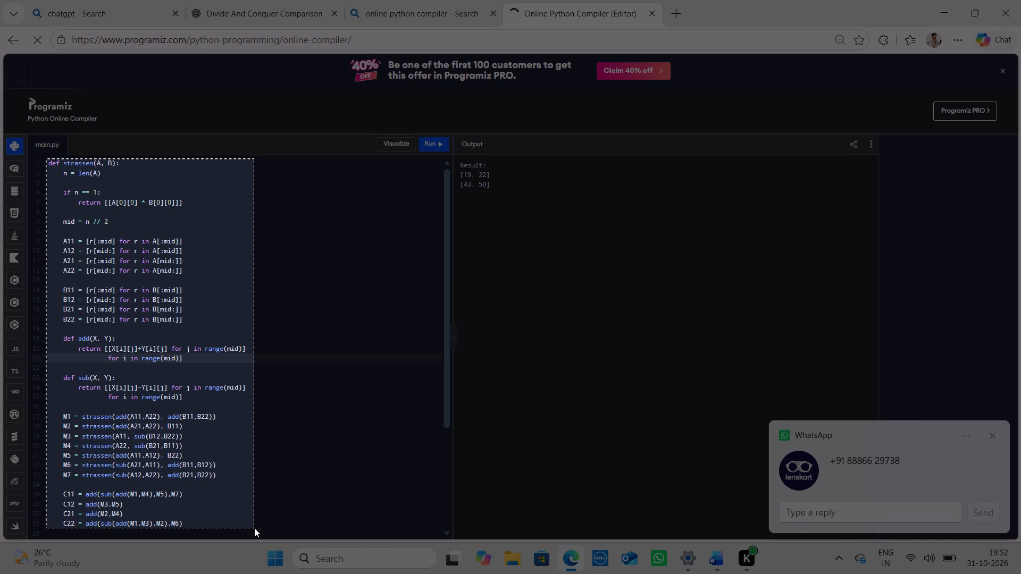
{"action": "left_click_drag", "start_coordinate": [254, 528], "coordinate": [254, 526]}
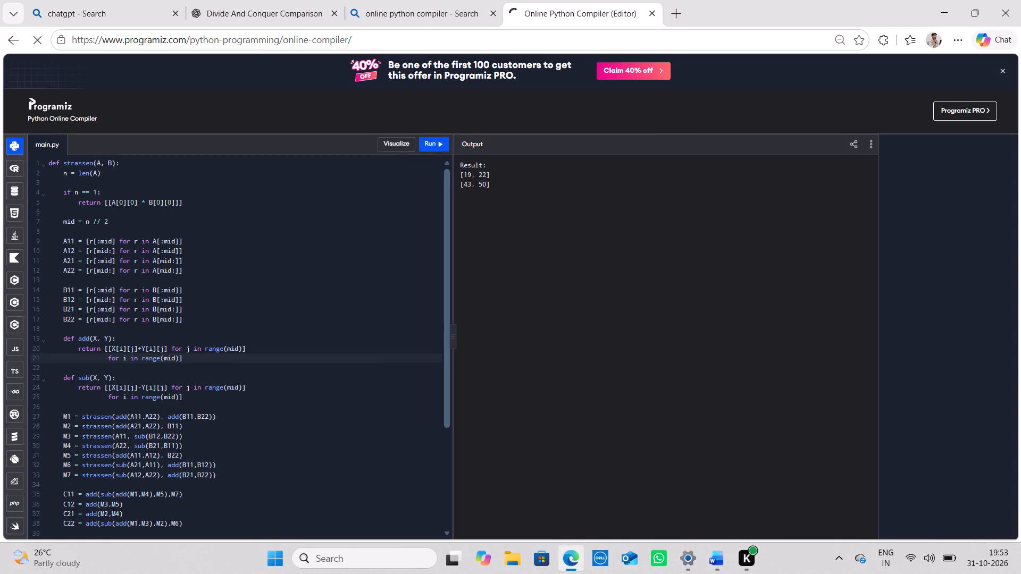
Switch to the padmini Word document and paste the screenshot of the first part of the Strassen code below the Q4 question.
{"action": "left_click", "coordinate": [710, 565]}
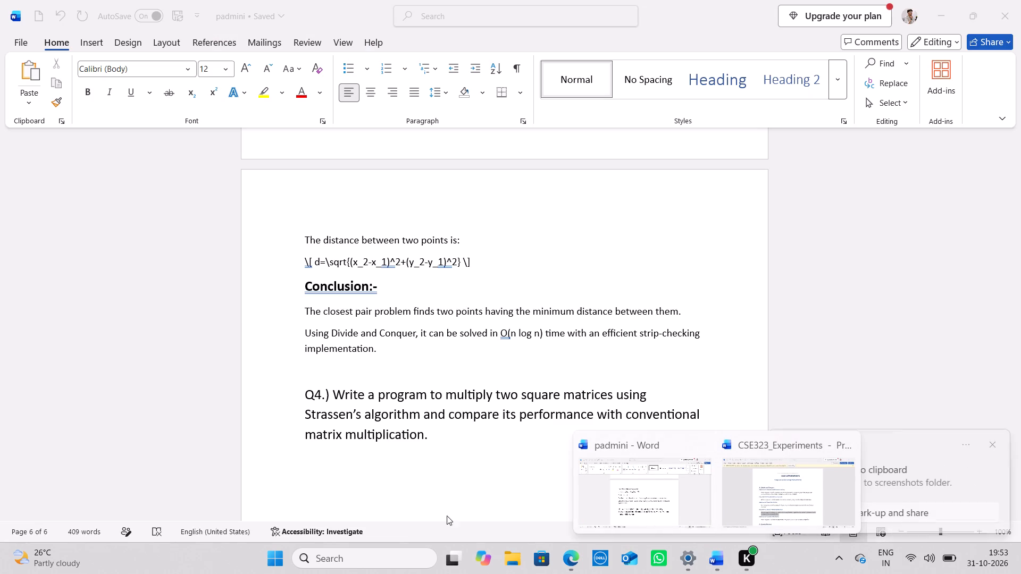
{"action": "left_click", "coordinate": [618, 509]}
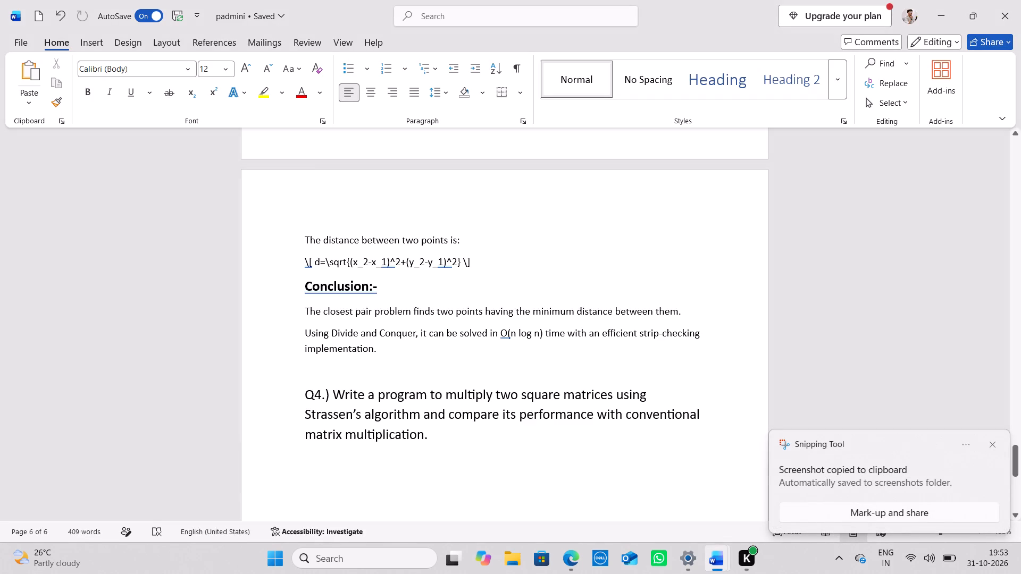
{"action": "key", "text": "ctrl+v"}
{"action": "scroll", "coordinate": [422, 480], "scroll_direction": "up", "scroll_amount": 1}
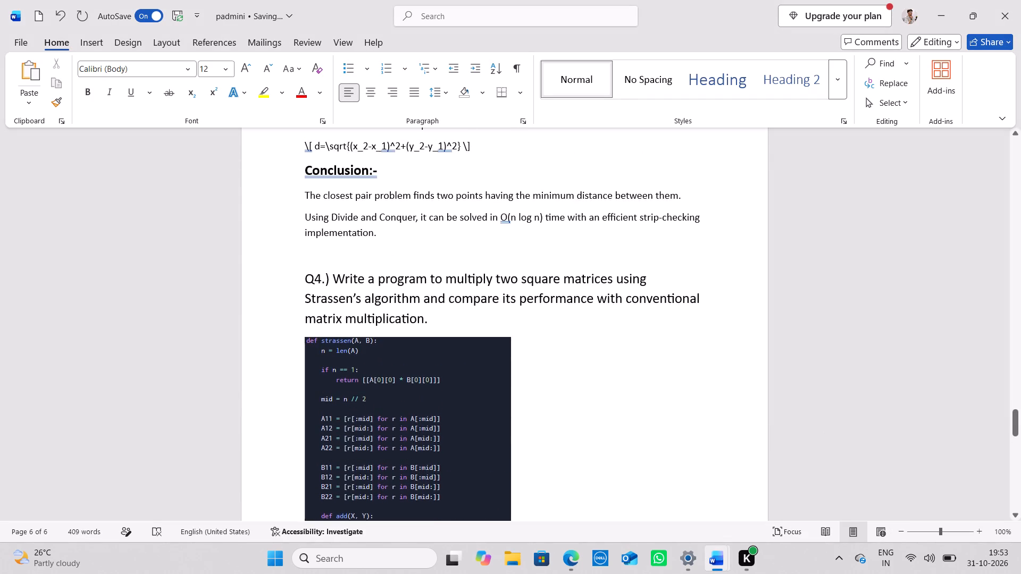
{"action": "scroll", "coordinate": [422, 480], "scroll_direction": "down", "scroll_amount": 2}
{"action": "scroll", "coordinate": [422, 480], "scroll_direction": "up", "scroll_amount": 1}
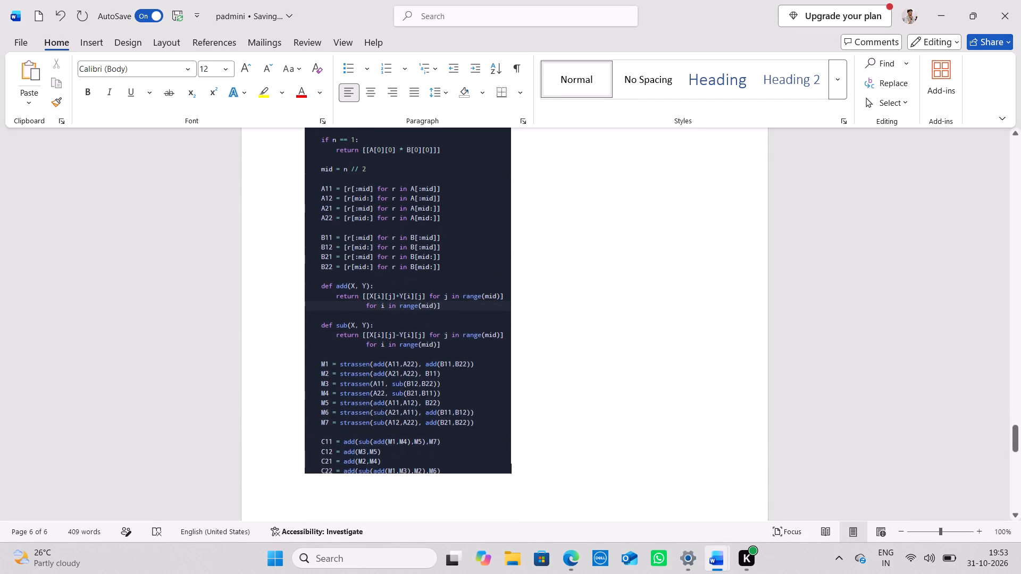
{"action": "scroll", "coordinate": [422, 480], "scroll_direction": "up", "scroll_amount": 1}
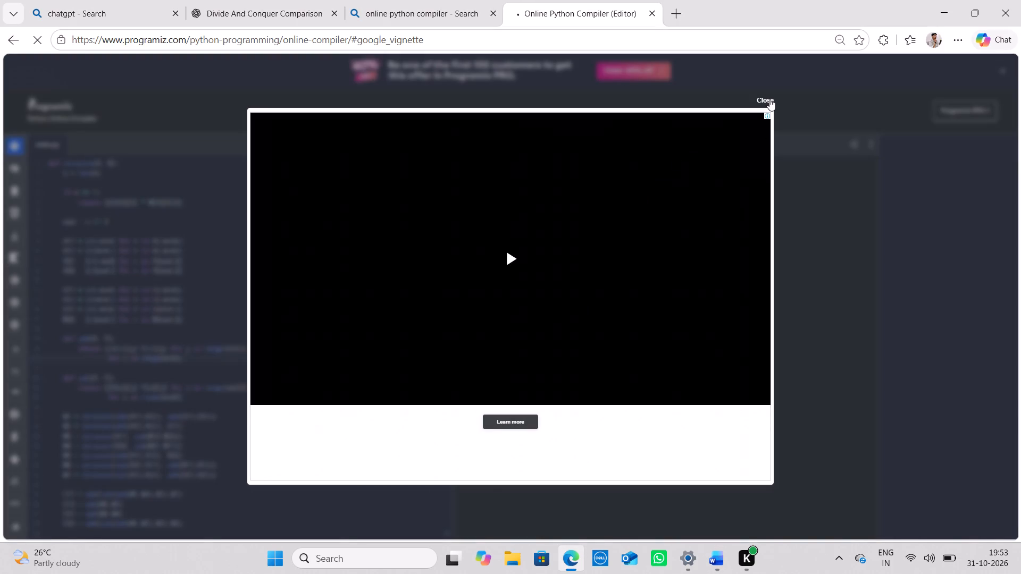
Dismiss the advertisement covering the Programiz compiler in the browser.
{"action": "left_click", "coordinate": [771, 99]}
{"action": "scroll", "coordinate": [364, 524], "scroll_direction": "down", "scroll_amount": 1}
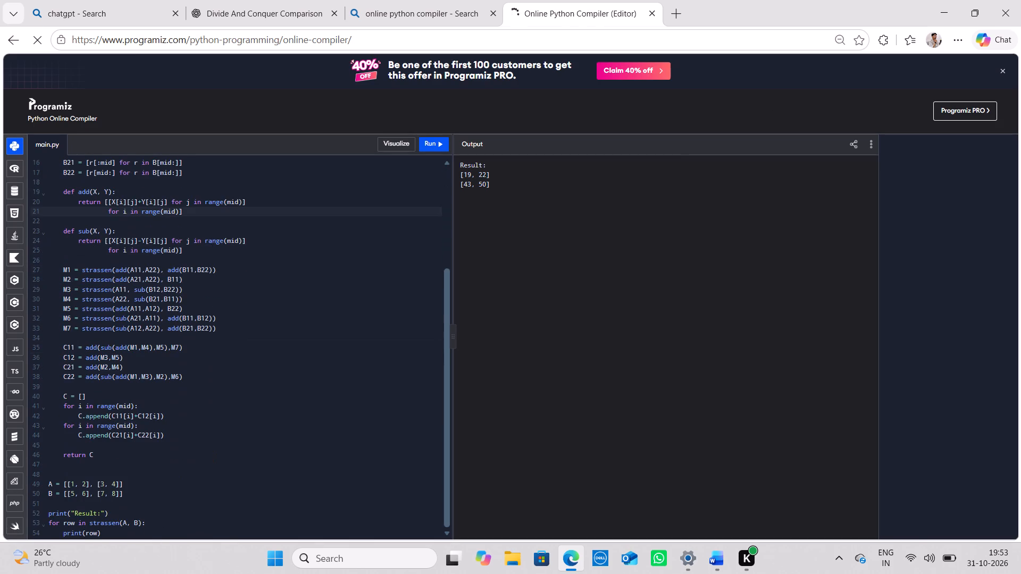
{"action": "scroll", "coordinate": [364, 524], "scroll_direction": "down", "scroll_amount": 2}
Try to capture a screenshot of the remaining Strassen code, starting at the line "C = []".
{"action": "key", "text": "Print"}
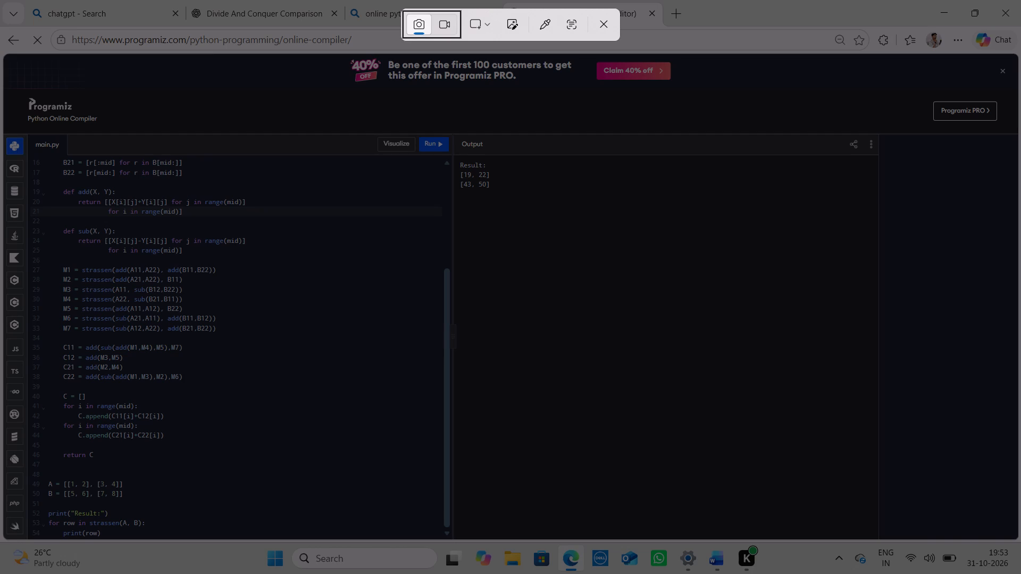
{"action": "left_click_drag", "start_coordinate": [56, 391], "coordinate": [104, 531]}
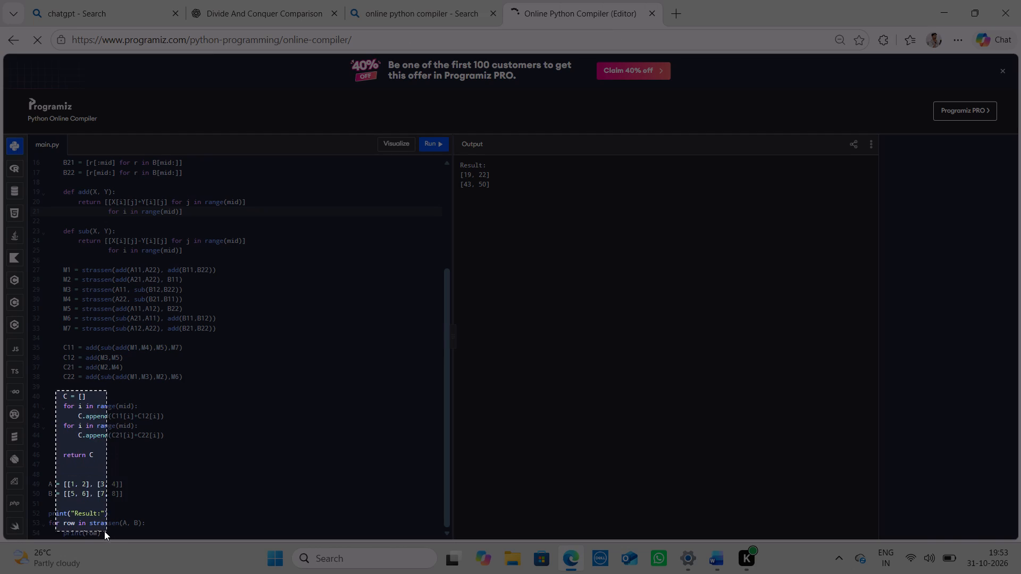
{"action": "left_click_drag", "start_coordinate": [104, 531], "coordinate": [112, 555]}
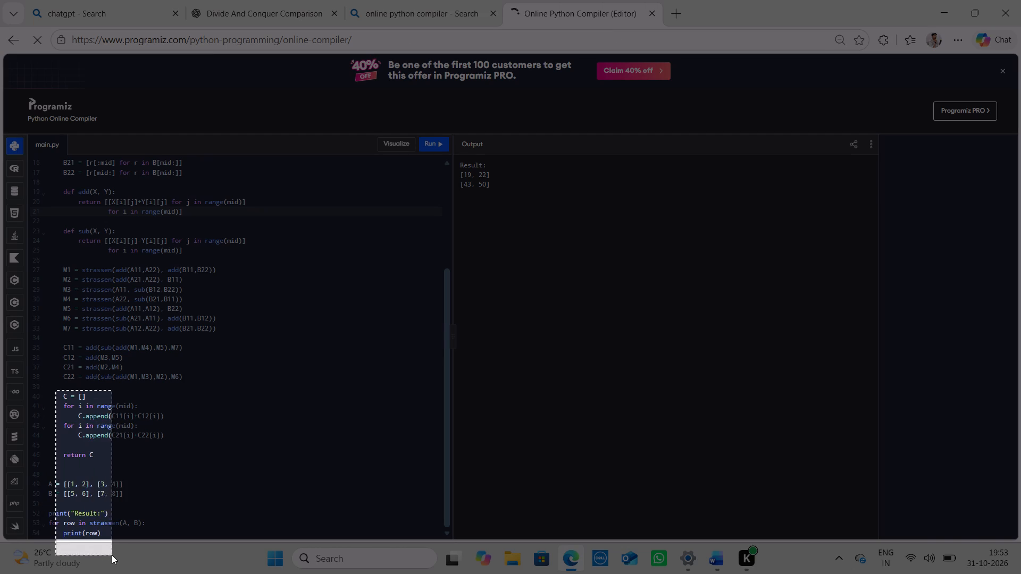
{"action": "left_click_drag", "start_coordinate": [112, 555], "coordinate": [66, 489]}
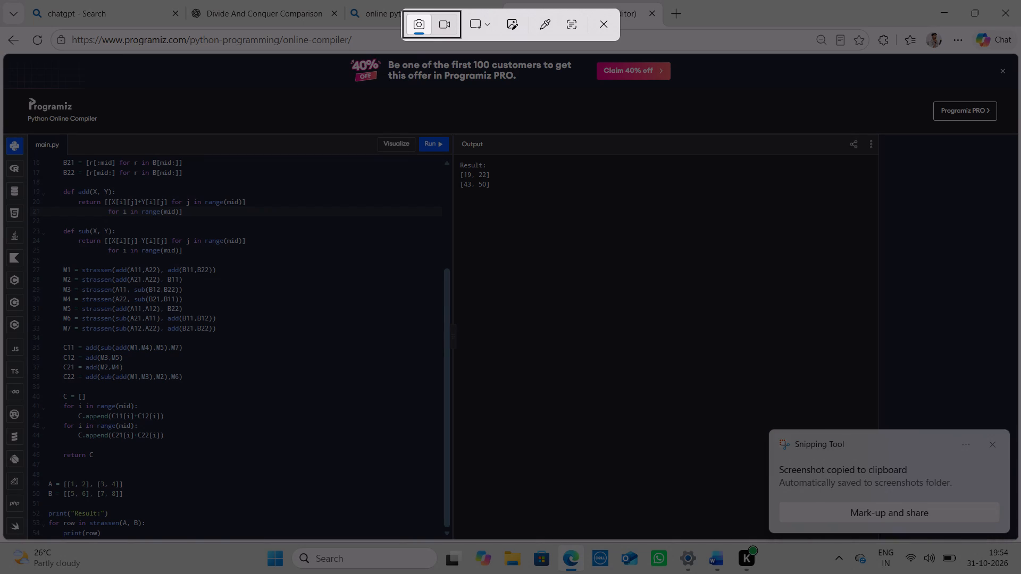
Capture a screenshot of the remaining Strassen code in the Programiz editor, from "C = []" through "print(row)".
{"action": "right_click_drag", "start_coordinate": [44, 389], "coordinate": [99, 533]}
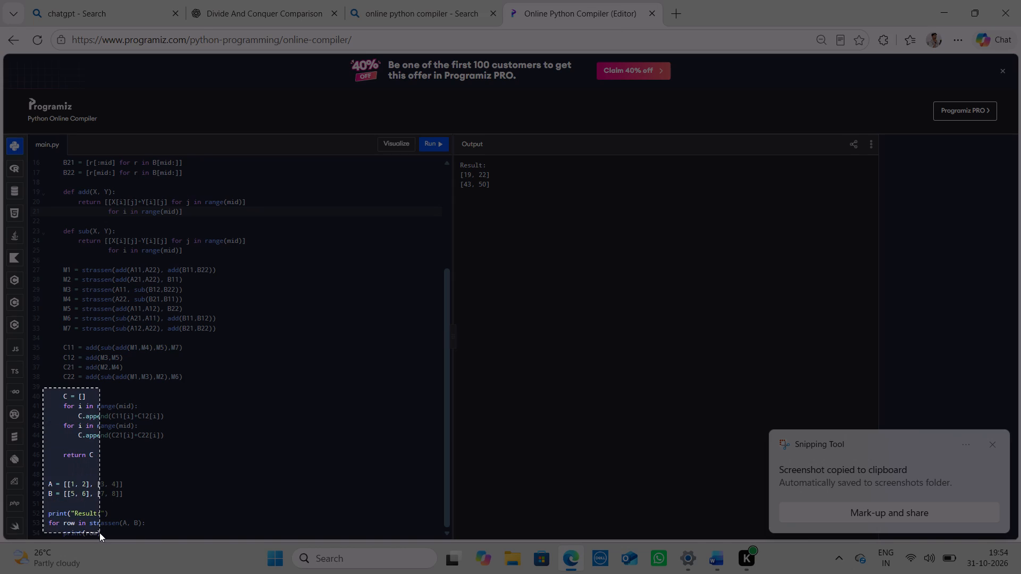
{"action": "right_click_drag", "start_coordinate": [99, 533], "coordinate": [174, 537]}
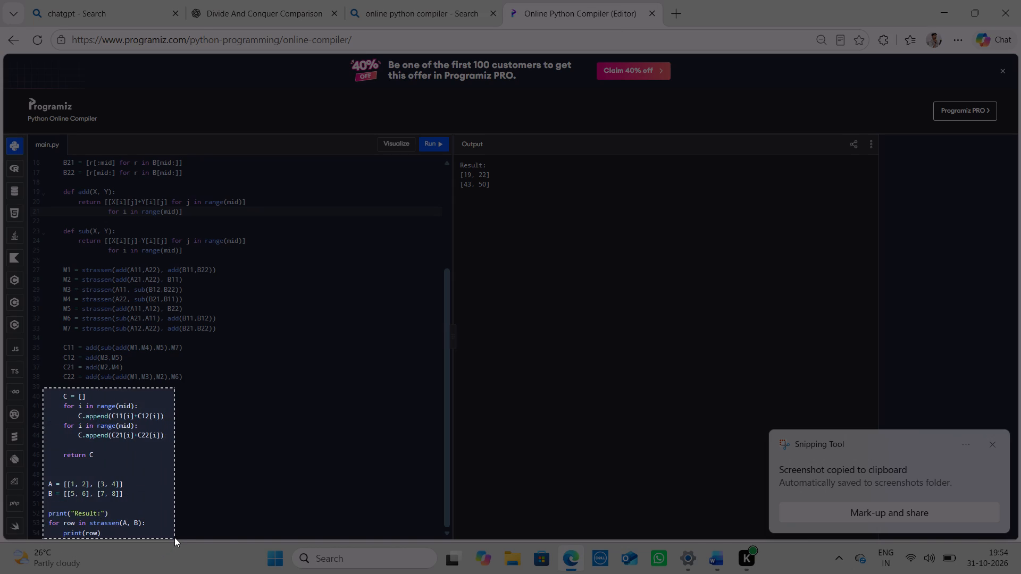
{"action": "right_click_drag", "start_coordinate": [174, 537], "coordinate": [160, 539]}
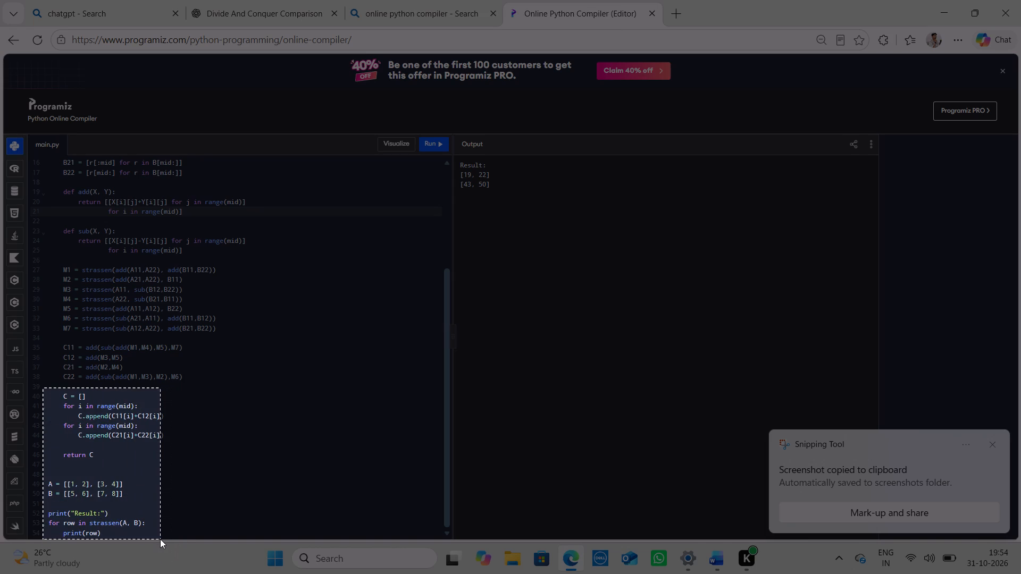
{"action": "right_click_drag", "start_coordinate": [160, 539], "coordinate": [169, 538]}
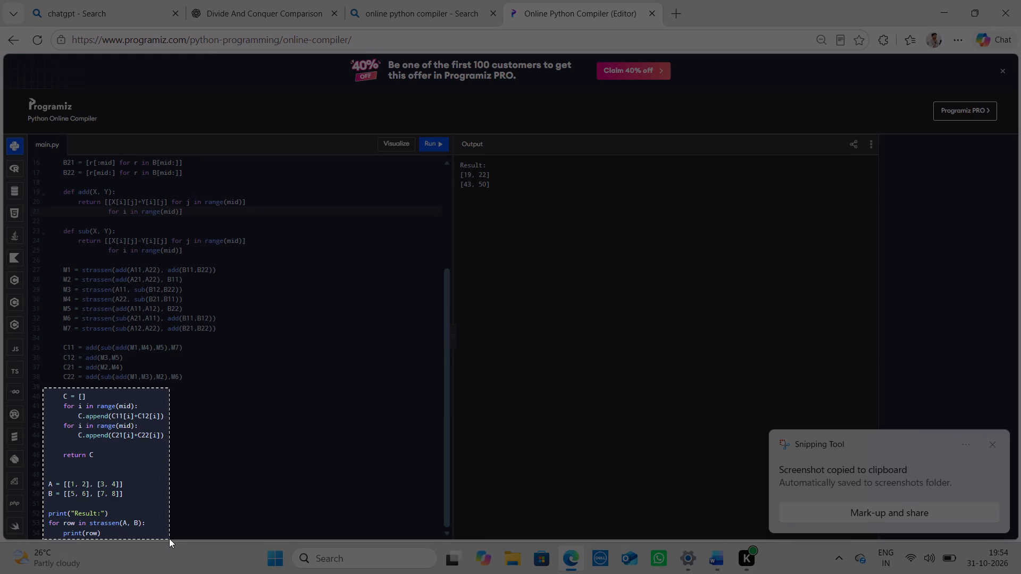
{"action": "right_click_drag", "start_coordinate": [169, 538], "coordinate": [168, 539]}
{"action": "right_click_drag", "start_coordinate": [168, 539], "coordinate": [169, 539]}
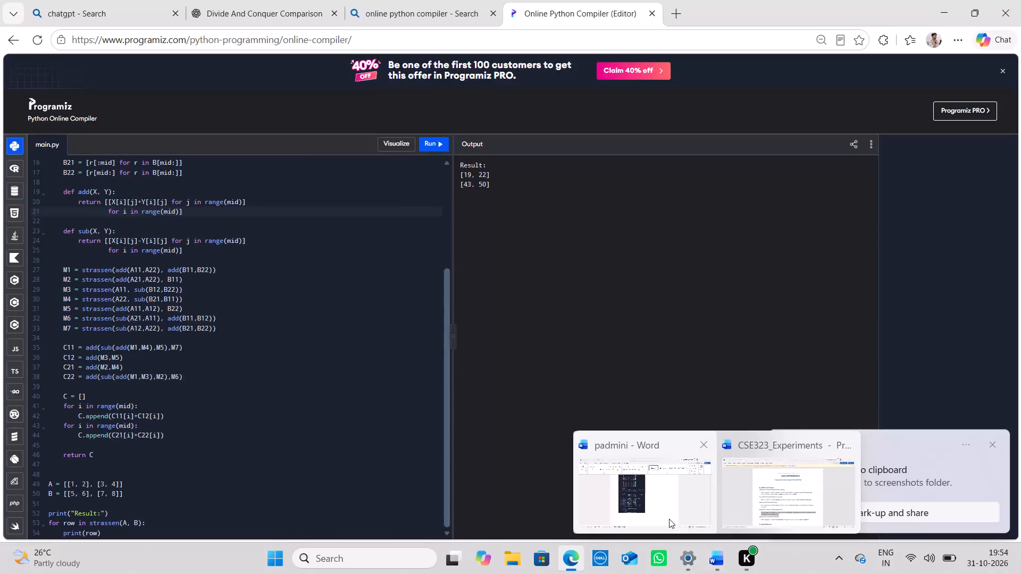
Switch to the padmini Word document and paste the second code screenshot below the first Strassen screenshot.
{"action": "left_click", "coordinate": [669, 519]}
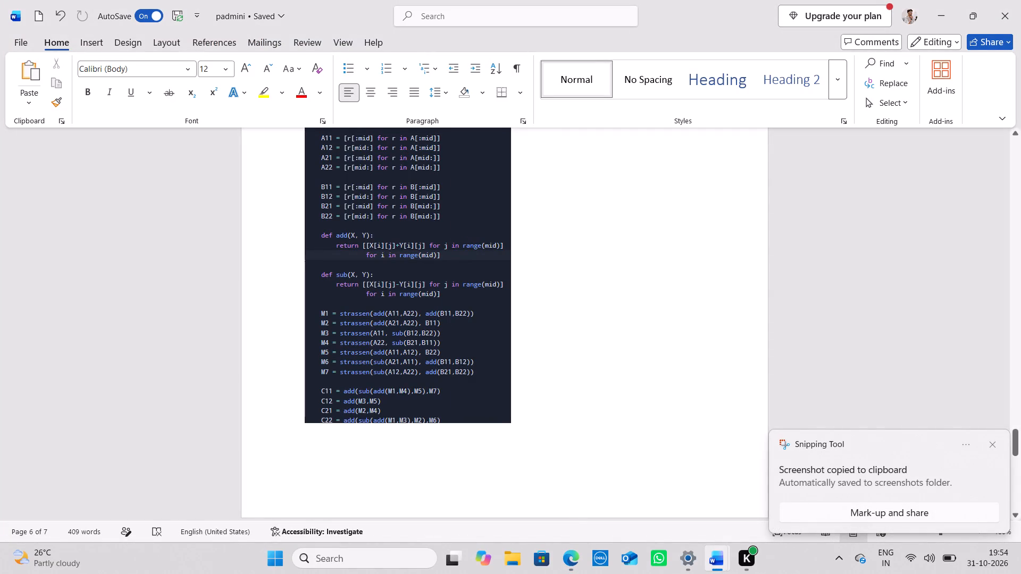
{"action": "left_click", "coordinate": [304, 452]}
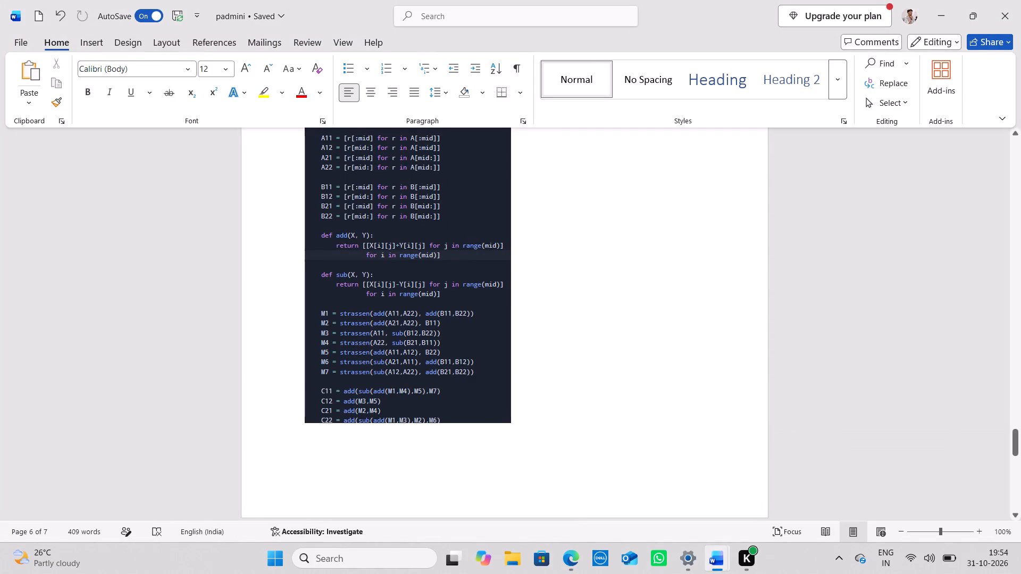
{"action": "key", "text": "ctrl+v"}
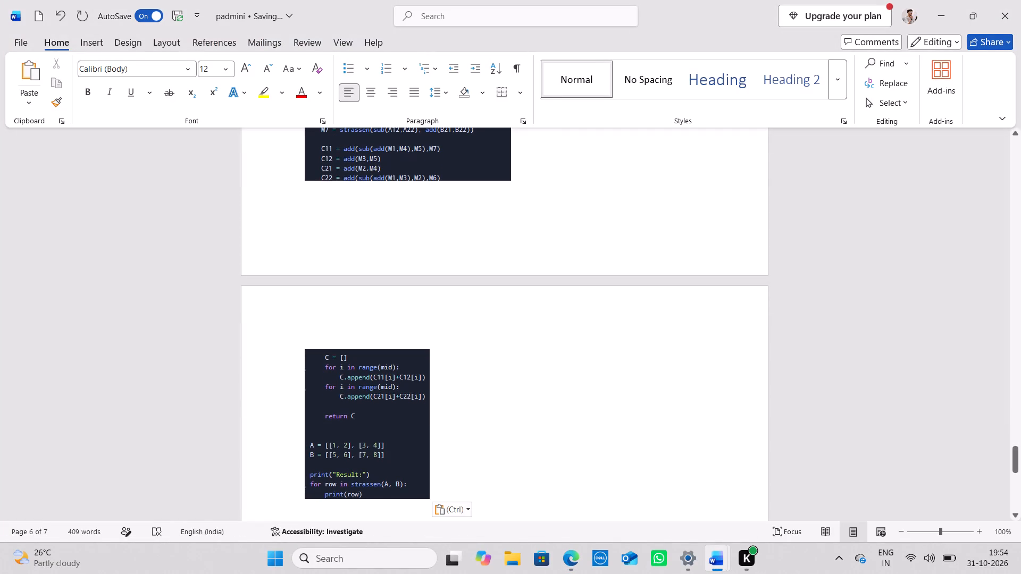
Review the Q4 question and the layout of both pasted Strassen code screenshots in the document.
{"action": "scroll", "coordinate": [480, 350], "scroll_direction": "down", "scroll_amount": 1}
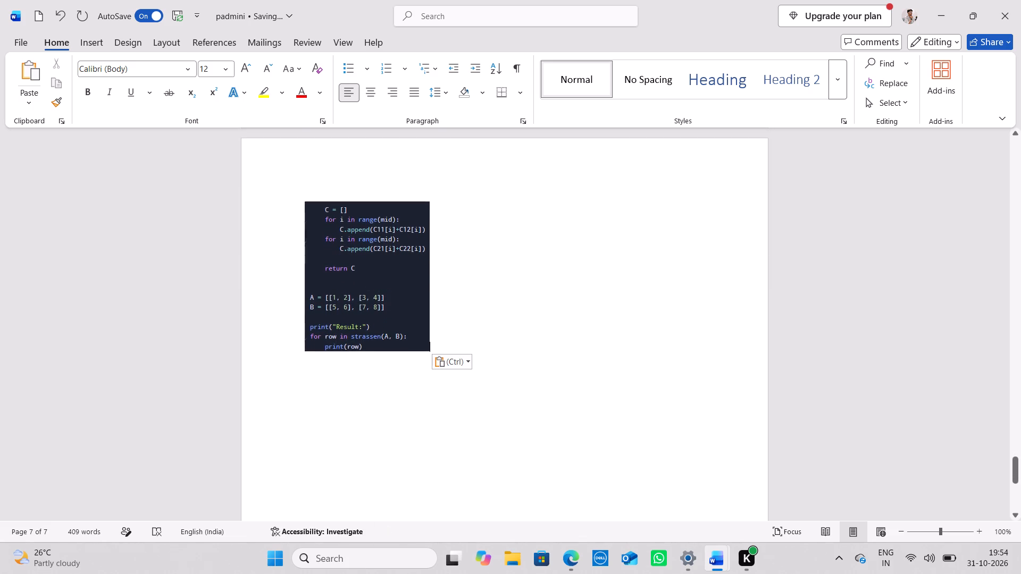
{"action": "scroll", "coordinate": [445, 291], "scroll_direction": "up", "scroll_amount": 1}
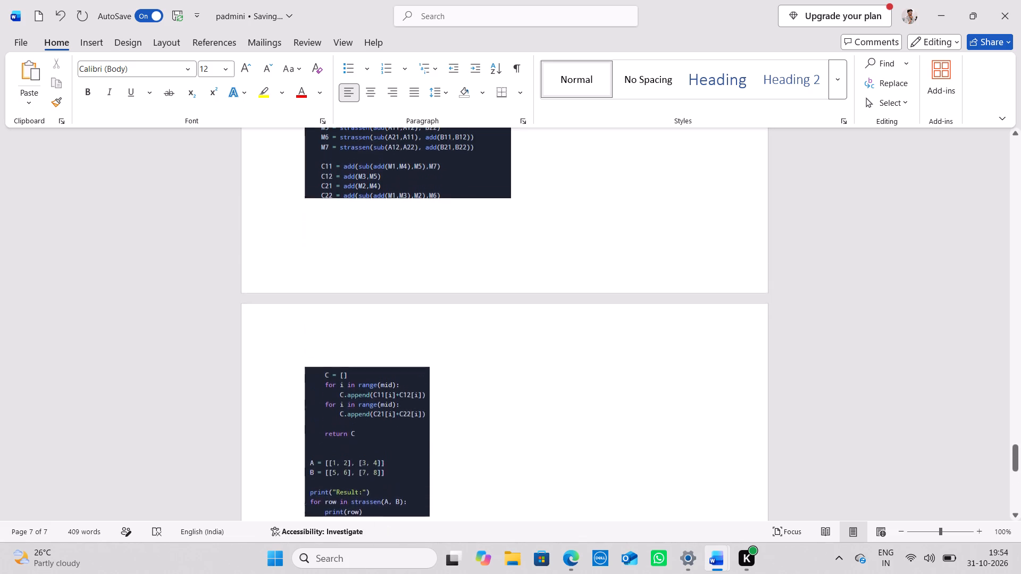
{"action": "scroll", "coordinate": [445, 291], "scroll_direction": "up", "scroll_amount": 5}
{"action": "scroll", "coordinate": [445, 291], "scroll_direction": "down", "scroll_amount": 1}
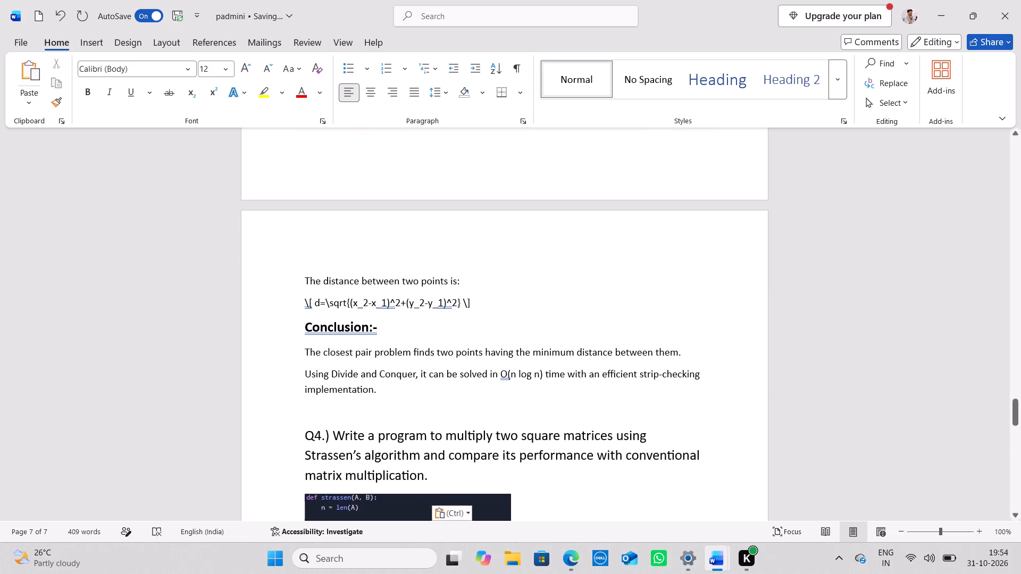
{"action": "scroll", "coordinate": [445, 291], "scroll_direction": "down", "scroll_amount": 5}
{"action": "scroll", "coordinate": [445, 291], "scroll_direction": "up", "scroll_amount": 1}
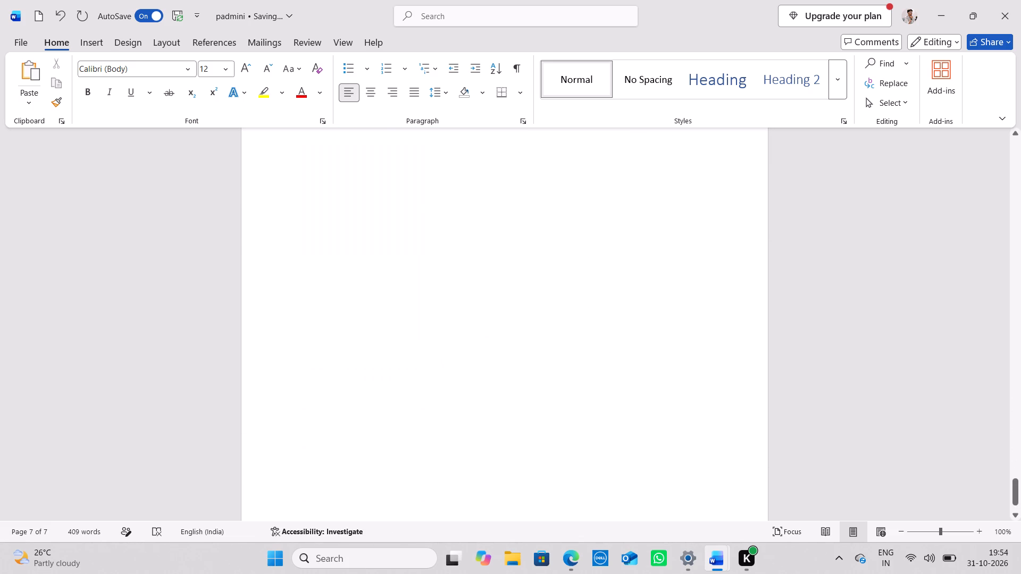
{"action": "scroll", "coordinate": [445, 291], "scroll_direction": "up", "scroll_amount": 4}
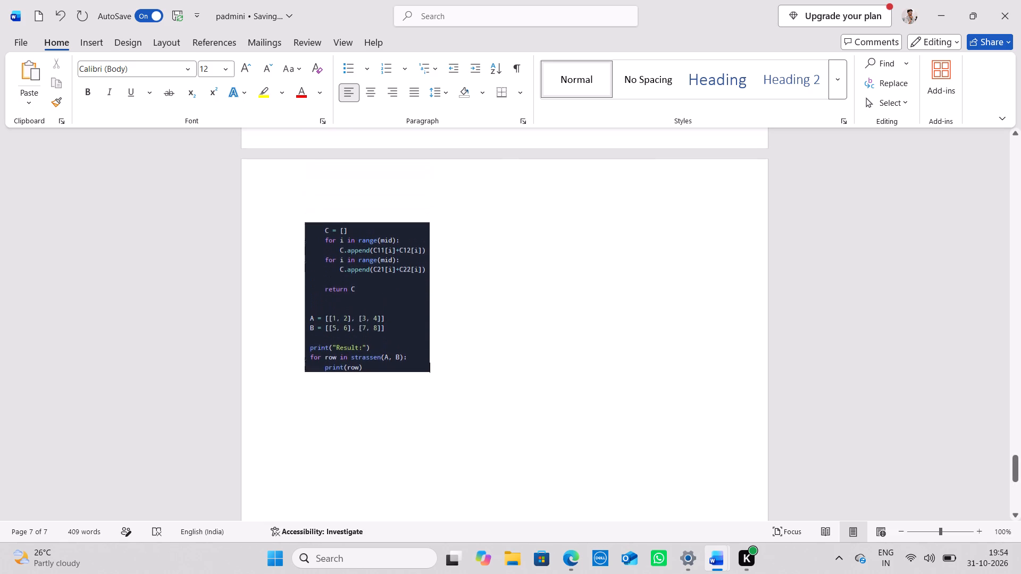
{"action": "left_click", "coordinate": [304, 387]}
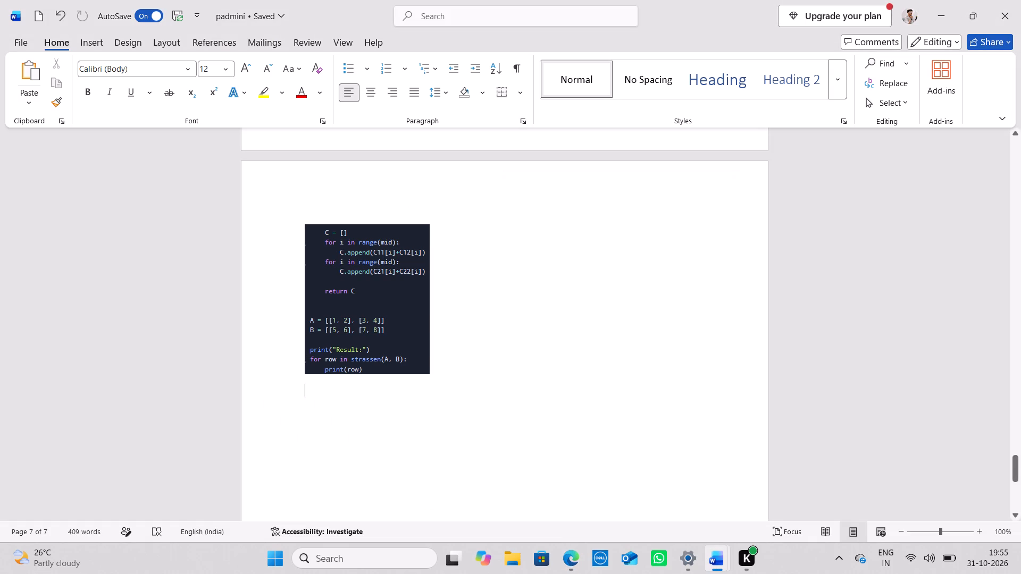
In the padmini document, check the preceding question's layout and add the heading "Output:-" below the last Strassen code screenshot.
{"action": "scroll", "coordinate": [498, 416], "scroll_direction": "up", "scroll_amount": 7}
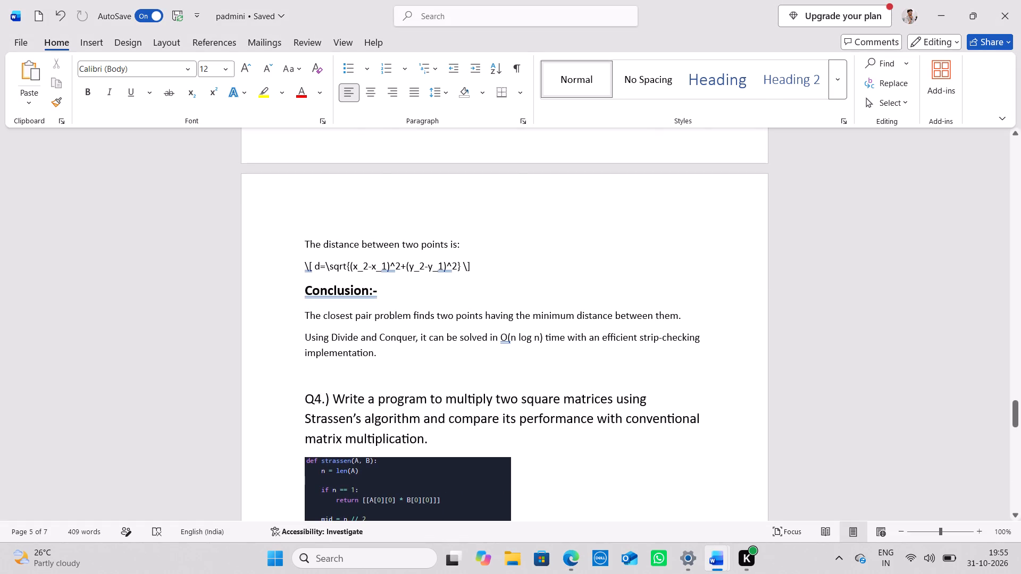
{"action": "scroll", "coordinate": [498, 416], "scroll_direction": "up", "scroll_amount": 3}
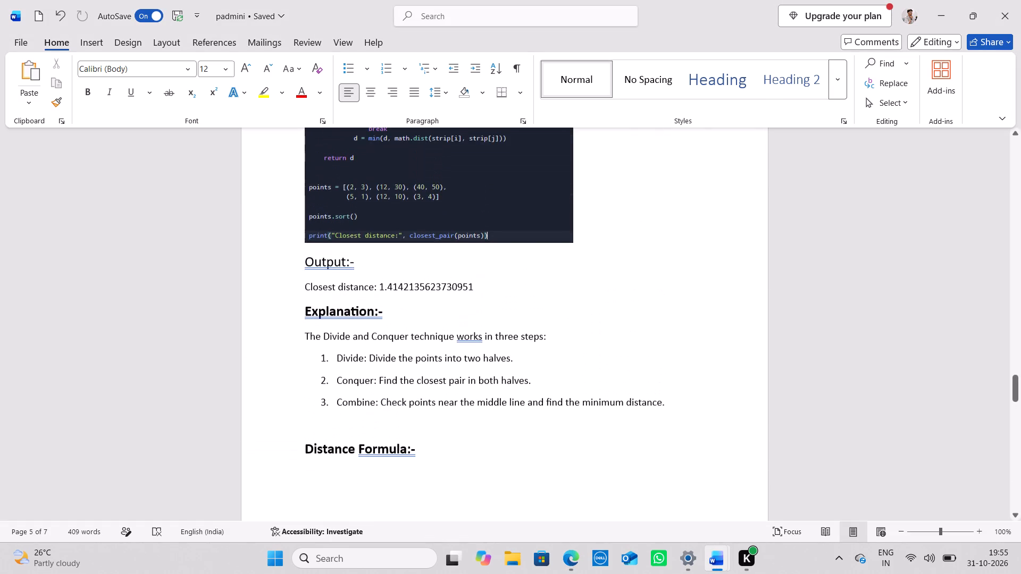
{"action": "scroll", "coordinate": [498, 416], "scroll_direction": "up", "scroll_amount": 1}
{"action": "scroll", "coordinate": [498, 416], "scroll_direction": "down", "scroll_amount": 8}
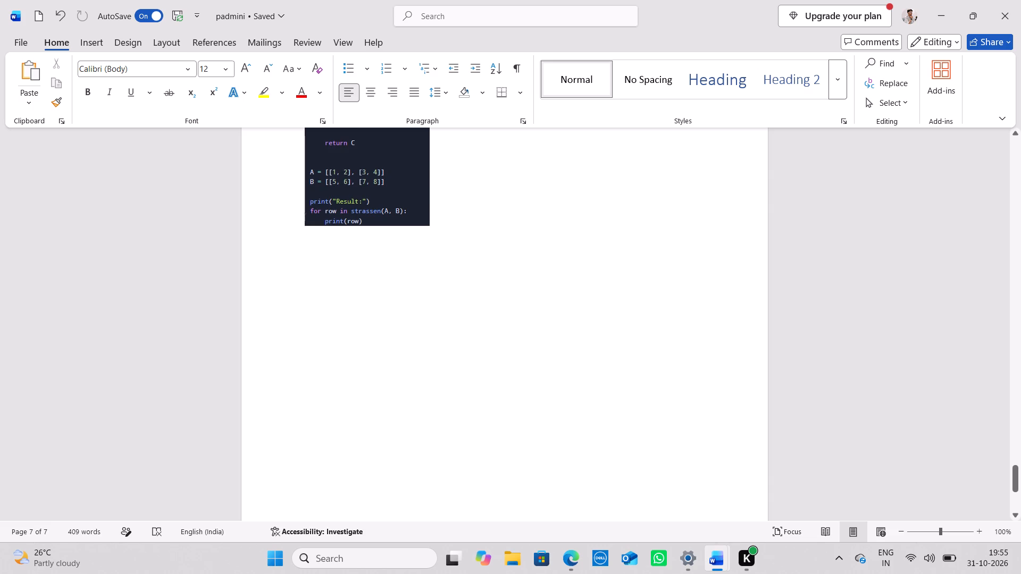
{"action": "type", "text": "OP"}
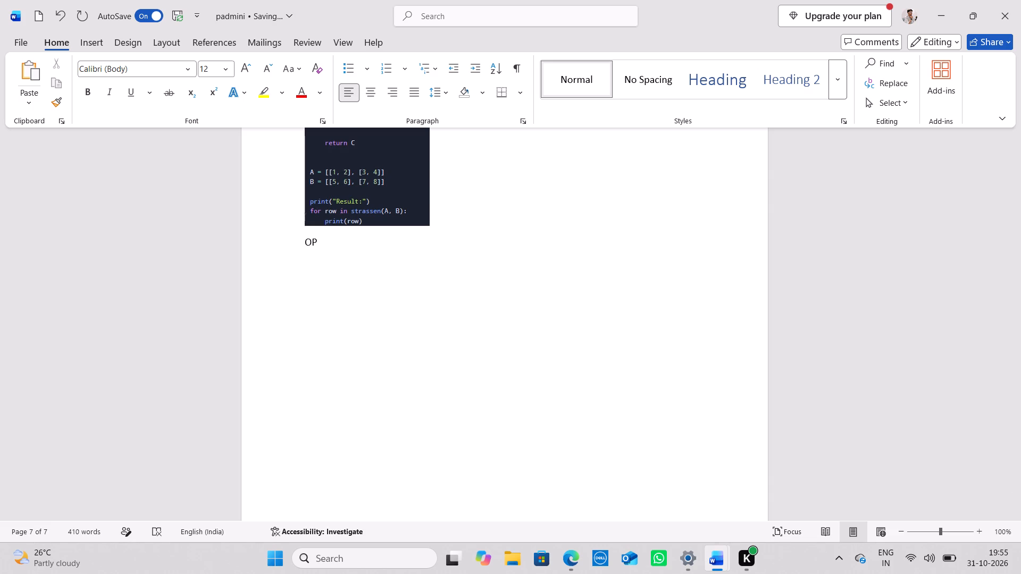
{"action": "key", "text": "BackSpace"}
{"action": "type", "text": "ut"}
{"action": "type", "text": "put"}
{"action": "type", "text": ":-"}
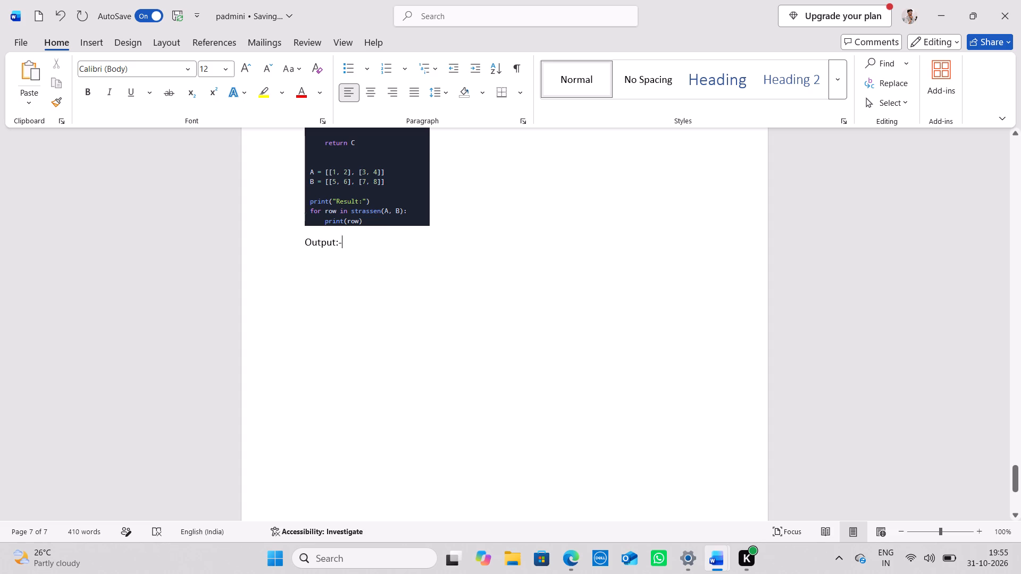
Set the font size of the Q4 "Output:-" heading to 16.
{"action": "left_click_drag", "start_coordinate": [340, 244], "coordinate": [308, 246]}
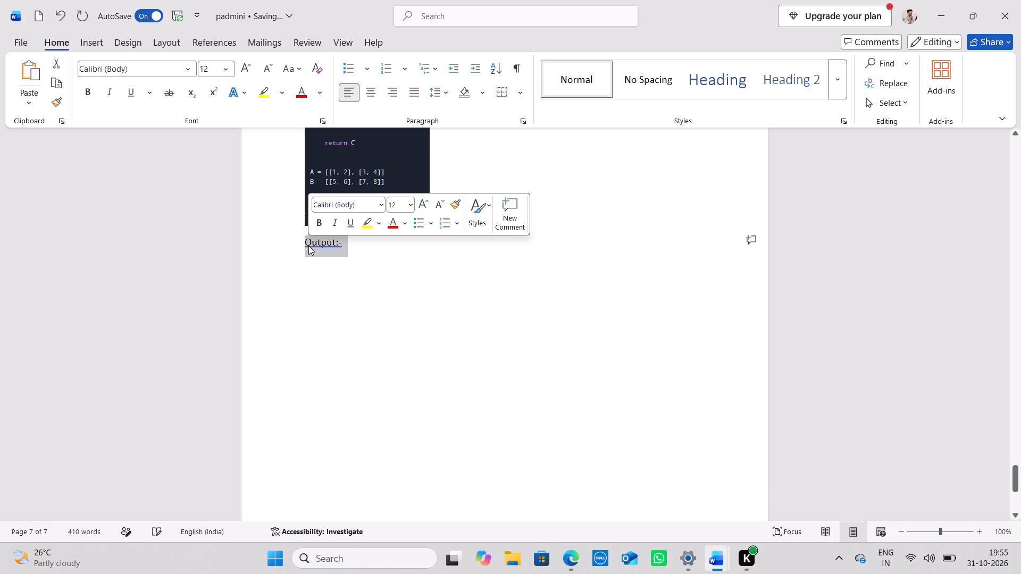
{"action": "left_click", "coordinate": [411, 205]}
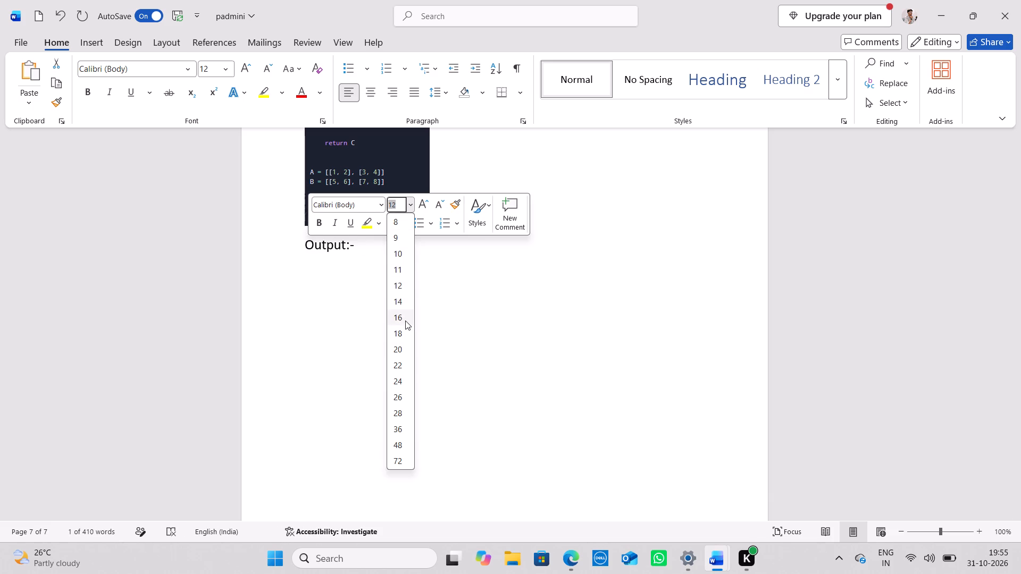
{"action": "left_click", "coordinate": [405, 320]}
{"action": "double_click", "coordinate": [405, 320]}
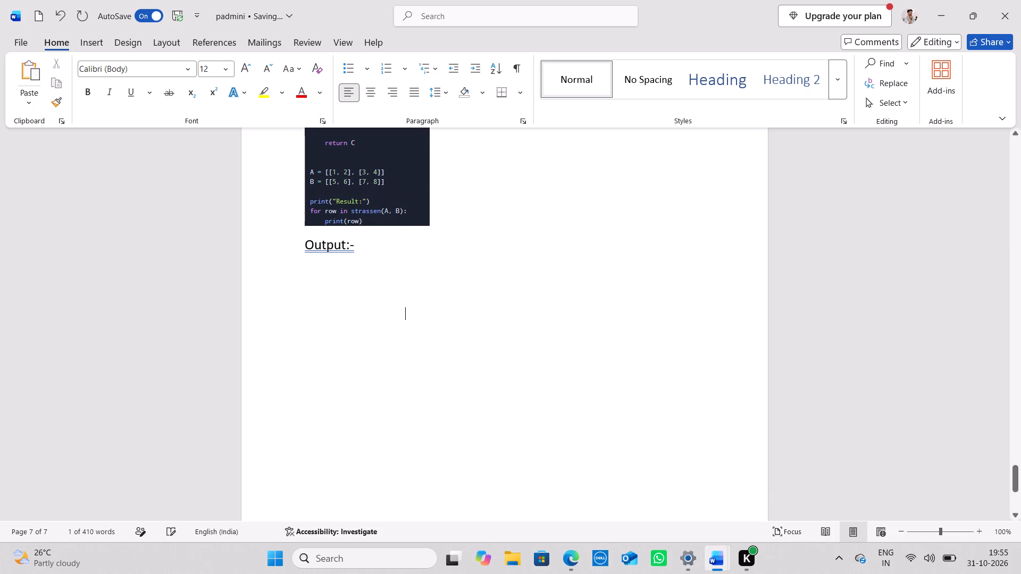
Make the "Output:-" heading below the last Strassen code screenshot in Q4 bold, after comparing it with the preceding question's headings.
{"action": "scroll", "coordinate": [354, 289], "scroll_direction": "up", "scroll_amount": 6}
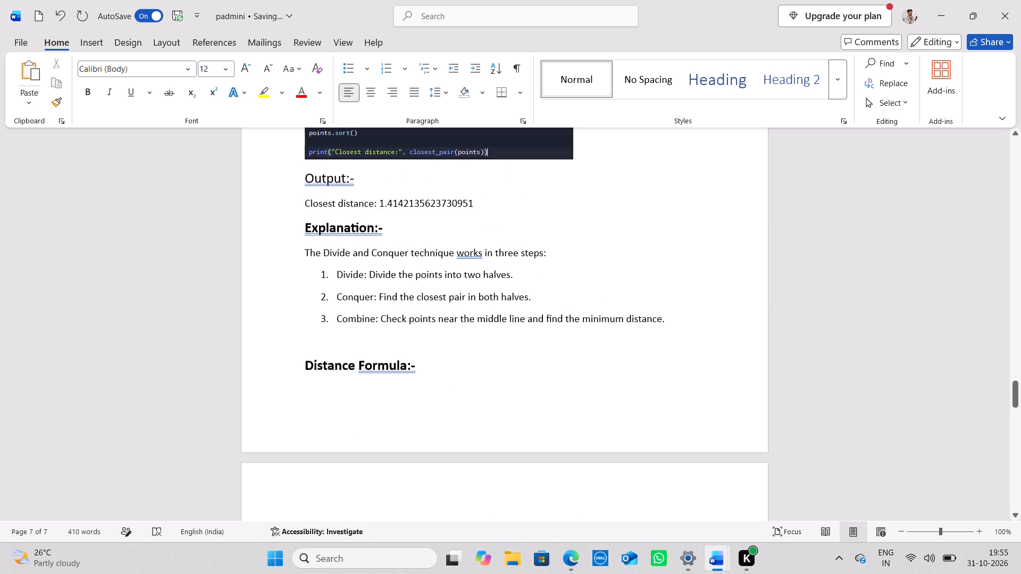
{"action": "scroll", "coordinate": [354, 289], "scroll_direction": "down", "scroll_amount": 4}
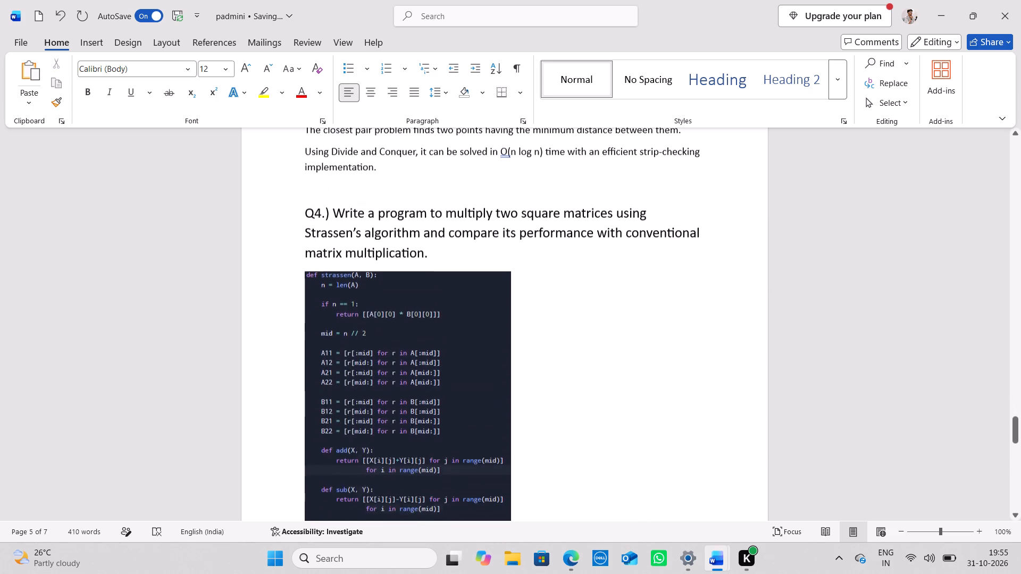
{"action": "scroll", "coordinate": [354, 289], "scroll_direction": "down", "scroll_amount": 3}
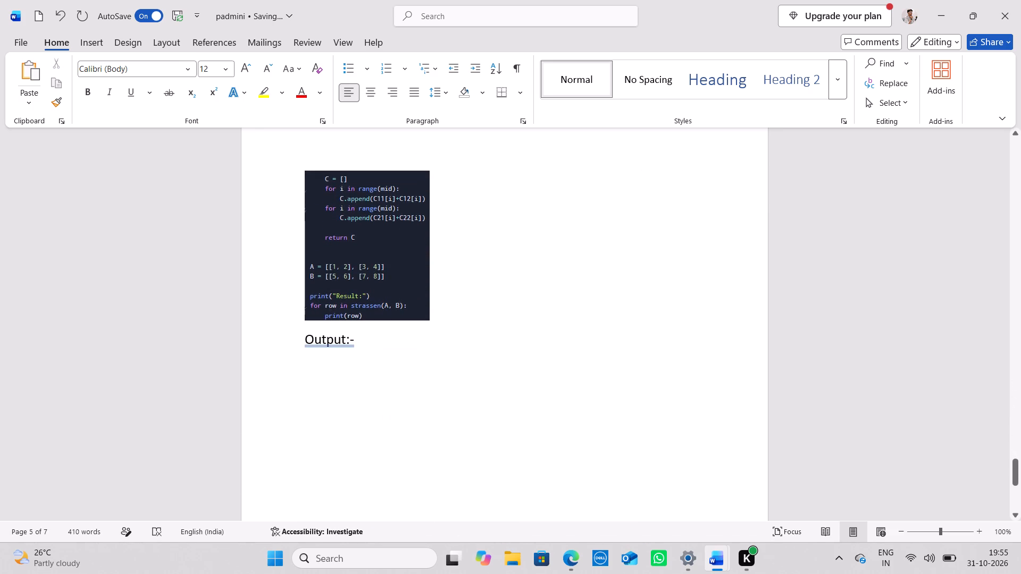
{"action": "left_click_drag", "start_coordinate": [305, 339], "coordinate": [350, 340]}
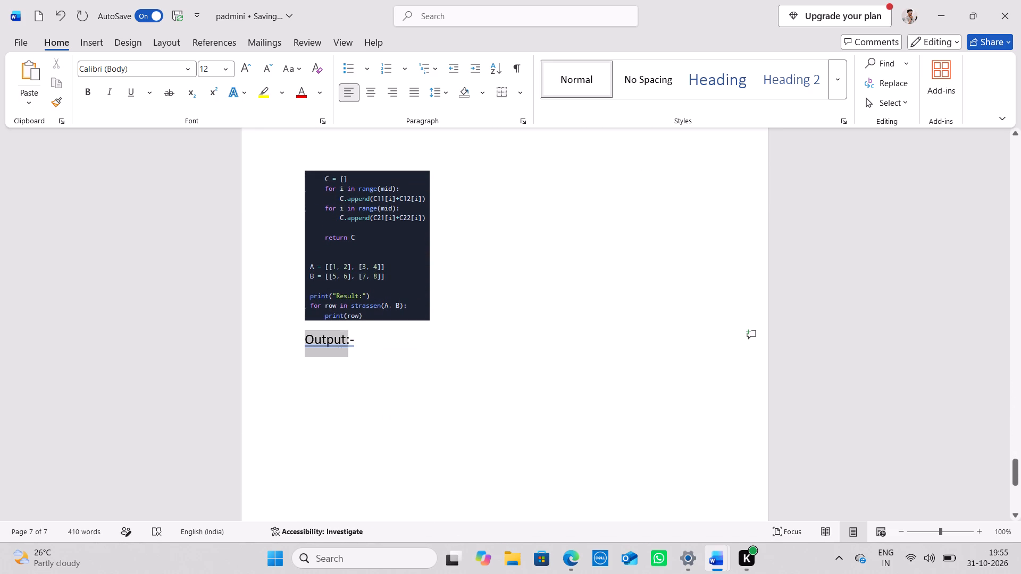
{"action": "left_click_drag", "start_coordinate": [350, 340], "coordinate": [357, 340]}
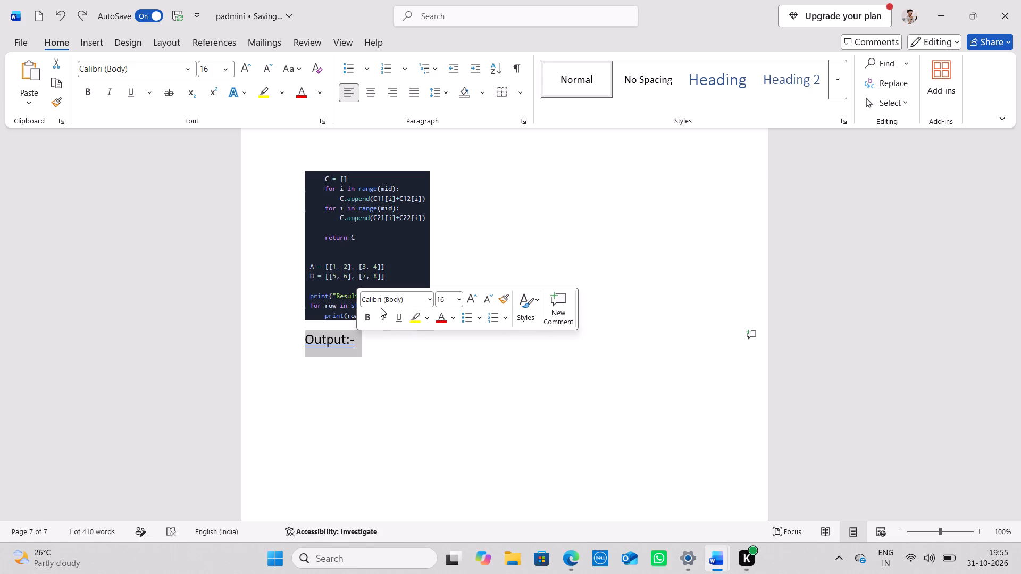
{"action": "left_click", "coordinate": [369, 319]}
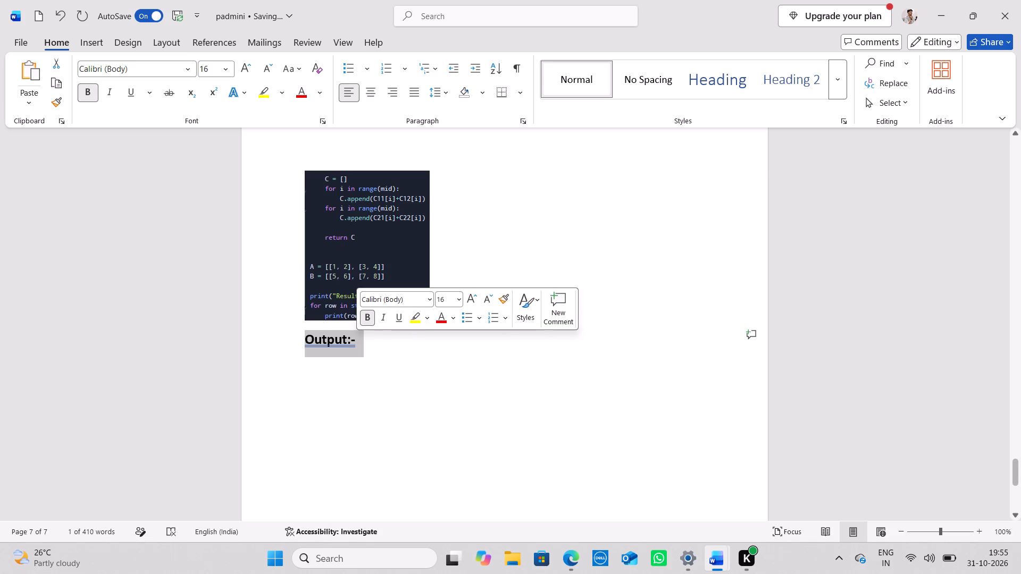
{"action": "left_click", "coordinate": [386, 390]}
Check the formatting of Q3's "Conclusion:-" heading and make Q3's "Output:-" heading above the closest distance result bold.
{"action": "scroll", "coordinate": [386, 390], "scroll_direction": "up", "scroll_amount": 6}
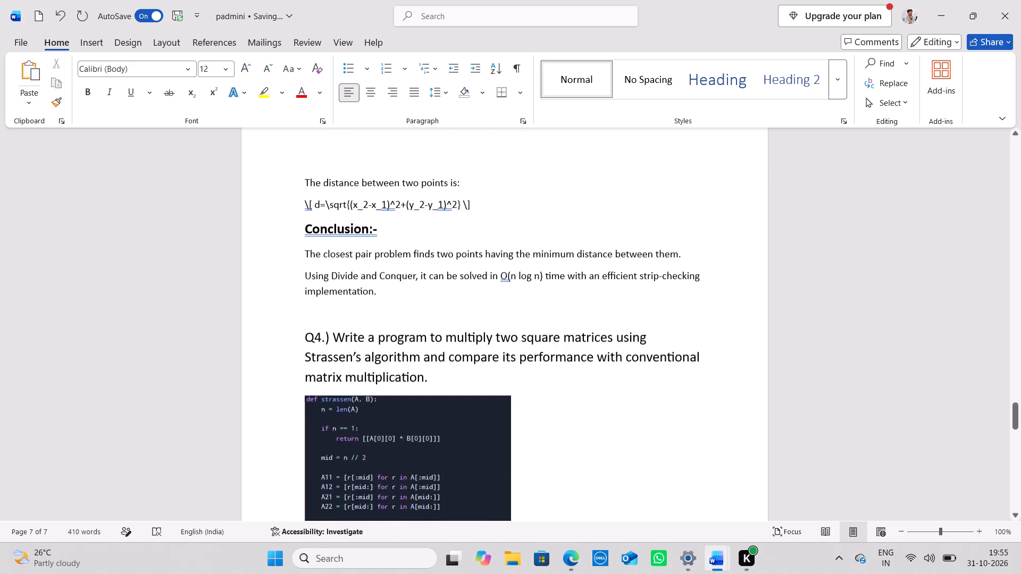
{"action": "scroll", "coordinate": [386, 390], "scroll_direction": "up", "scroll_amount": 1}
{"action": "left_click_drag", "start_coordinate": [306, 352], "coordinate": [371, 355]}
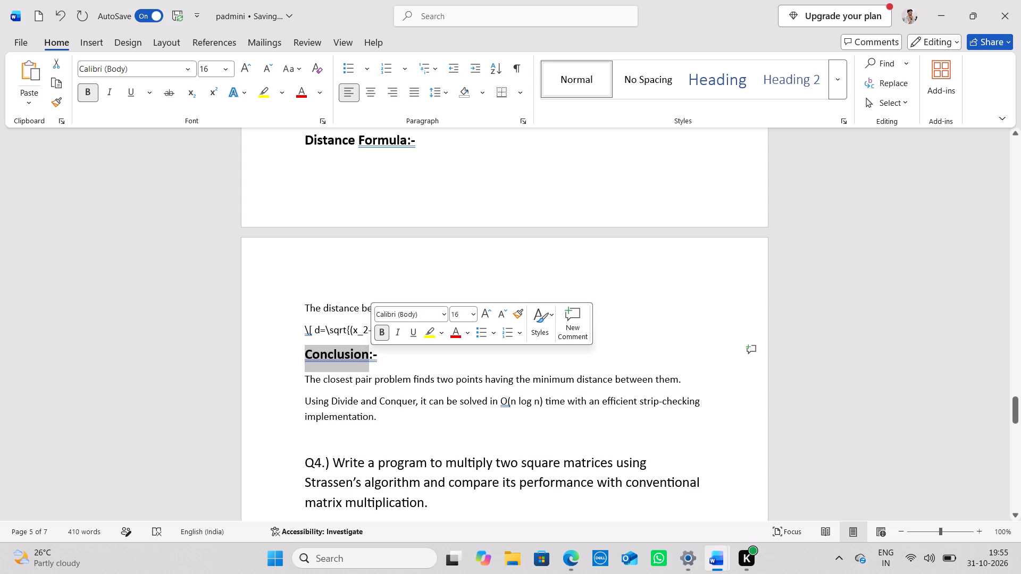
{"action": "left_click", "coordinate": [236, 356]}
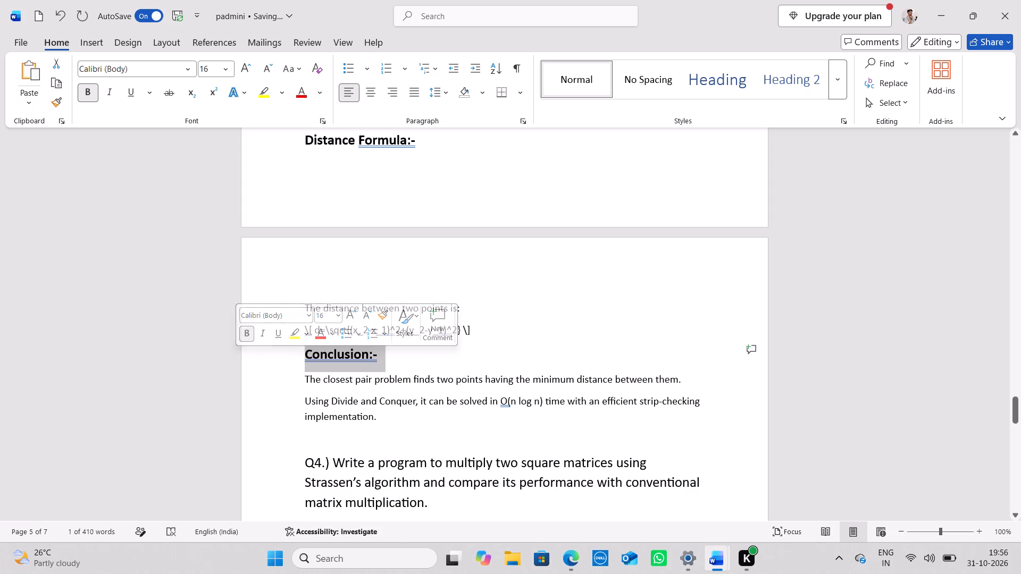
{"action": "left_click", "coordinate": [279, 374]}
{"action": "left_click", "coordinate": [306, 241]}
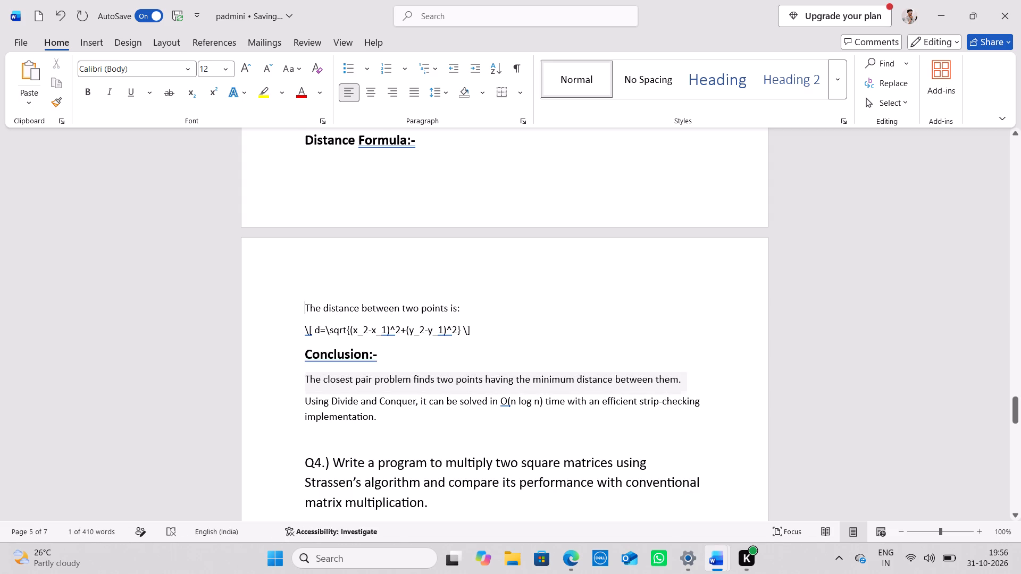
{"action": "scroll", "coordinate": [306, 241], "scroll_direction": "up", "scroll_amount": 2}
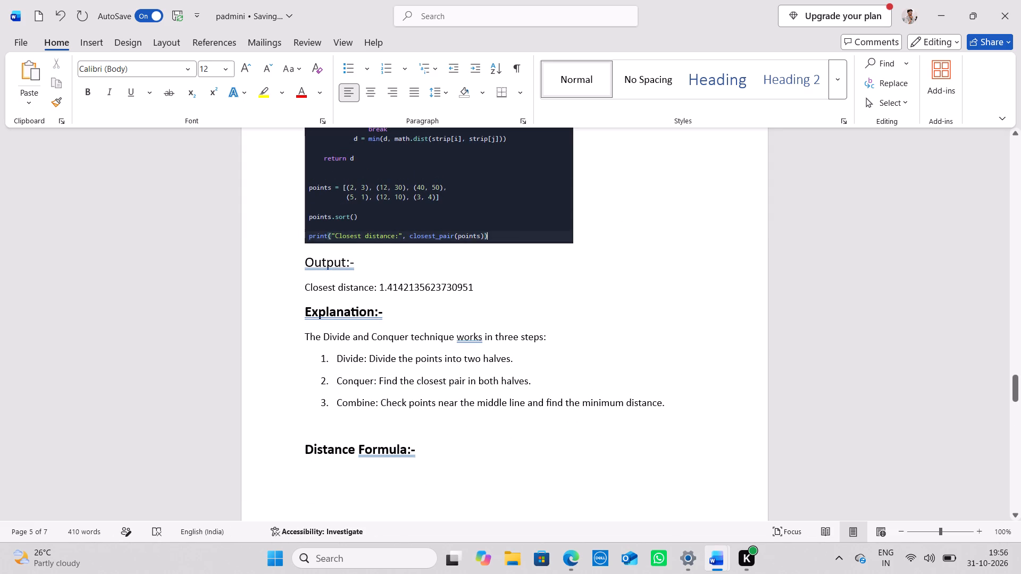
{"action": "left_click_drag", "start_coordinate": [304, 261], "coordinate": [354, 263]}
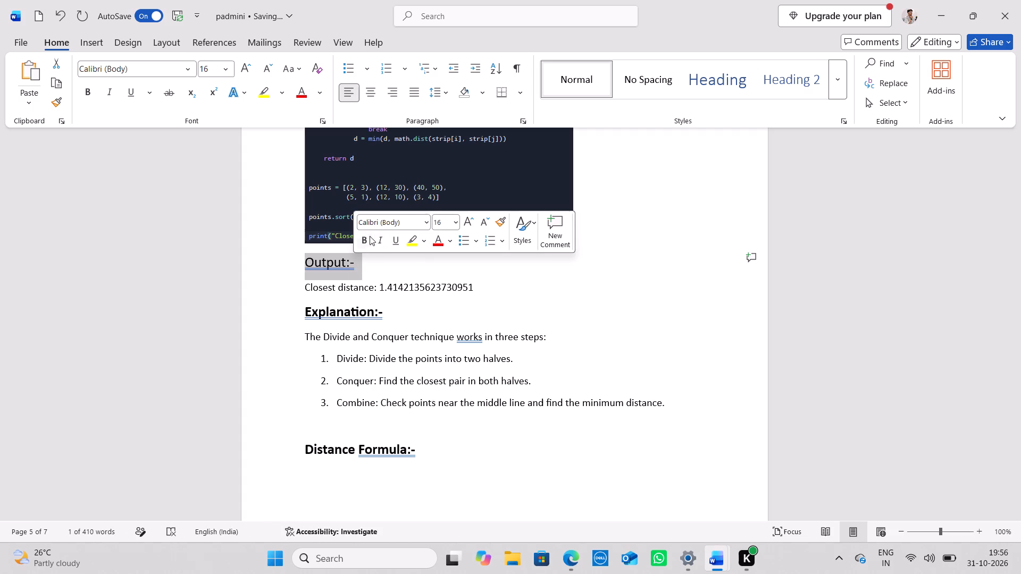
{"action": "left_click", "coordinate": [366, 239]}
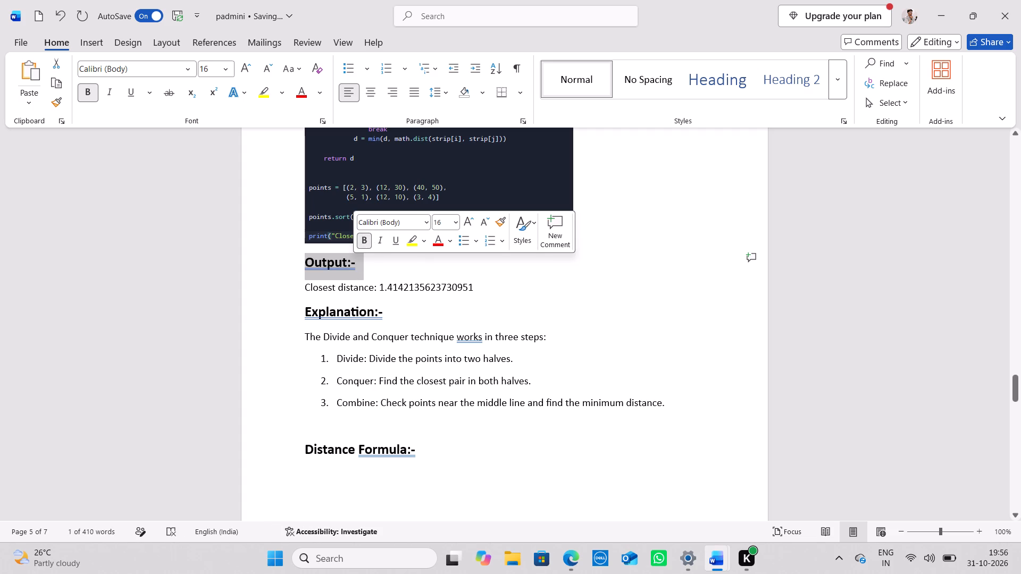
{"action": "left_click", "coordinate": [581, 296]}
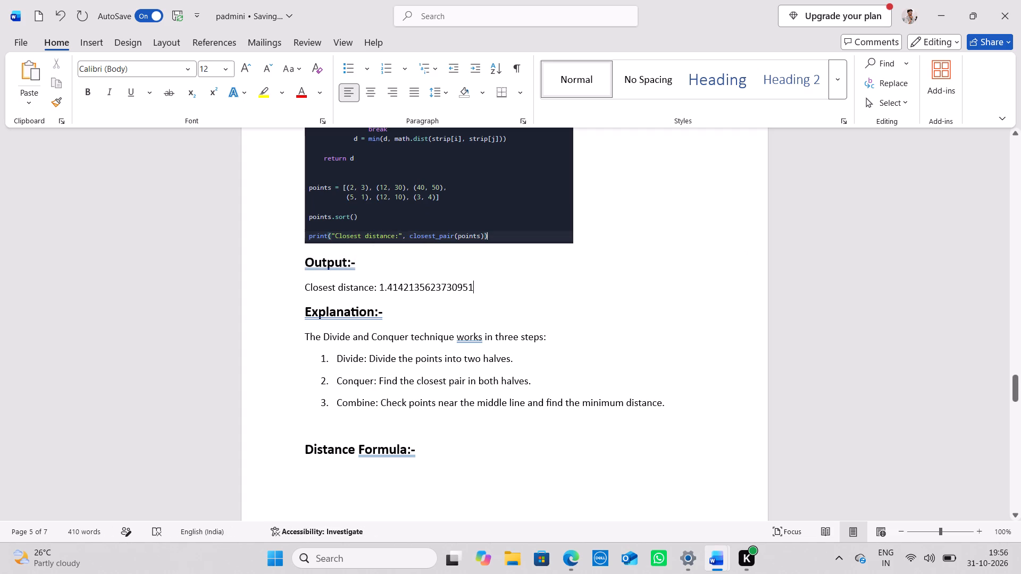
Make the "Solution:-" heading below the Q3 closest pair of points question bold.
{"action": "scroll", "coordinate": [448, 336], "scroll_direction": "down", "scroll_amount": 6}
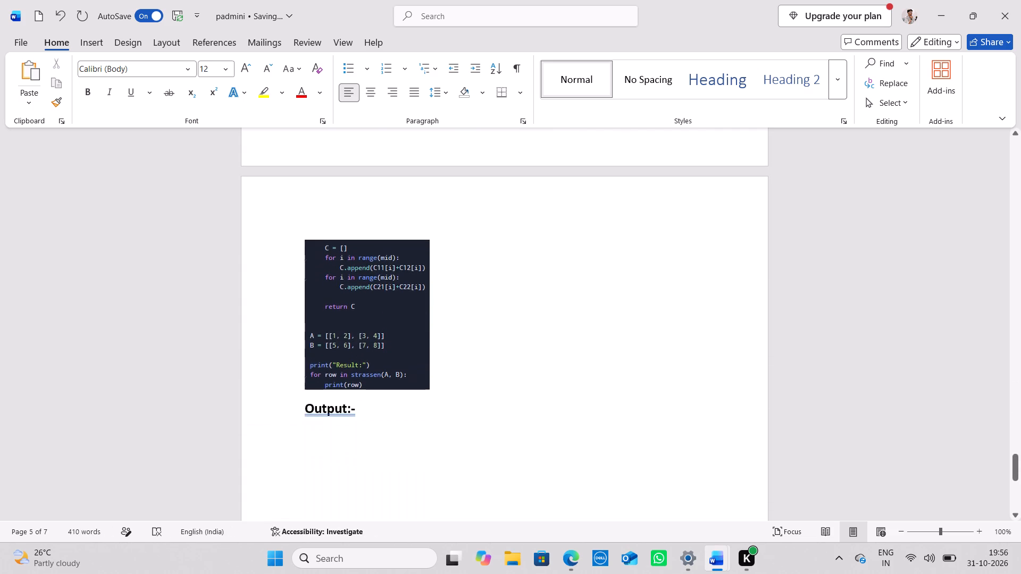
{"action": "scroll", "coordinate": [448, 336], "scroll_direction": "up", "scroll_amount": 7}
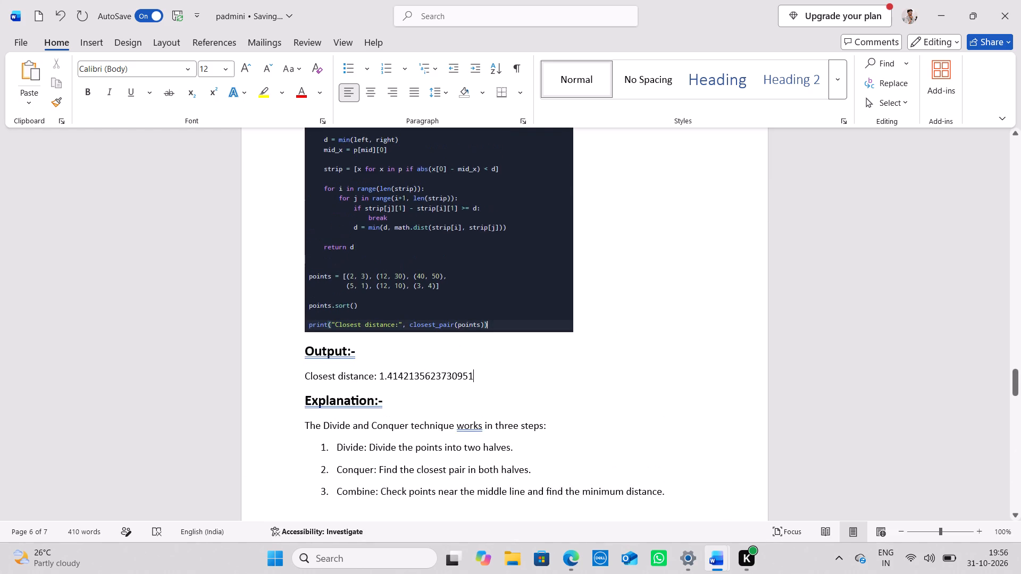
{"action": "scroll", "coordinate": [448, 336], "scroll_direction": "up", "scroll_amount": 3}
{"action": "scroll", "coordinate": [448, 336], "scroll_direction": "down", "scroll_amount": 1}
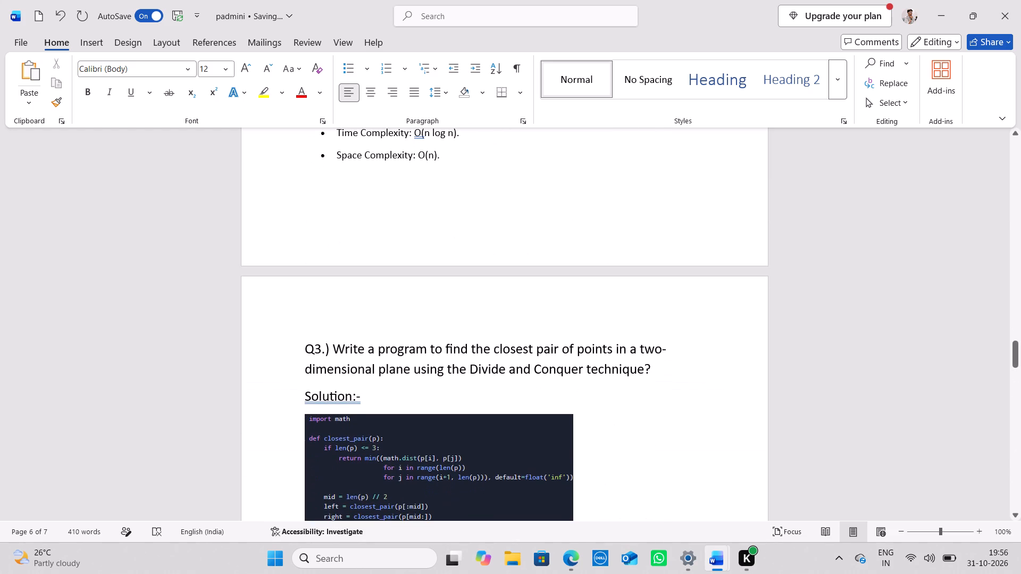
{"action": "left_click_drag", "start_coordinate": [305, 398], "coordinate": [353, 399]}
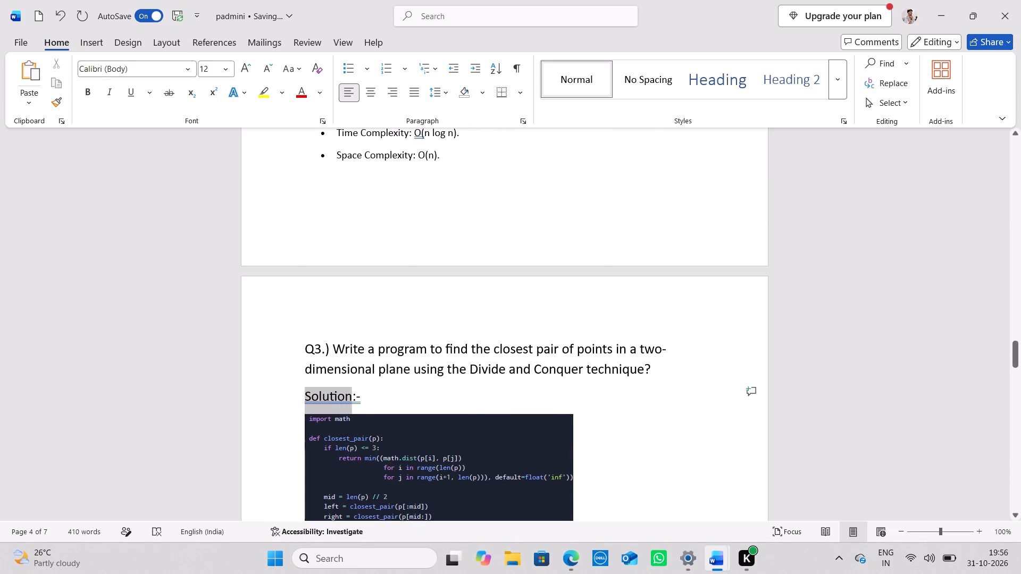
{"action": "left_click_drag", "start_coordinate": [353, 399], "coordinate": [364, 400]}
{"action": "left_click", "coordinate": [374, 376]}
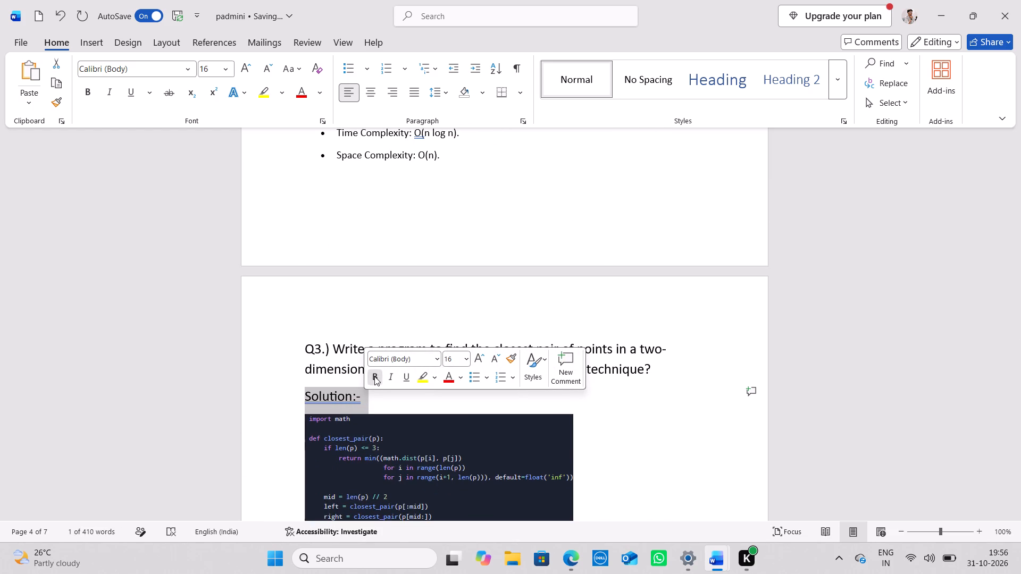
Make Q2's "Output:-" heading above the "Number of inversions" line bold.
{"action": "scroll", "coordinate": [418, 265], "scroll_direction": "up", "scroll_amount": 3}
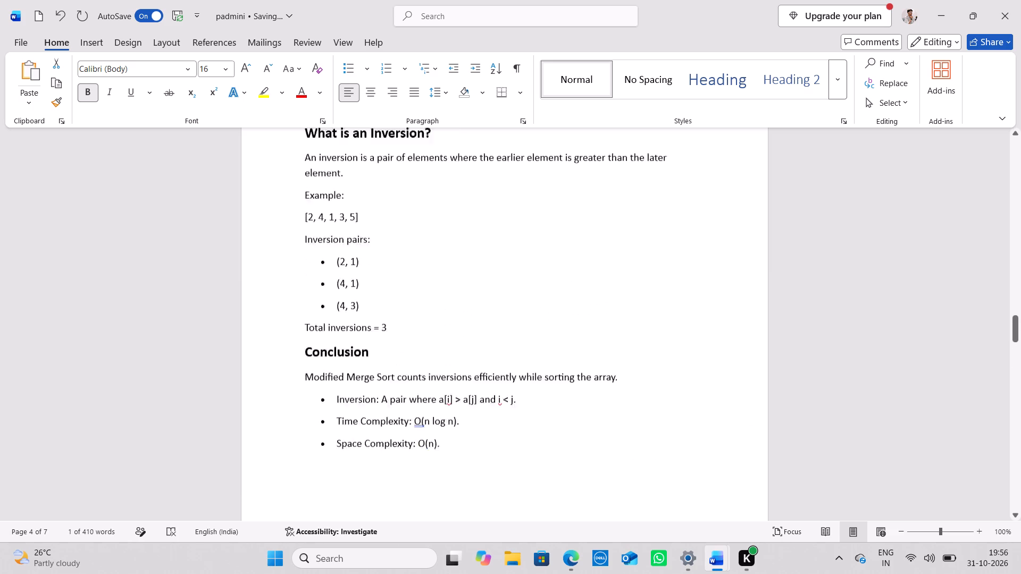
{"action": "scroll", "coordinate": [418, 265], "scroll_direction": "up", "scroll_amount": 1}
{"action": "left_click_drag", "start_coordinate": [304, 324], "coordinate": [360, 326]}
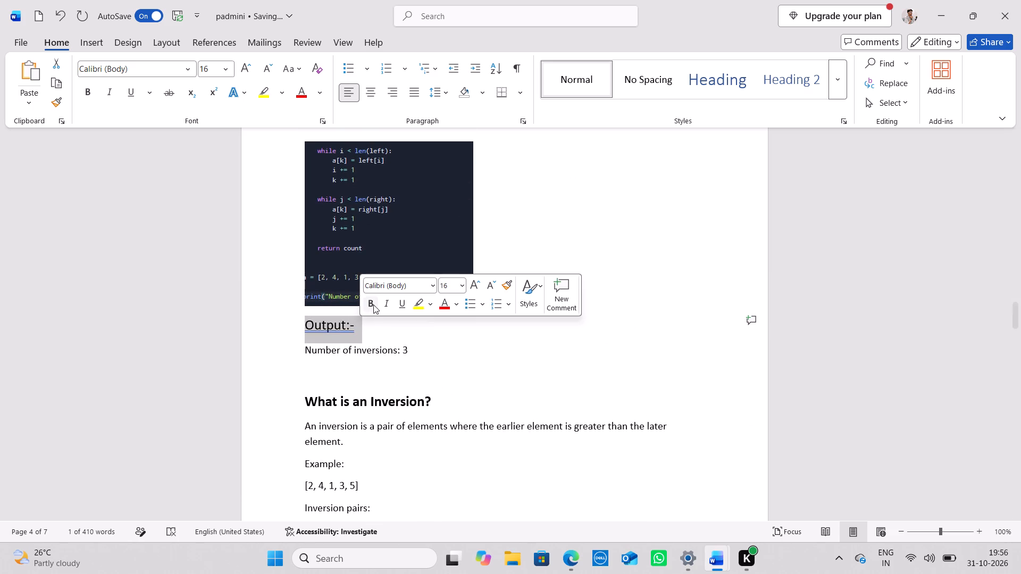
{"action": "left_click", "coordinate": [374, 305]}
Make the "Solution:-" heading below the Q2 Merge Sort inversions question bold.
{"action": "scroll", "coordinate": [436, 345], "scroll_direction": "up", "scroll_amount": 2}
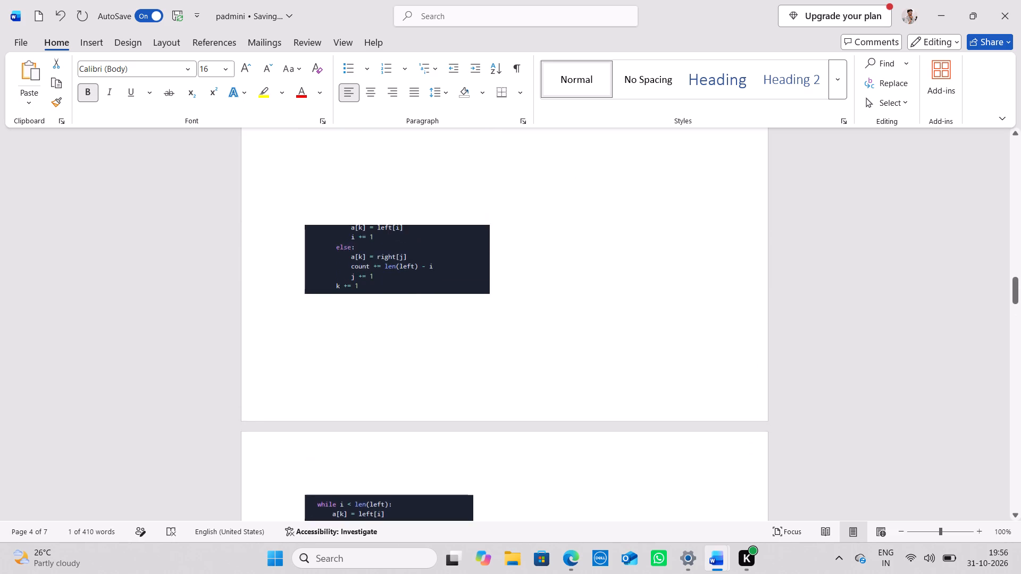
{"action": "scroll", "coordinate": [436, 345], "scroll_direction": "up", "scroll_amount": 1}
{"action": "scroll", "coordinate": [436, 345], "scroll_direction": "down", "scroll_amount": 1}
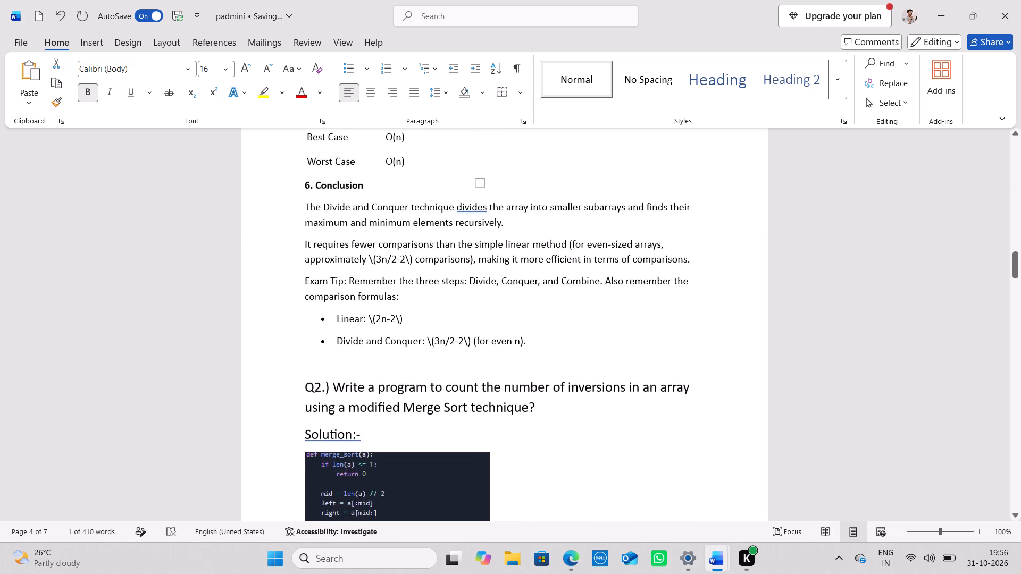
{"action": "scroll", "coordinate": [436, 345], "scroll_direction": "down", "scroll_amount": 2}
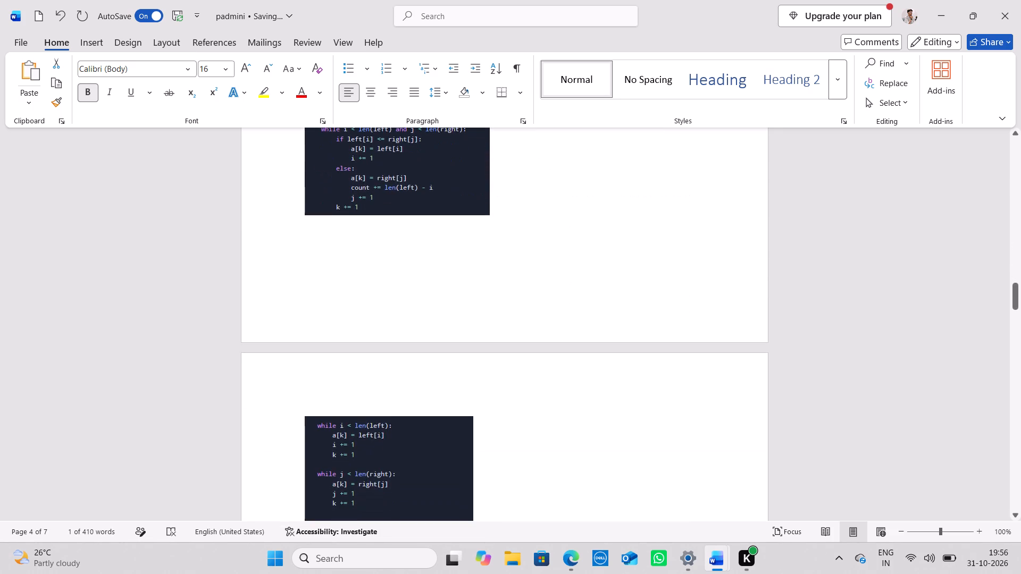
{"action": "scroll", "coordinate": [445, 383], "scroll_direction": "up", "scroll_amount": 5}
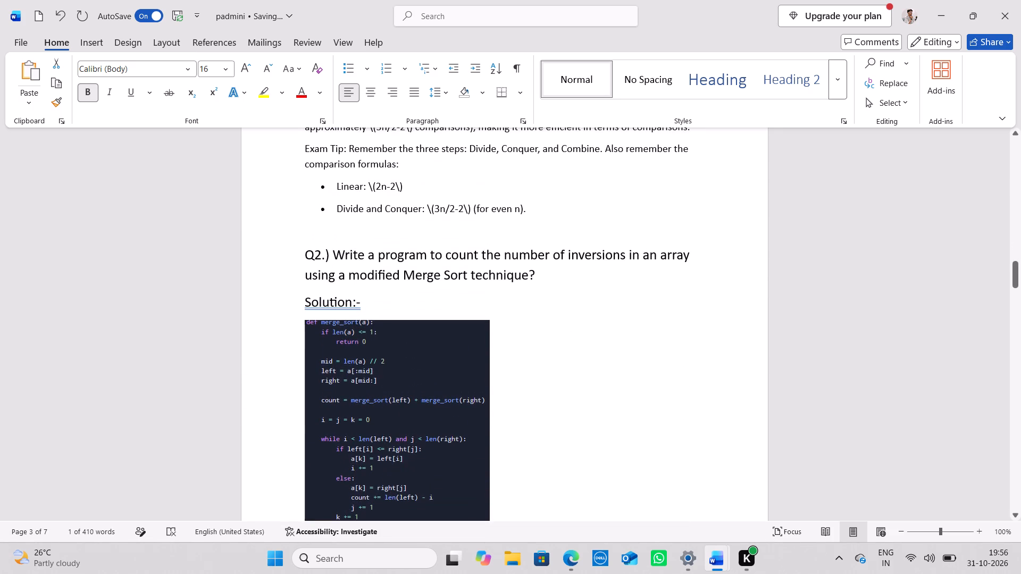
{"action": "left_click", "coordinate": [310, 302]}
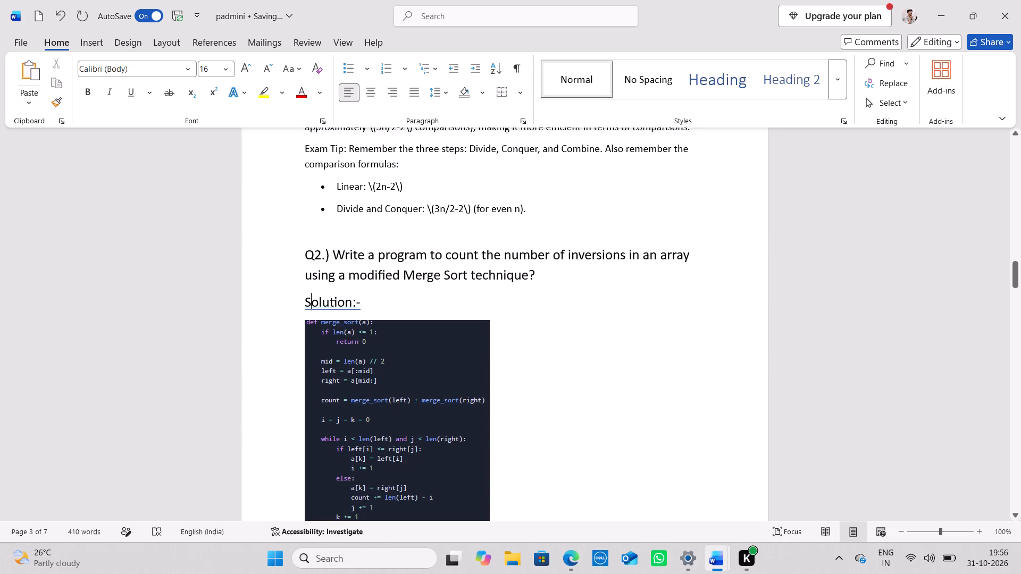
{"action": "left_click_drag", "start_coordinate": [302, 300], "coordinate": [341, 302]}
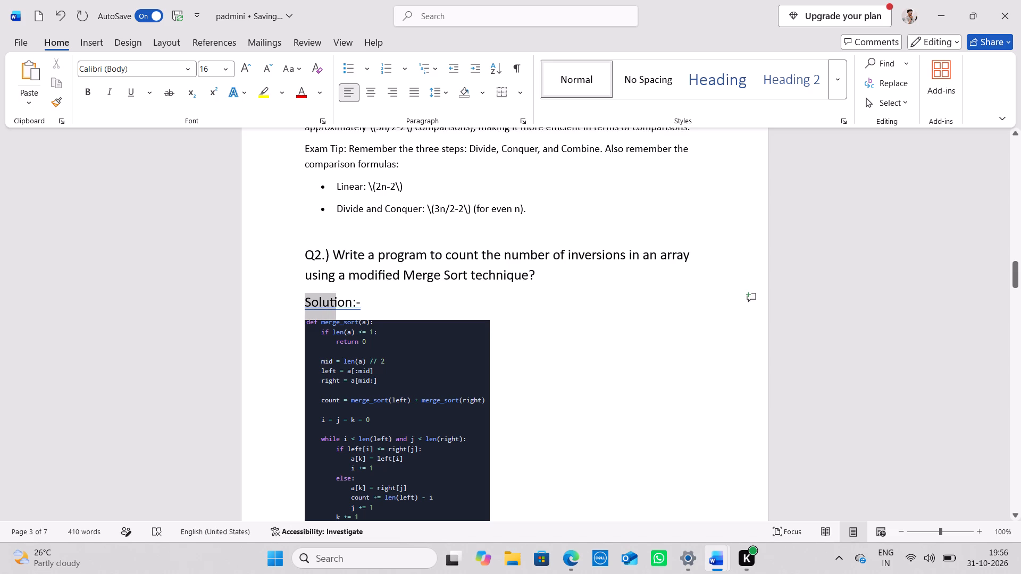
{"action": "left_click_drag", "start_coordinate": [341, 302], "coordinate": [366, 307]}
{"action": "left_click", "coordinate": [376, 287]}
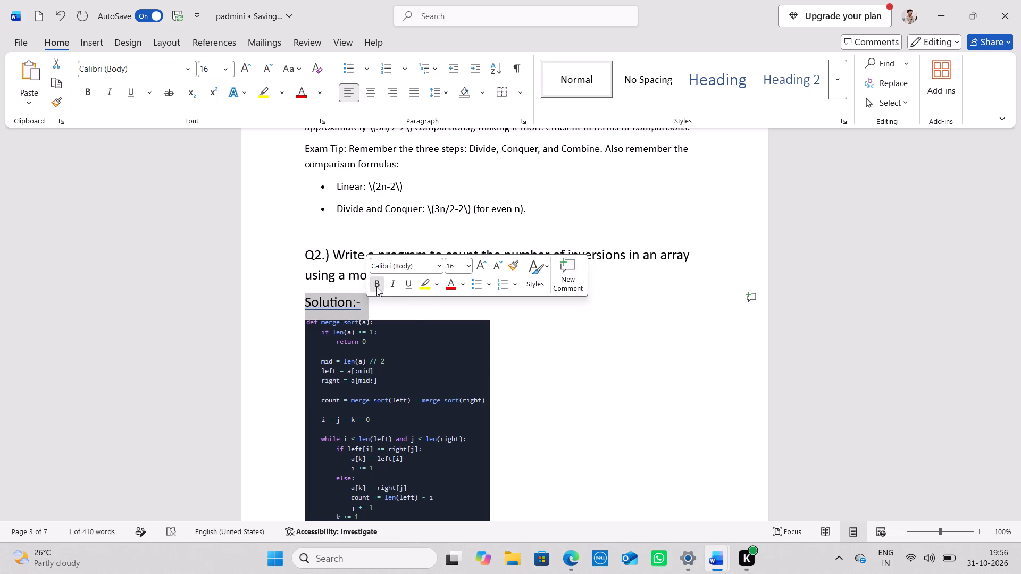
{"action": "left_click", "coordinate": [554, 353]}
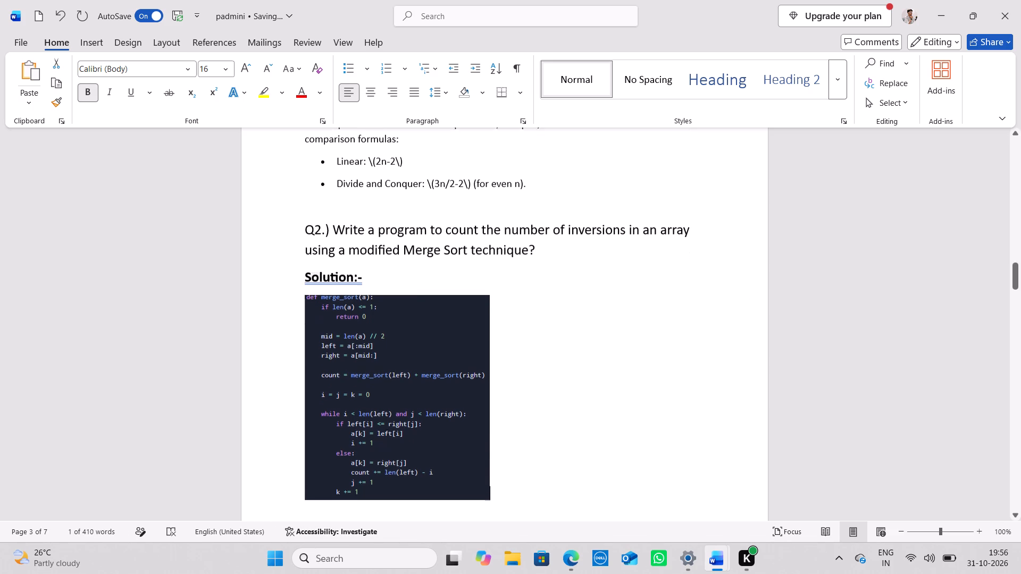
Set the font size of the "6. Conclusion" heading before Q2 to 16.
{"action": "scroll", "coordinate": [411, 301], "scroll_direction": "up", "scroll_amount": 3}
{"action": "scroll", "coordinate": [411, 301], "scroll_direction": "down", "scroll_amount": 1}
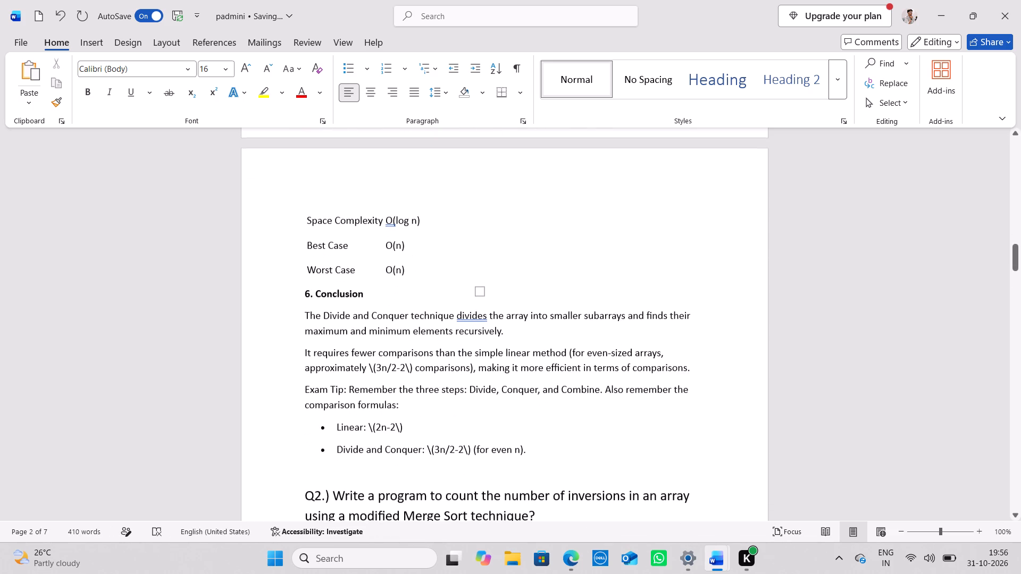
{"action": "scroll", "coordinate": [411, 301], "scroll_direction": "down", "scroll_amount": 1}
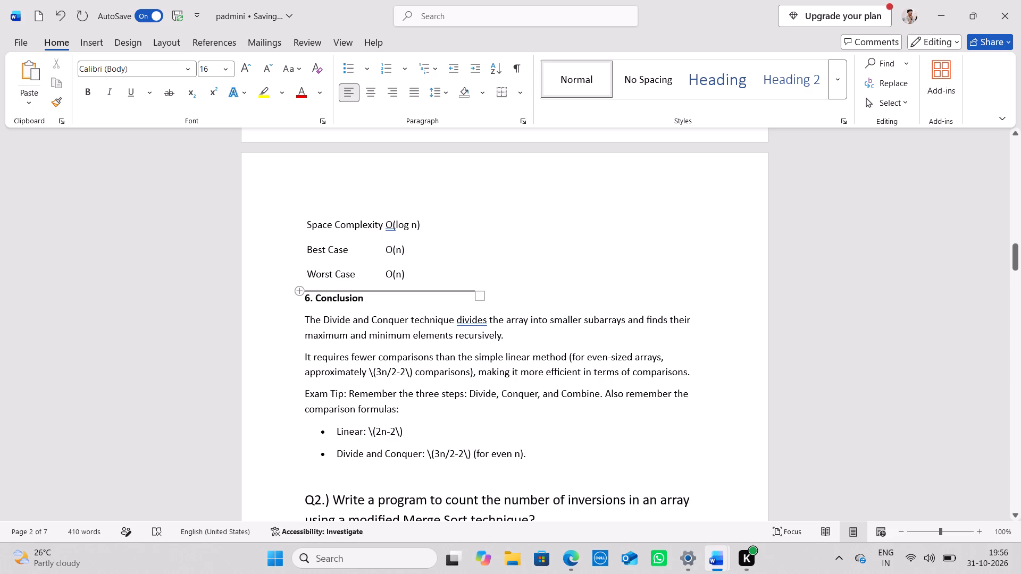
{"action": "left_click_drag", "start_coordinate": [299, 294], "coordinate": [329, 301]}
{"action": "left_click_drag", "start_coordinate": [371, 297], "coordinate": [297, 302]}
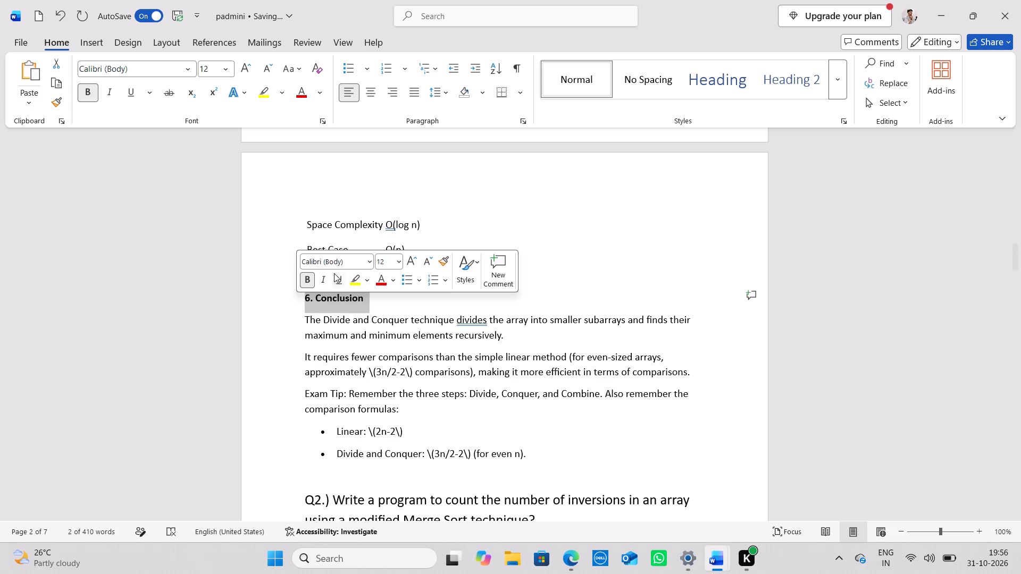
{"action": "left_click", "coordinate": [400, 264]}
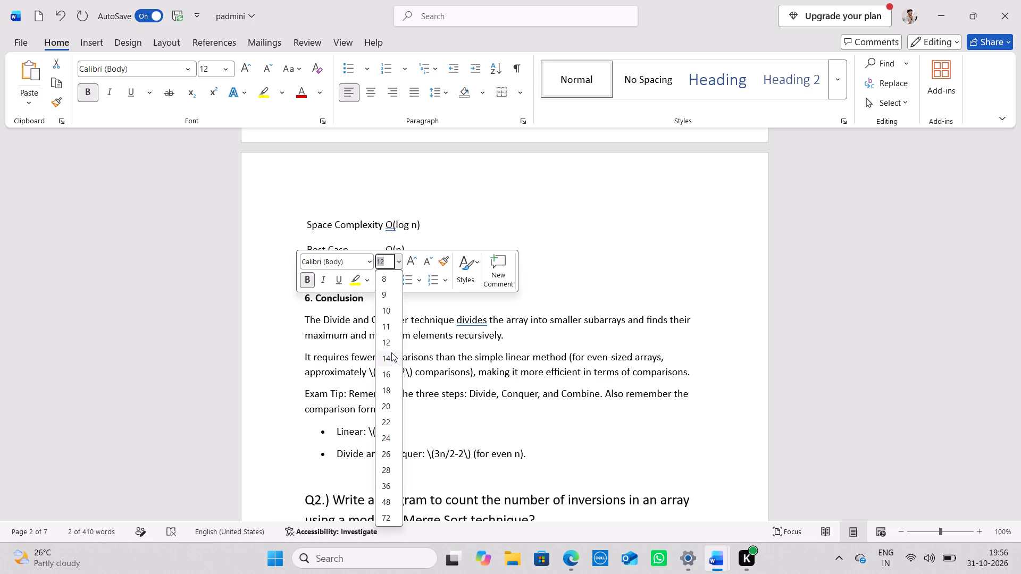
{"action": "left_click", "coordinate": [393, 373]}
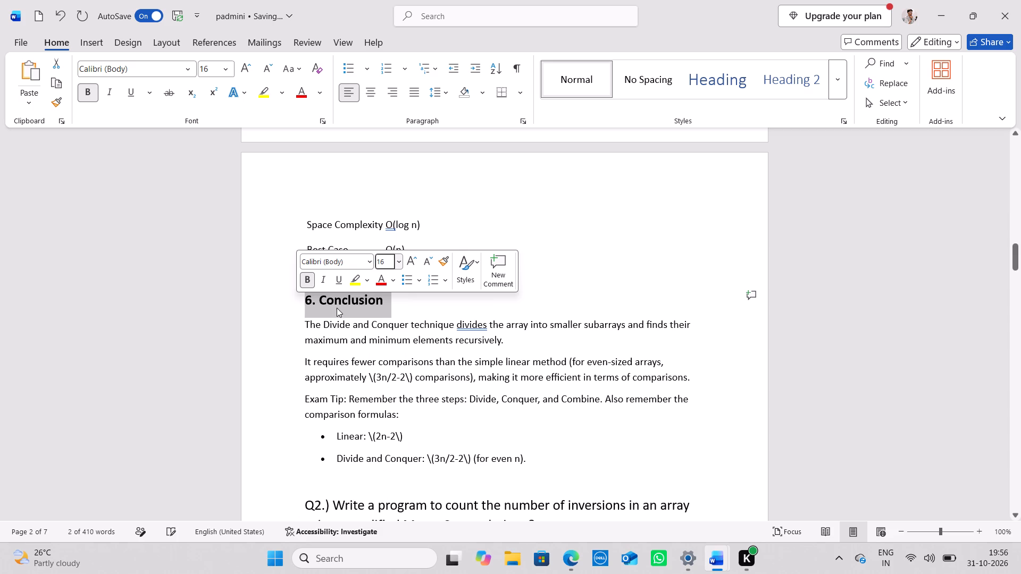
Remove the "6." numbering from the "6. Conclusion" heading before Q2.
{"action": "left_click", "coordinate": [320, 303]}
{"action": "left_click", "coordinate": [320, 303]}
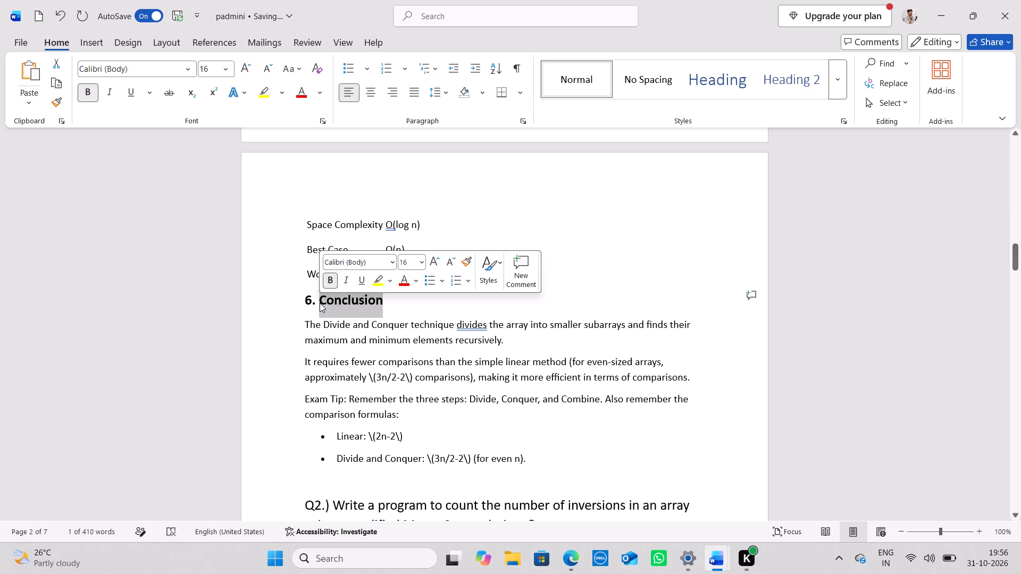
{"action": "left_click", "coordinate": [320, 303]}
{"action": "key", "text": "BackSpace"}
{"action": "key", "text": "BackSpace"}
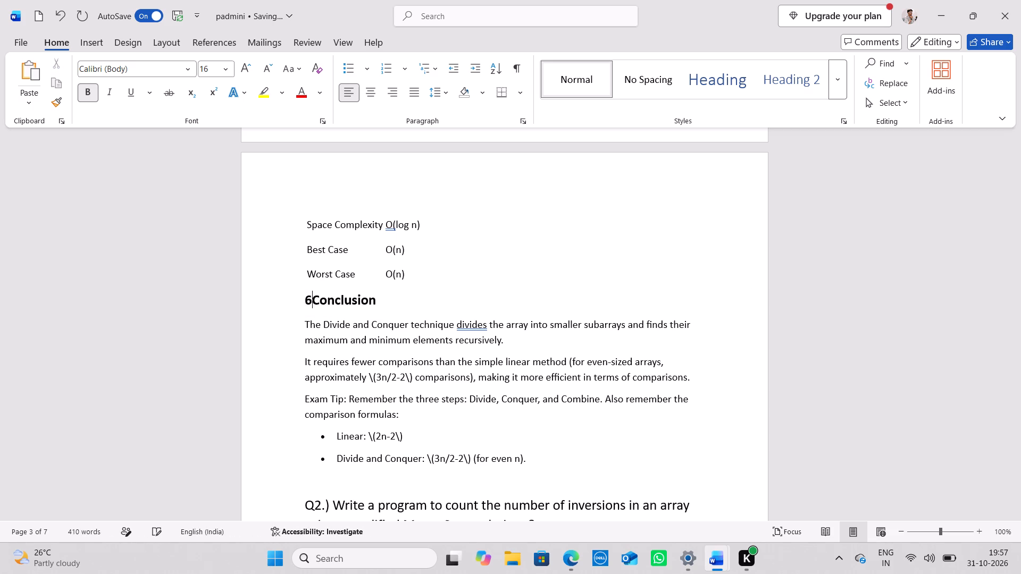
{"action": "key", "text": "BackSpace"}
{"action": "key", "text": "BackSpace"}
{"action": "key", "text": "BackSpace"}
{"action": "key", "text": "BackSpace"}
{"action": "key", "text": "BackSpace"}
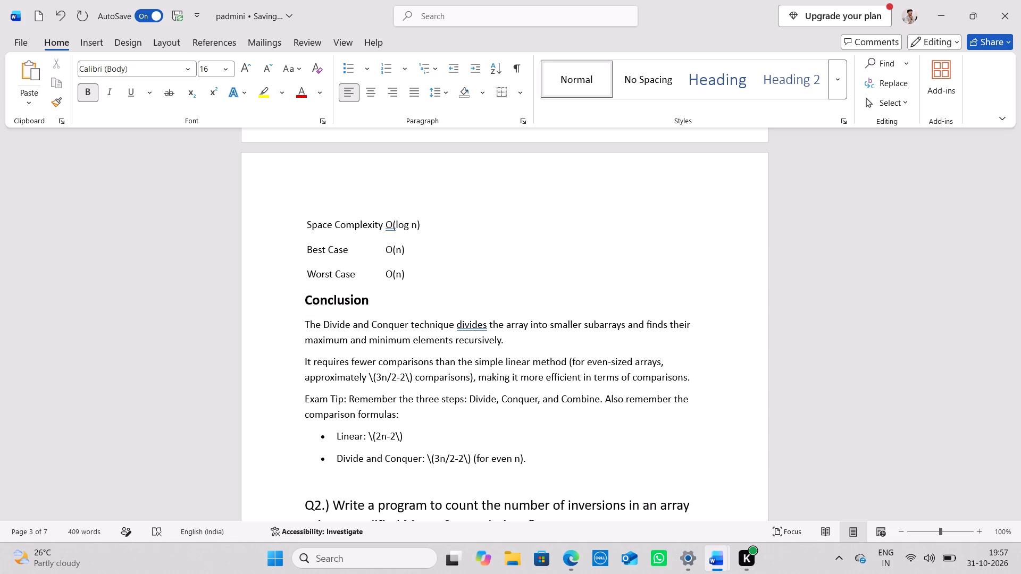
{"action": "key", "text": "BackSpace"}
Append ":-" to the Conclusion heading before Q2.
{"action": "key", "text": "Right"}
{"action": "key", "text": "Right"}
{"action": "key", "text": "Right"}
{"action": "key", "text": "Right"}
{"action": "key", "text": "Right"}
{"action": "key", "text": "Right"}
{"action": "key", "text": "Right"}
{"action": "key", "text": "Right"}
{"action": "key", "text": "Right"}
{"action": "key", "text": "Right"}
{"action": "type", "text": ":-"}
Remove the "5." numbering from Q1's "5. Time and Space Complexity" heading, keeping the heading on its own line.
{"action": "scroll", "coordinate": [320, 303], "scroll_direction": "up", "scroll_amount": 2}
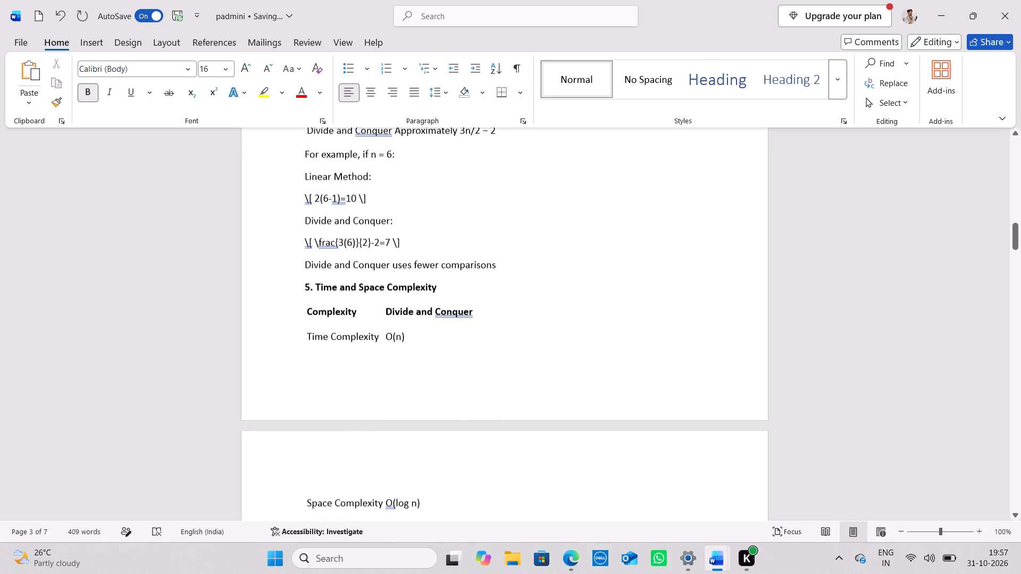
{"action": "scroll", "coordinate": [320, 303], "scroll_direction": "up", "scroll_amount": 4}
{"action": "scroll", "coordinate": [320, 303], "scroll_direction": "down", "scroll_amount": 2}
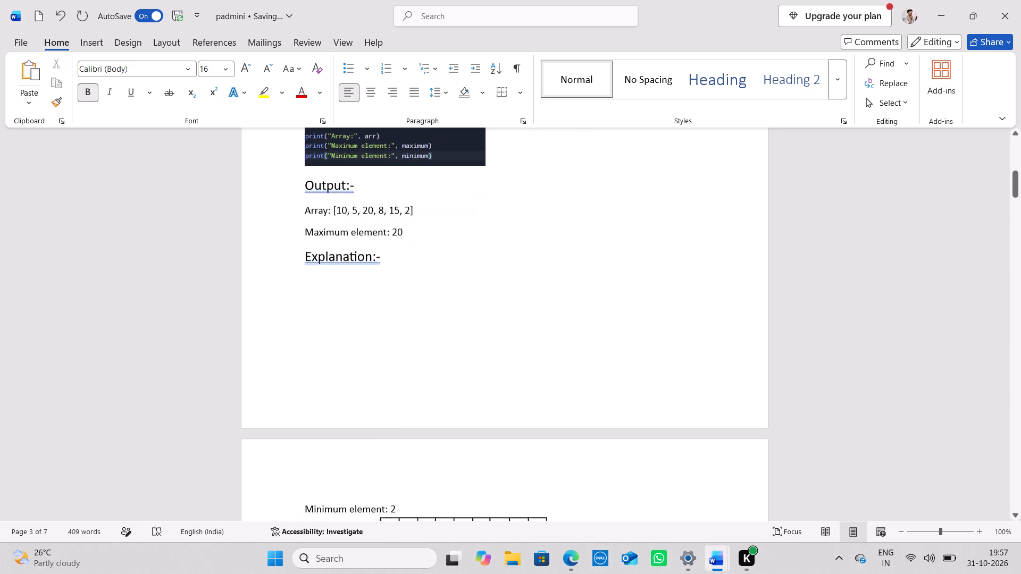
{"action": "scroll", "coordinate": [320, 303], "scroll_direction": "down", "scroll_amount": 7}
{"action": "scroll", "coordinate": [320, 303], "scroll_direction": "up", "scroll_amount": 2}
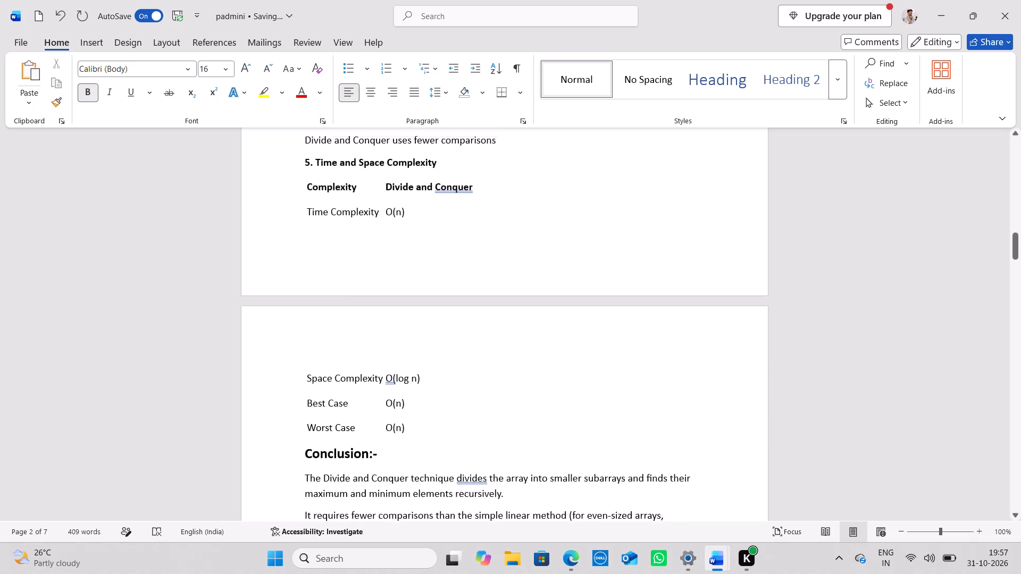
{"action": "scroll", "coordinate": [320, 303], "scroll_direction": "up", "scroll_amount": 3}
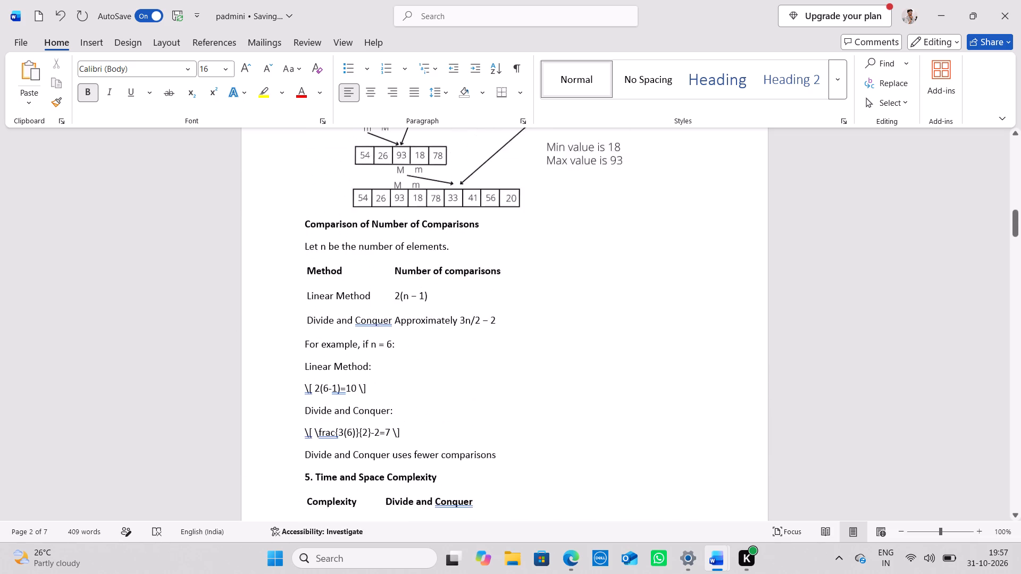
{"action": "scroll", "coordinate": [320, 303], "scroll_direction": "up", "scroll_amount": 2}
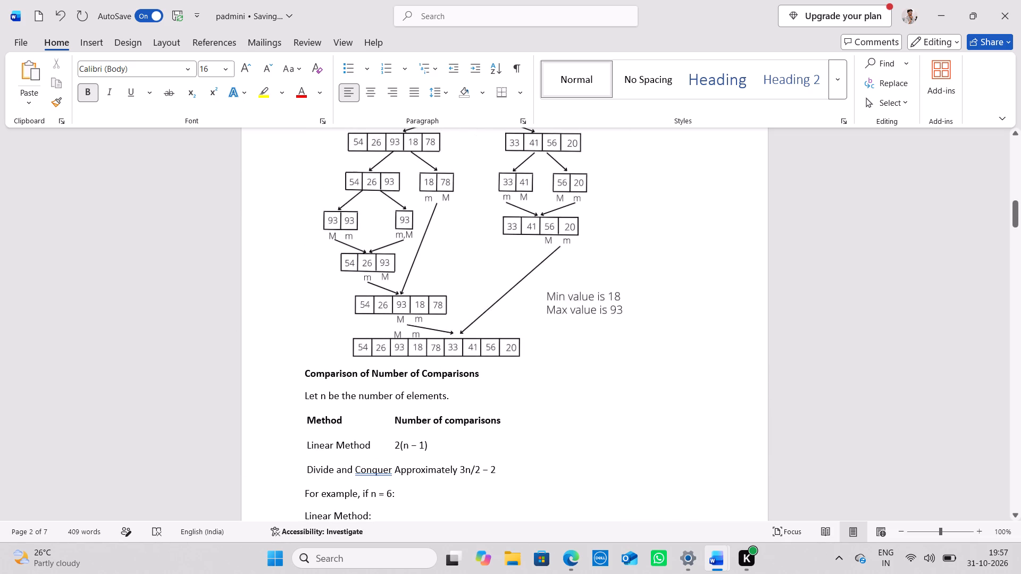
{"action": "scroll", "coordinate": [320, 303], "scroll_direction": "down", "scroll_amount": 1}
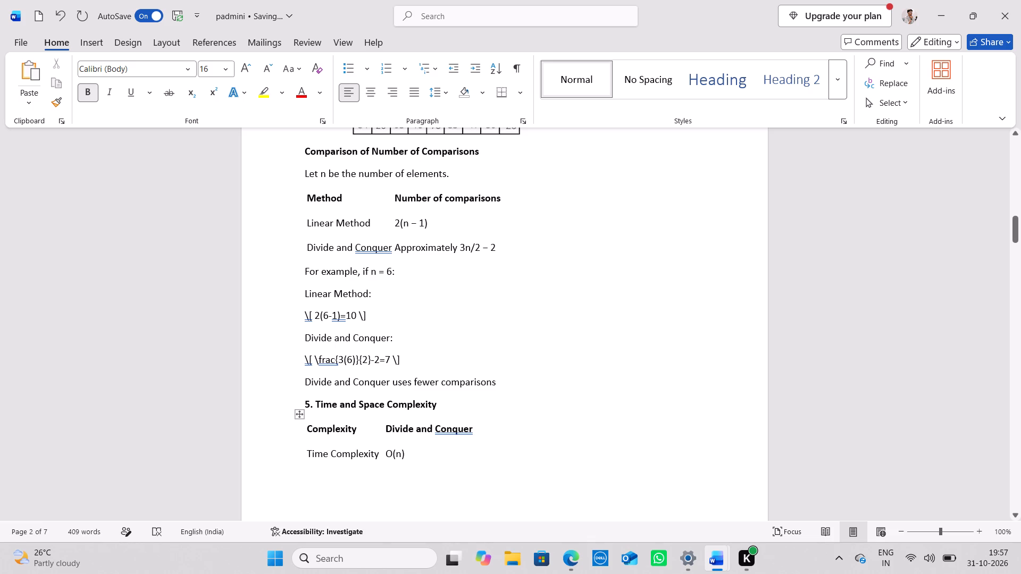
{"action": "left_click", "coordinate": [315, 404]}
{"action": "key", "text": "BackSpace"}
{"action": "key", "text": "BackSpace"}
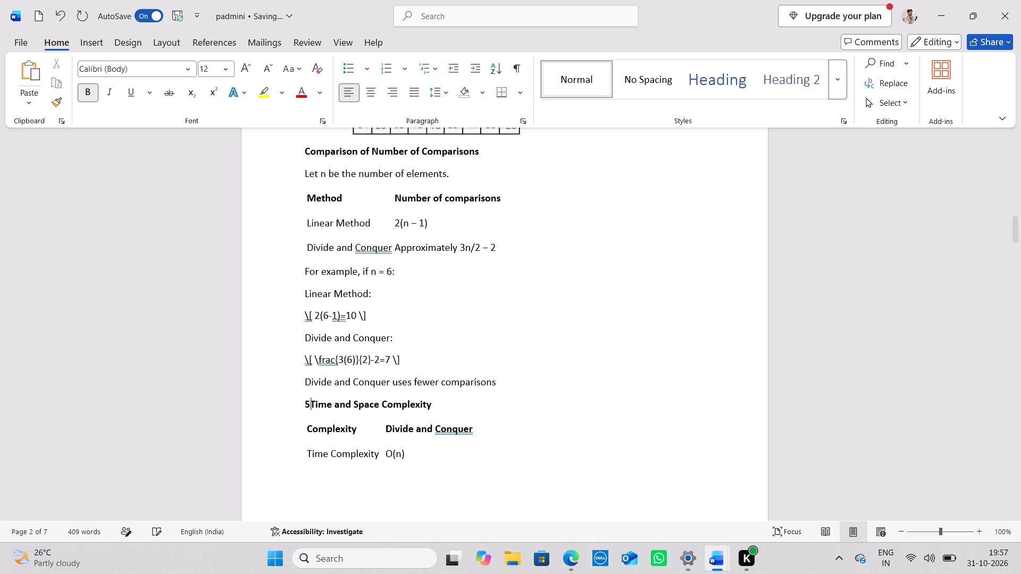
{"action": "key", "text": "BackSpace"}
{"action": "key", "text": "BackSpace"}
{"action": "key", "text": "Return"}
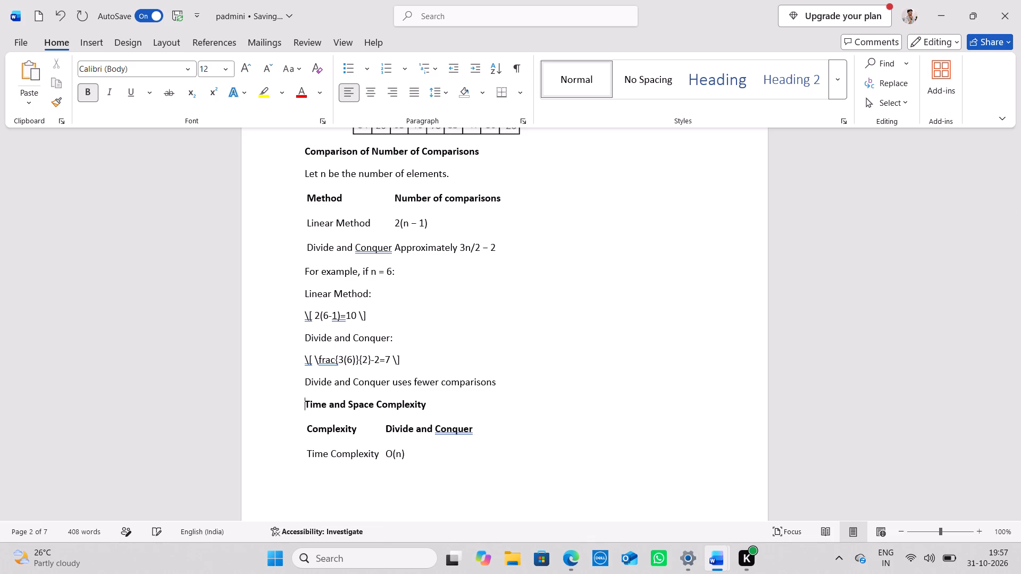
Make Q1's "Explanation:-" heading below the "Maximum element: 20" line bold.
{"action": "scroll", "coordinate": [315, 404], "scroll_direction": "down", "scroll_amount": 2}
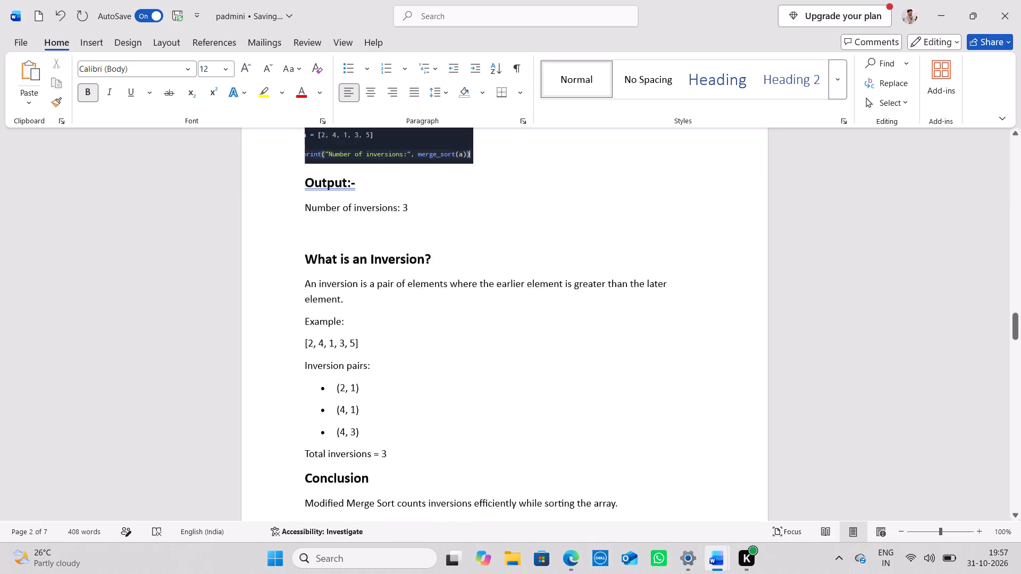
{"action": "scroll", "coordinate": [315, 404], "scroll_direction": "up", "scroll_amount": 6}
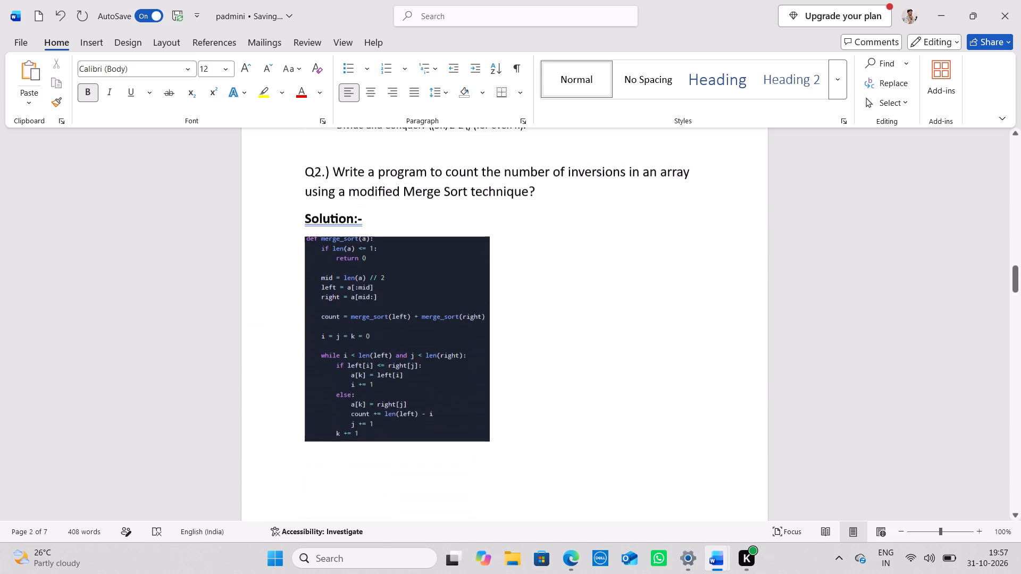
{"action": "scroll", "coordinate": [315, 404], "scroll_direction": "up", "scroll_amount": 5}
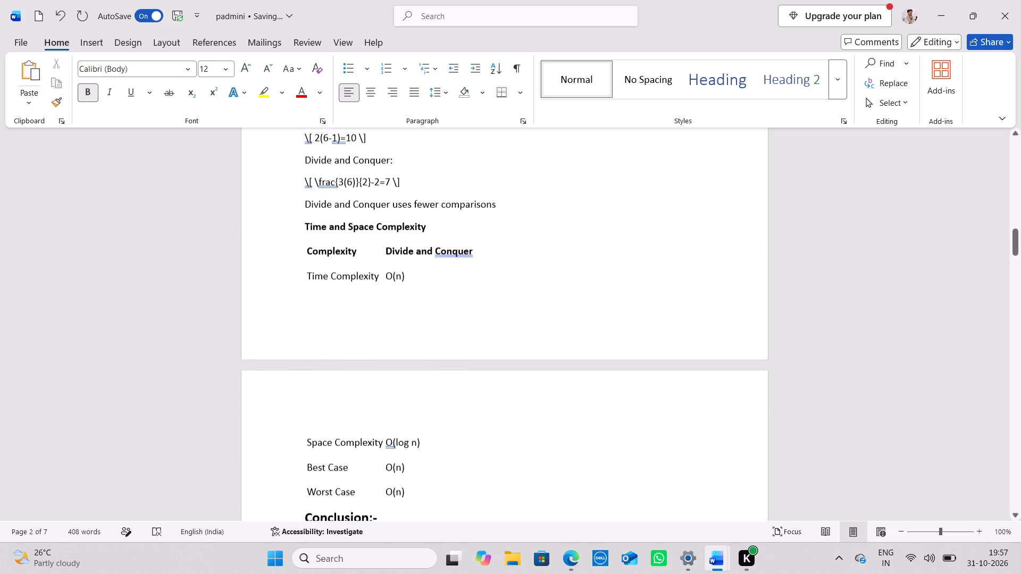
{"action": "scroll", "coordinate": [315, 404], "scroll_direction": "up", "scroll_amount": 3}
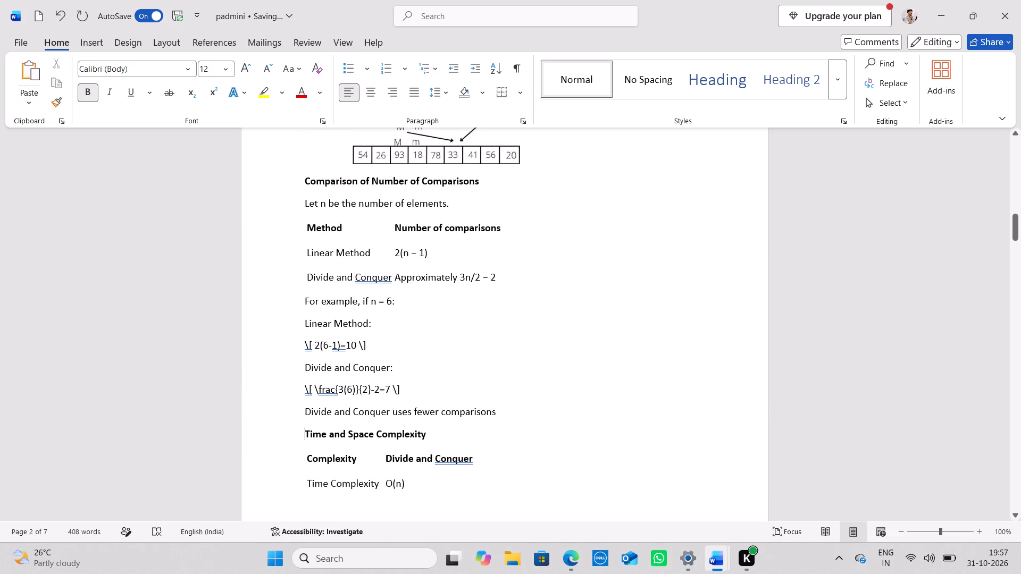
{"action": "scroll", "coordinate": [353, 378], "scroll_direction": "up", "scroll_amount": 1}
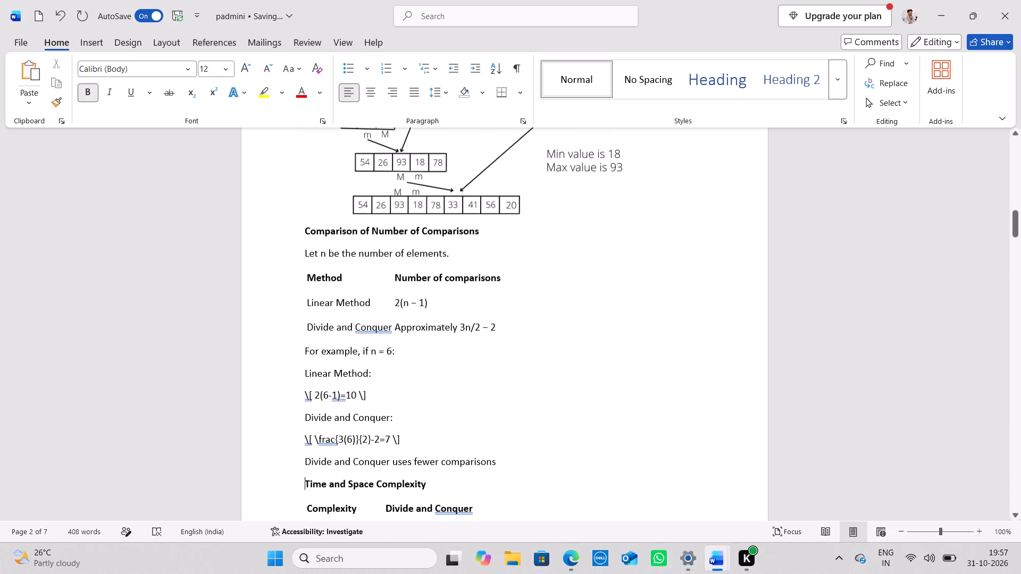
{"action": "scroll", "coordinate": [353, 378], "scroll_direction": "up", "scroll_amount": 2}
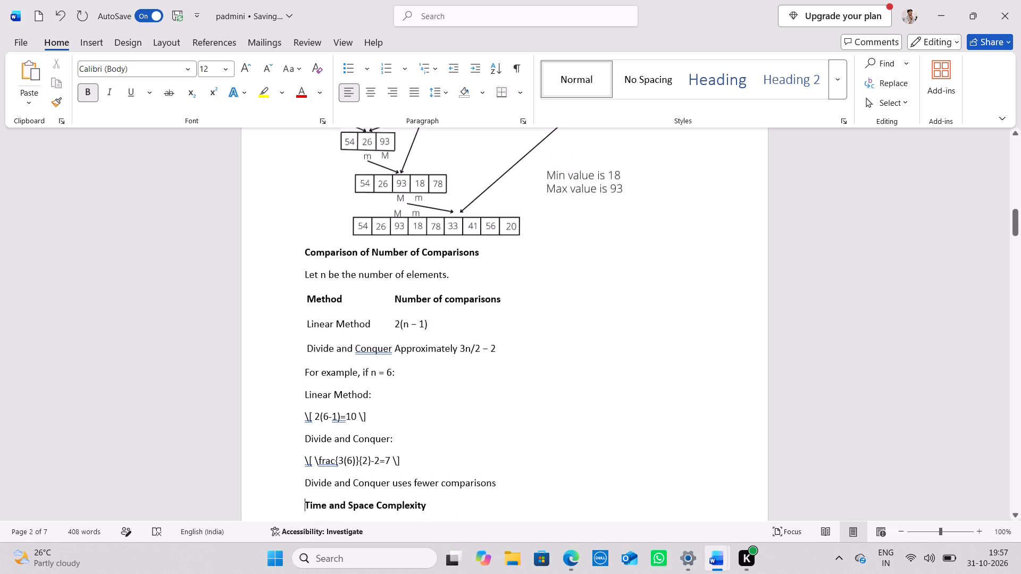
{"action": "scroll", "coordinate": [353, 378], "scroll_direction": "up", "scroll_amount": 3}
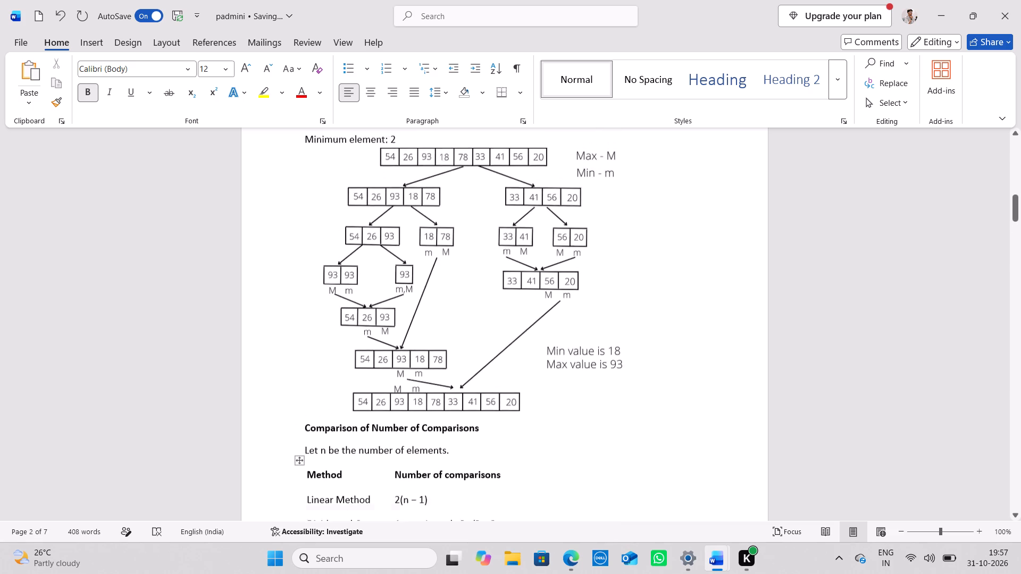
{"action": "scroll", "coordinate": [353, 378], "scroll_direction": "up", "scroll_amount": 5}
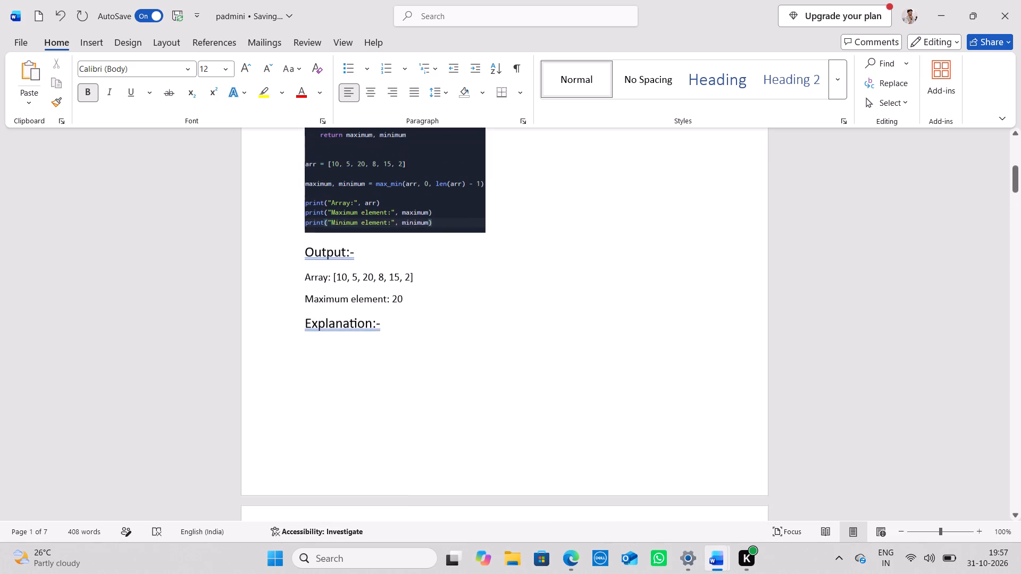
{"action": "scroll", "coordinate": [353, 378], "scroll_direction": "up", "scroll_amount": 1}
{"action": "left_click_drag", "start_coordinate": [304, 333], "coordinate": [359, 344]}
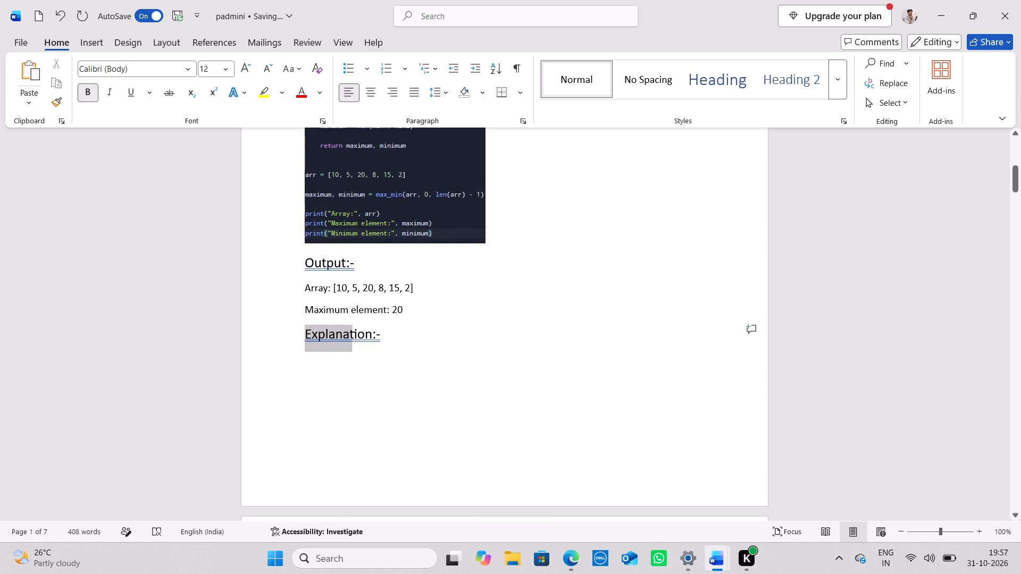
{"action": "left_click_drag", "start_coordinate": [359, 344], "coordinate": [386, 345]}
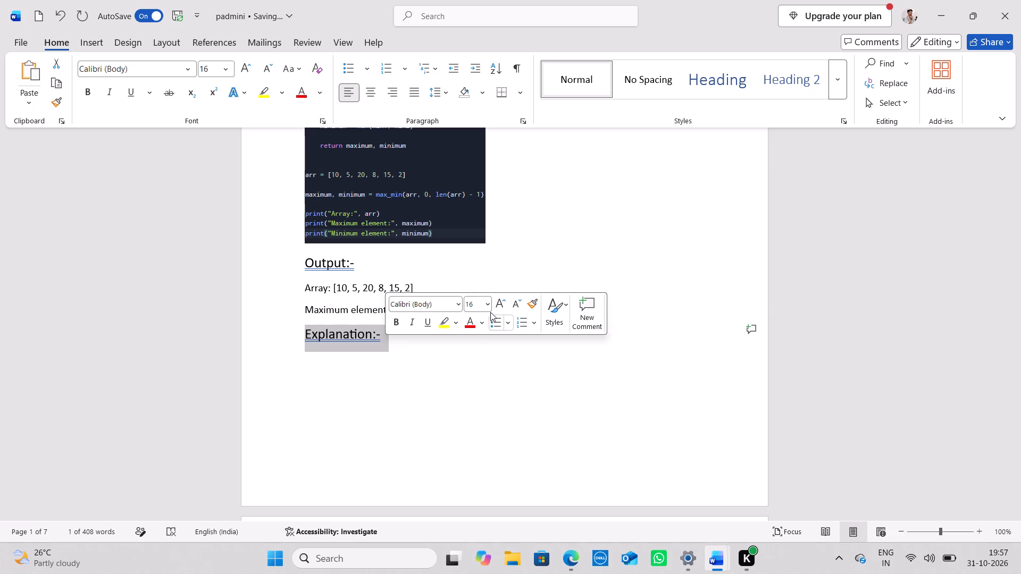
{"action": "left_click", "coordinate": [490, 308]}
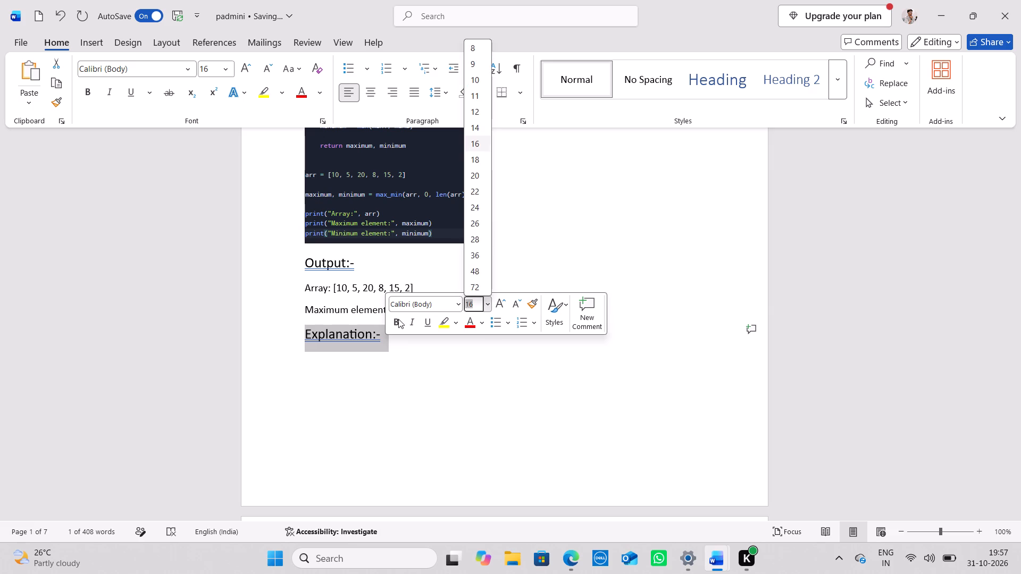
{"action": "left_click", "coordinate": [396, 321]}
{"action": "left_click", "coordinate": [317, 348]}
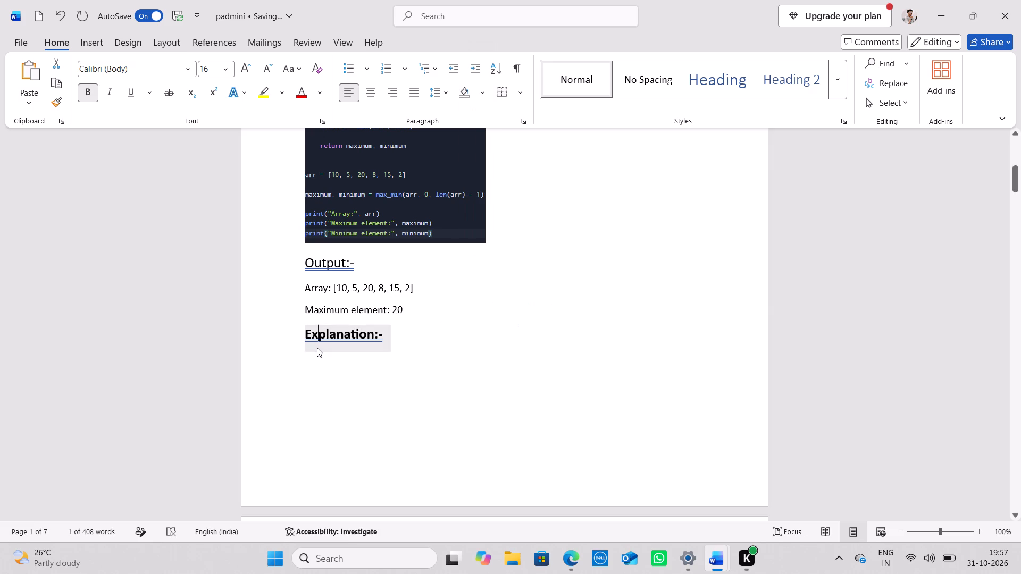
Make Q1's "Output:-" heading above the "Array: [10, 5, 20, 8, 15, 2]" line bold.
{"action": "left_click_drag", "start_coordinate": [304, 261], "coordinate": [335, 261]}
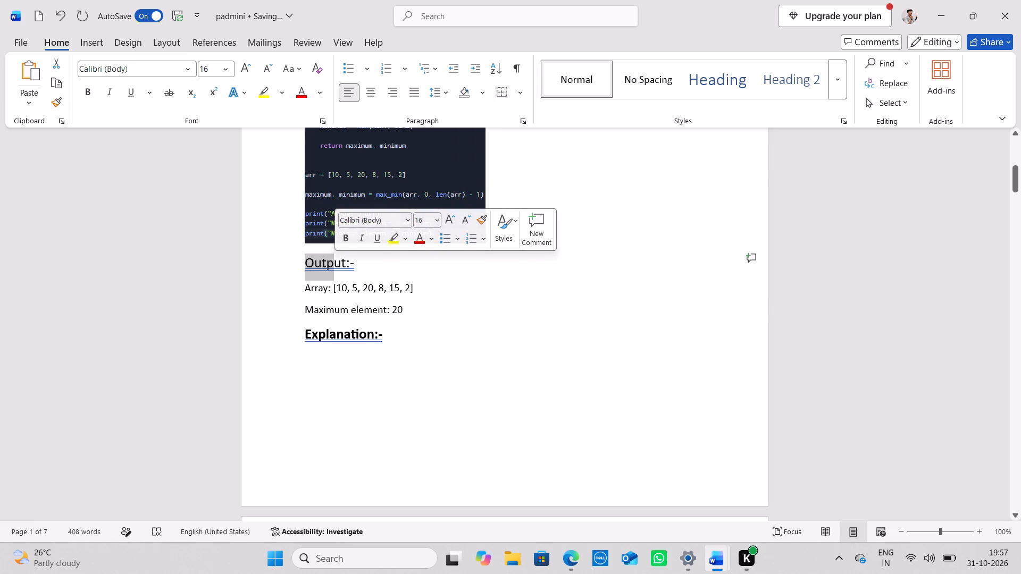
{"action": "left_click_drag", "start_coordinate": [357, 272], "coordinate": [319, 265]}
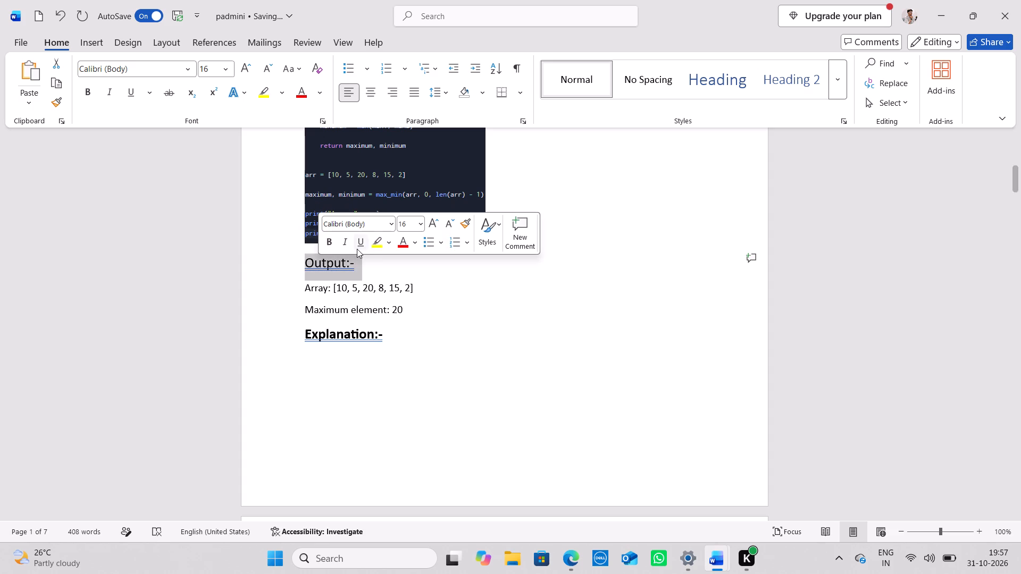
{"action": "left_click", "coordinate": [330, 240]}
{"action": "left_click", "coordinate": [498, 363]}
Make the "Solution:-" heading below the Q1 maximum and minimum elements question bold.
{"action": "scroll", "coordinate": [498, 363], "scroll_direction": "up", "scroll_amount": 3}
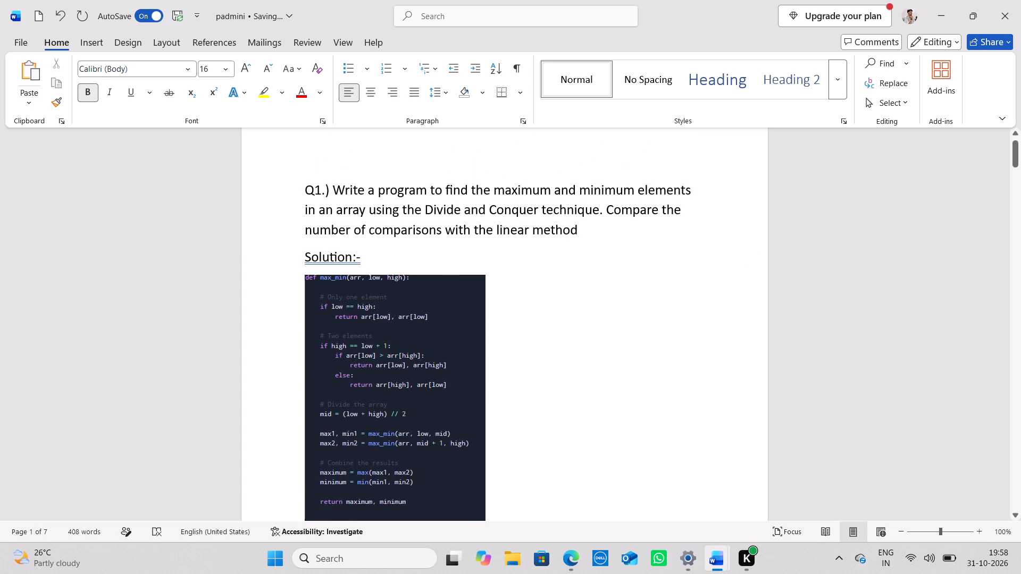
{"action": "left_click_drag", "start_coordinate": [363, 255], "coordinate": [324, 242]}
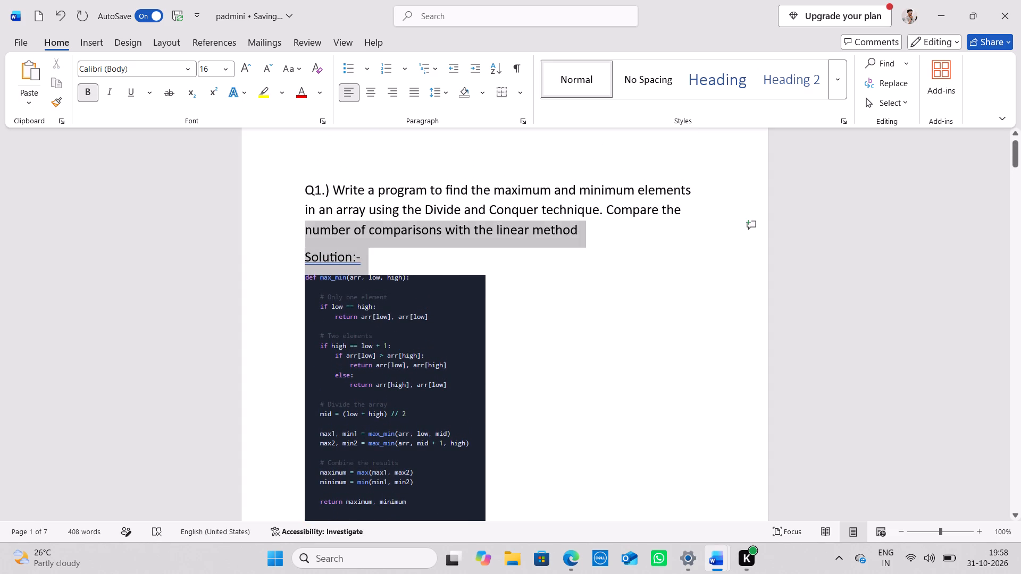
{"action": "left_click_drag", "start_coordinate": [324, 242], "coordinate": [304, 272]}
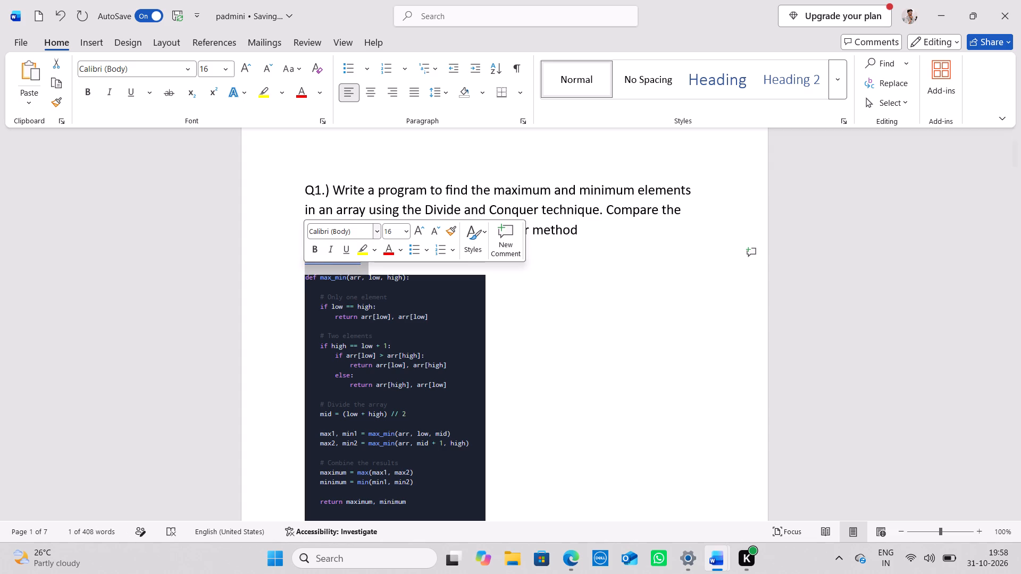
{"action": "left_click", "coordinate": [314, 248]}
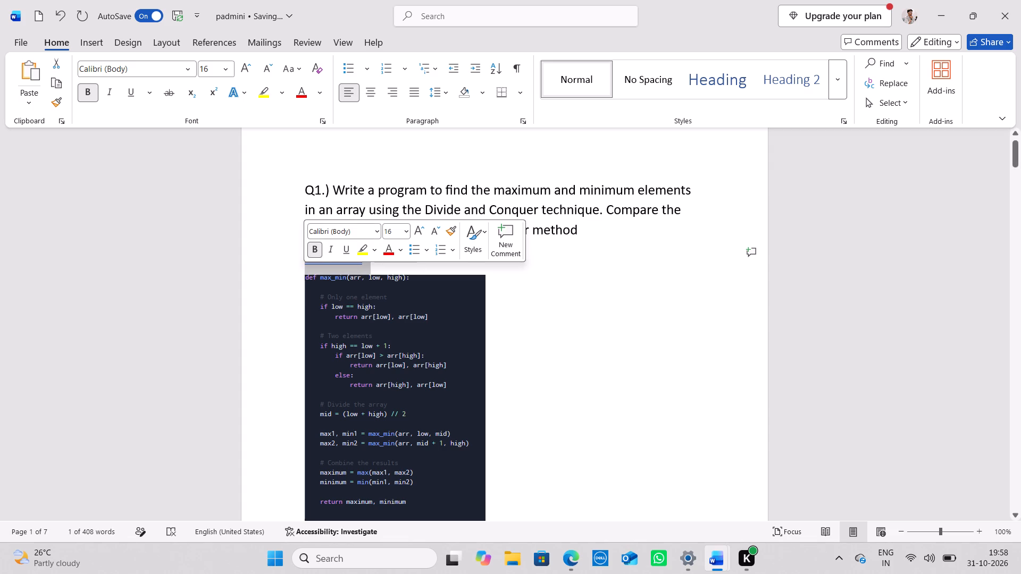
{"action": "left_click", "coordinate": [526, 328]}
Review the section headings from Q1 down to the "Output:-" heading below the Q4 Strassen code.
{"action": "scroll", "coordinate": [526, 328], "scroll_direction": "down", "scroll_amount": 6}
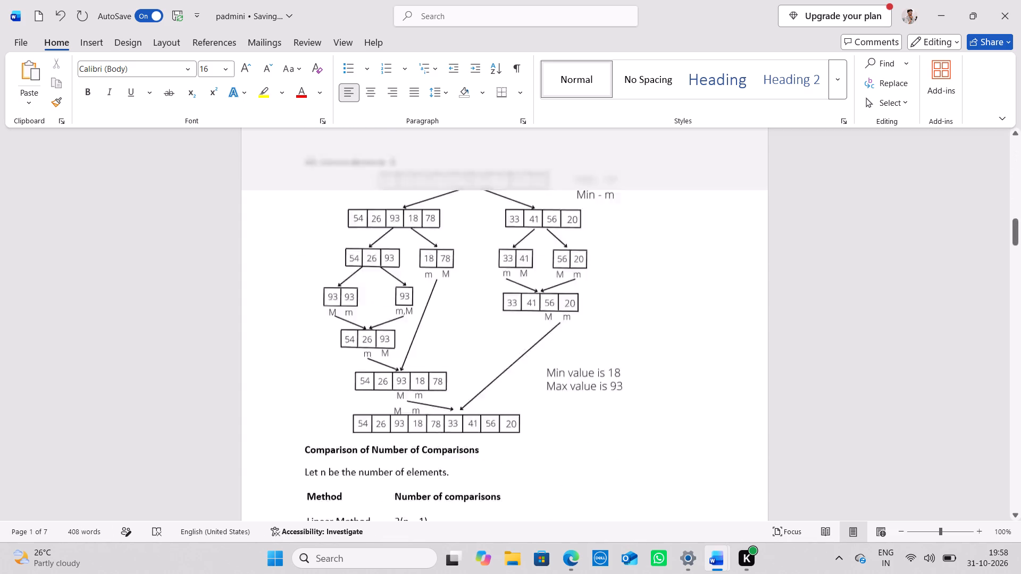
{"action": "scroll", "coordinate": [526, 328], "scroll_direction": "down", "scroll_amount": 7}
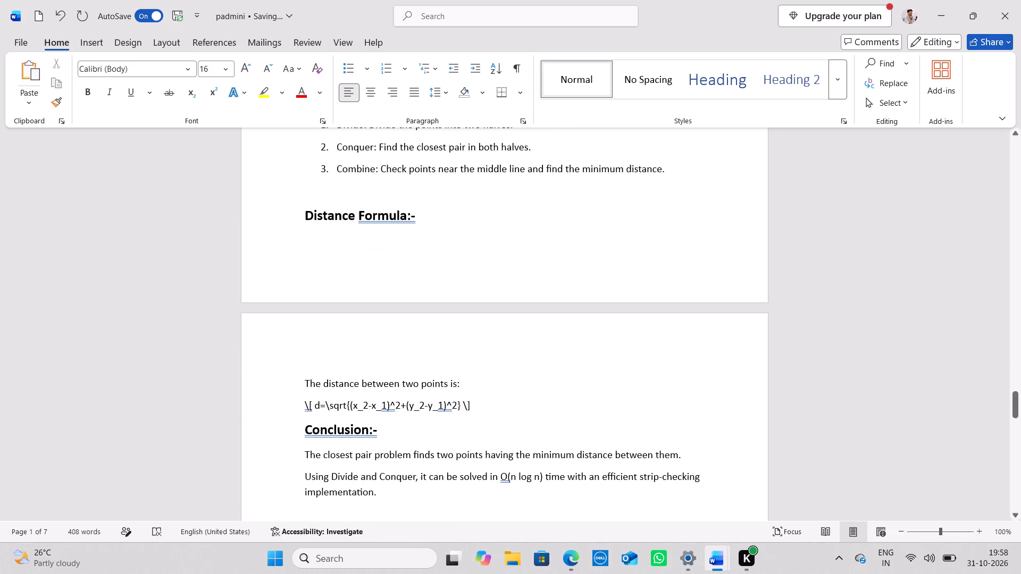
{"action": "scroll", "coordinate": [526, 326], "scroll_direction": "down", "scroll_amount": 8}
{"action": "scroll", "coordinate": [526, 326], "scroll_direction": "up", "scroll_amount": 2}
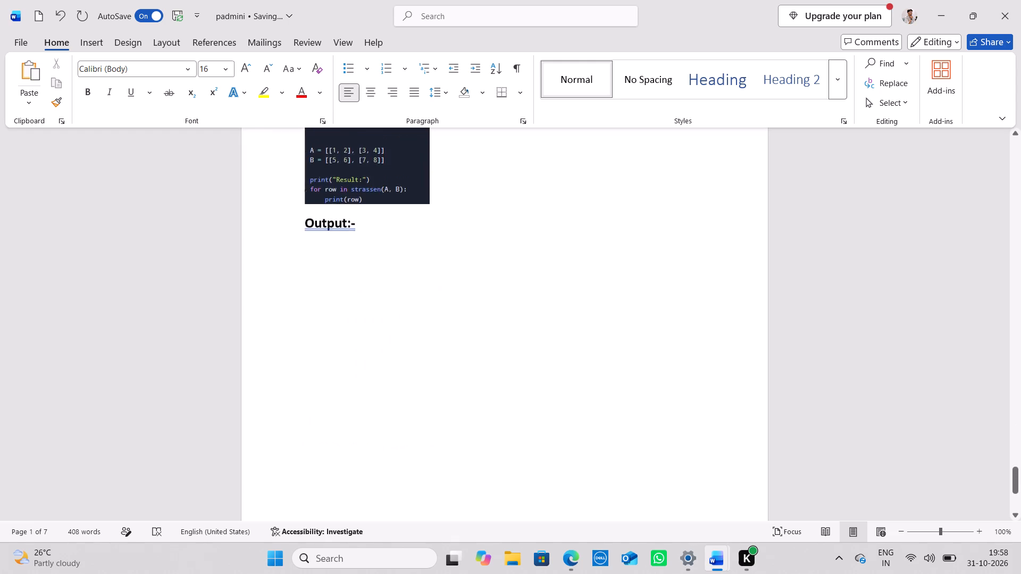
{"action": "scroll", "coordinate": [526, 326], "scroll_direction": "up", "scroll_amount": 4}
{"action": "scroll", "coordinate": [526, 326], "scroll_direction": "down", "scroll_amount": 3}
{"action": "scroll", "coordinate": [526, 326], "scroll_direction": "up", "scroll_amount": 1}
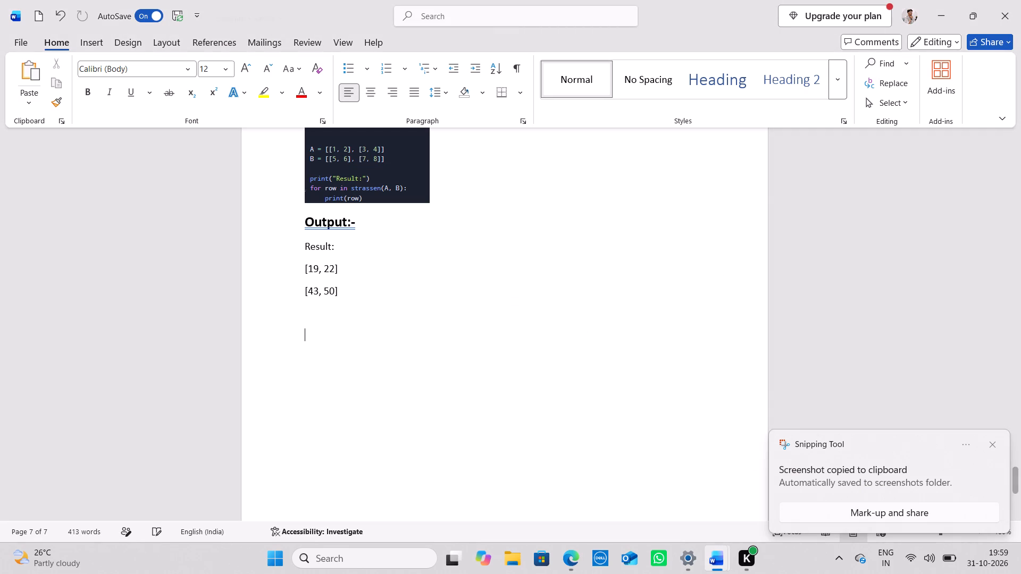
{"action": "key", "text": "ctrl+v"}
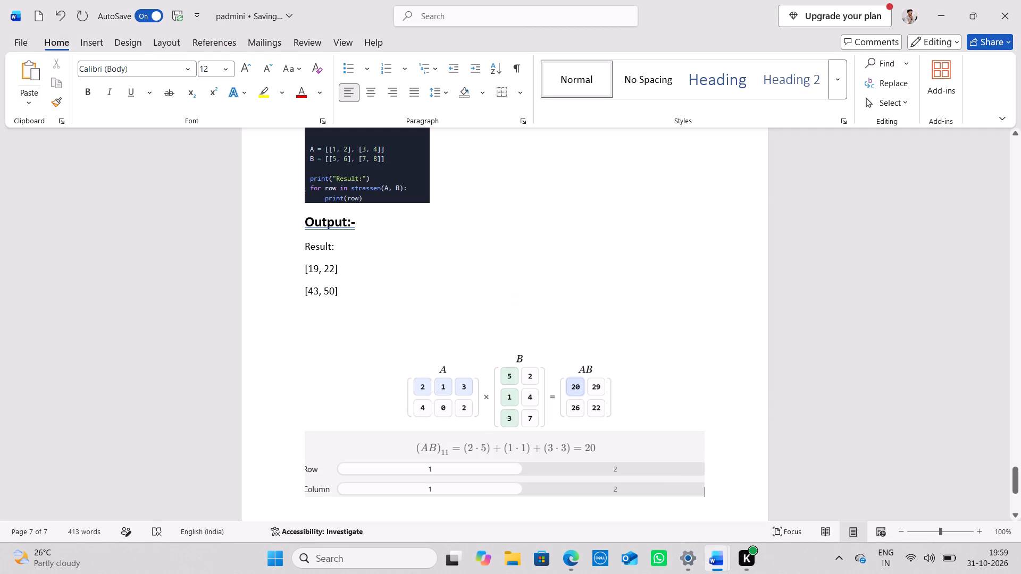
{"action": "left_click", "coordinate": [316, 339]}
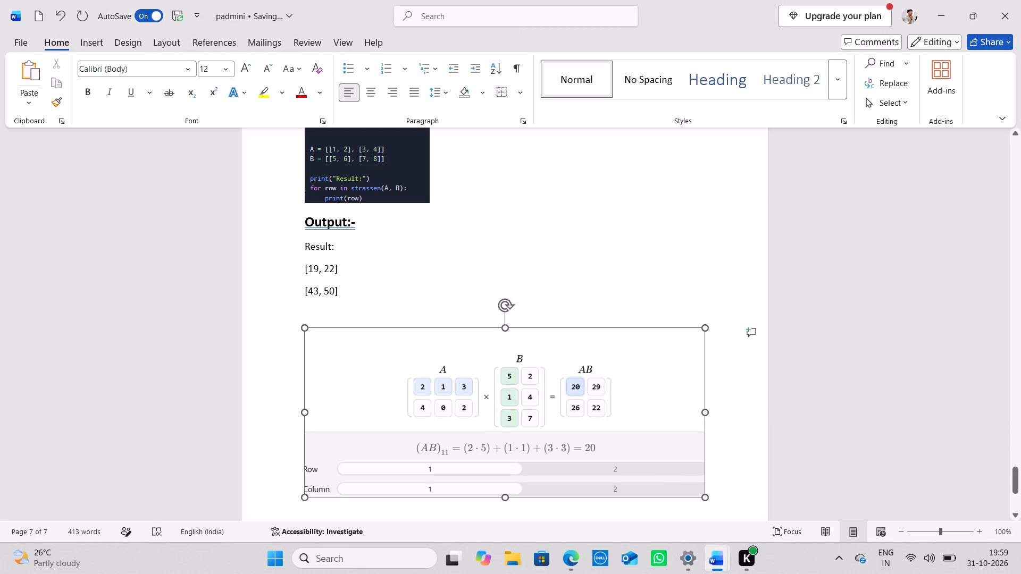
Reduce the height of the pasted matrix diagram picture from its top edge, keeping its full width.
{"action": "left_click_drag", "start_coordinate": [505, 336], "coordinate": [509, 432]}
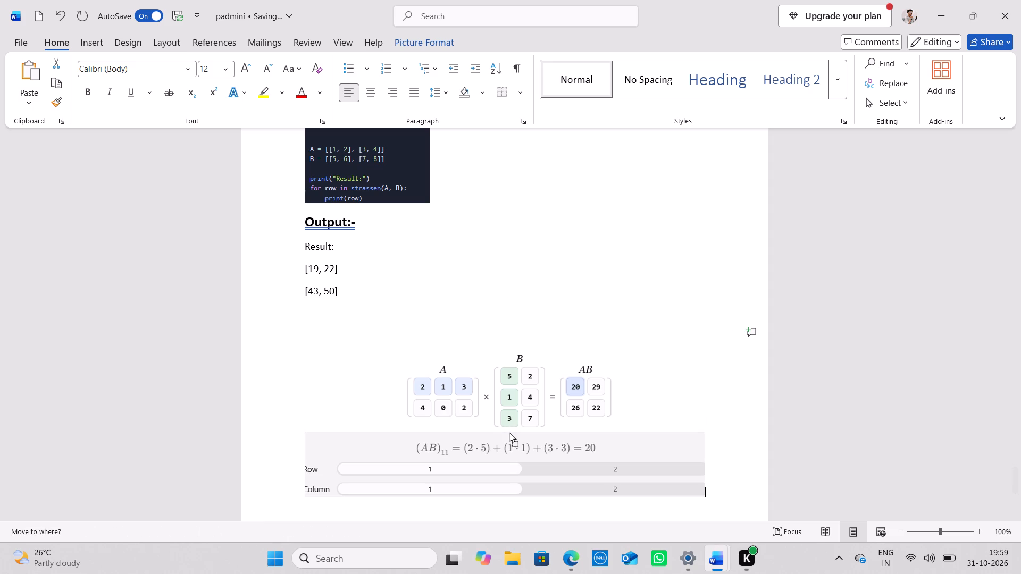
{"action": "left_click_drag", "start_coordinate": [509, 432], "coordinate": [511, 448]}
{"action": "left_click_drag", "start_coordinate": [511, 448], "coordinate": [511, 458]}
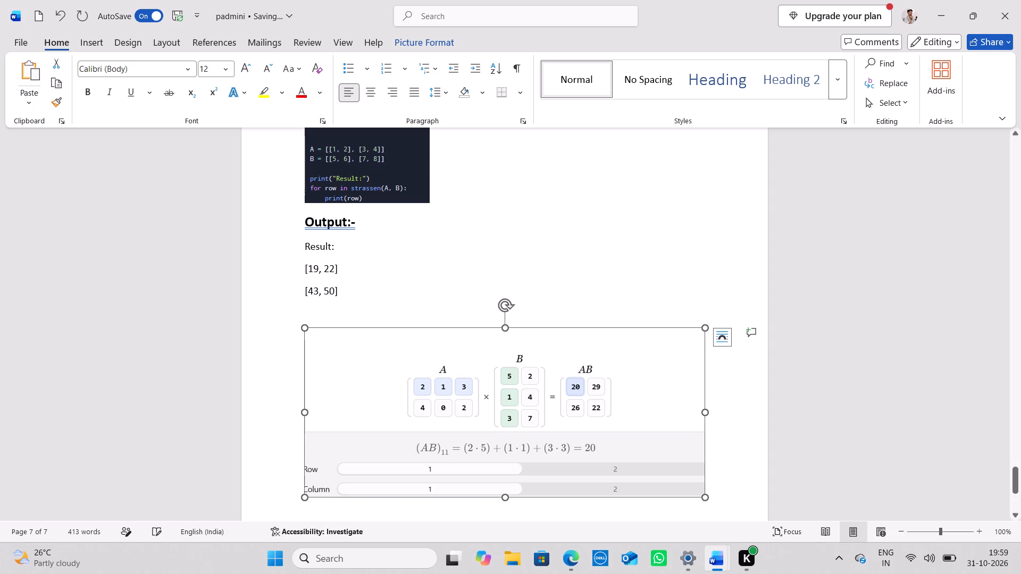
{"action": "left_click_drag", "start_coordinate": [504, 327], "coordinate": [506, 351]}
{"action": "left_click_drag", "start_coordinate": [506, 351], "coordinate": [509, 363]}
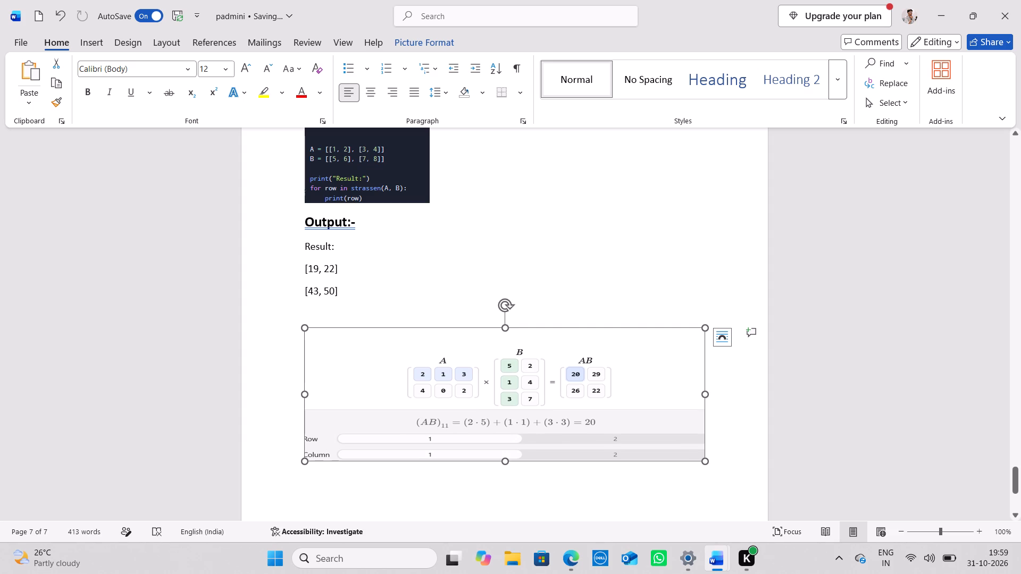
Move the matrix diagram picture further down page 7, leaving several blank lines between the "[43, 50]" line and the picture.
{"action": "left_click_drag", "start_coordinate": [722, 344], "coordinate": [726, 440]}
{"action": "left_click_drag", "start_coordinate": [721, 337], "coordinate": [733, 427]}
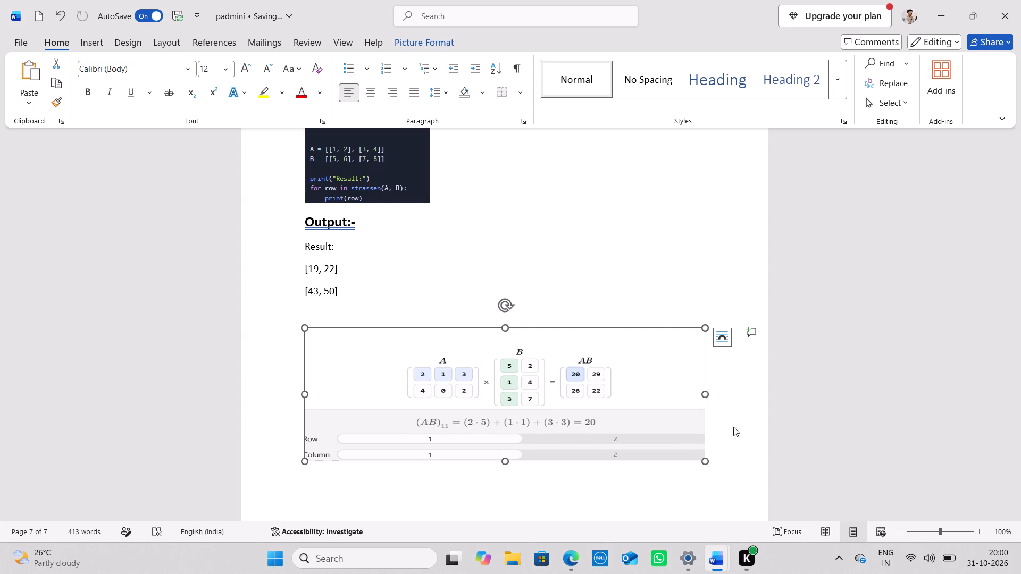
{"action": "left_click_drag", "start_coordinate": [733, 427], "coordinate": [733, 434]}
{"action": "left_click_drag", "start_coordinate": [666, 344], "coordinate": [677, 480]}
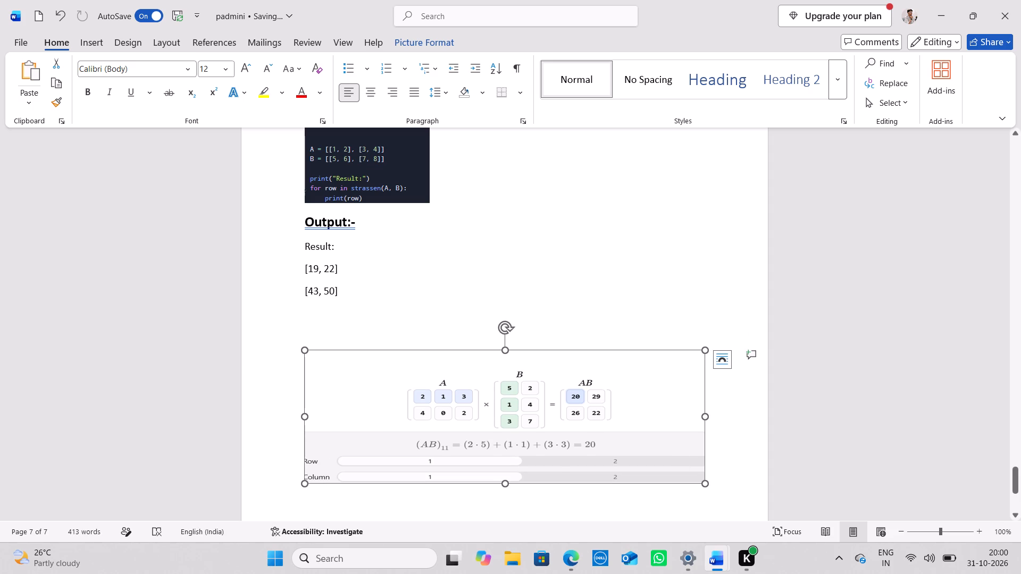
{"action": "left_click_drag", "start_coordinate": [659, 423], "coordinate": [668, 477]}
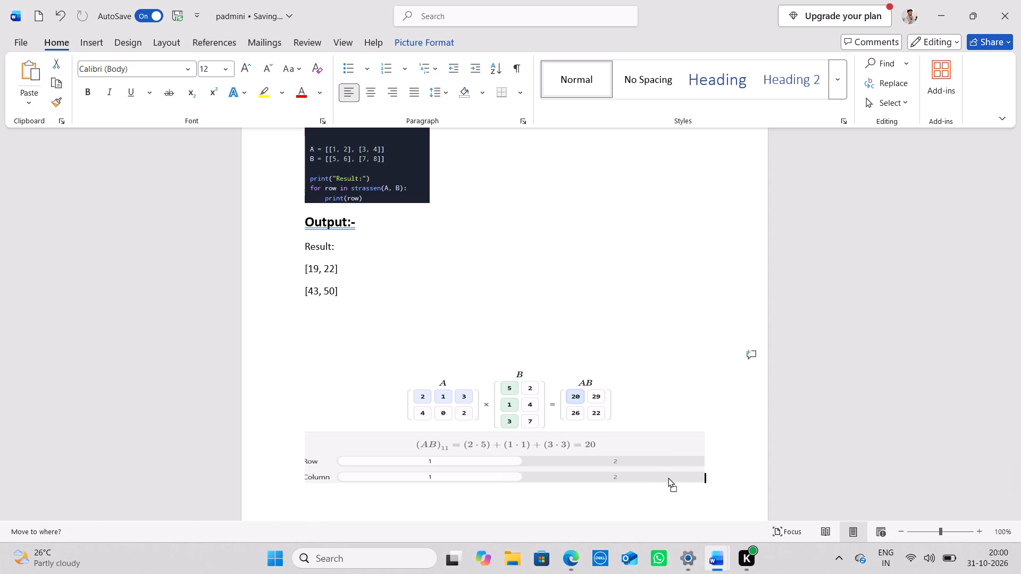
{"action": "left_click_drag", "start_coordinate": [668, 477], "coordinate": [671, 493]}
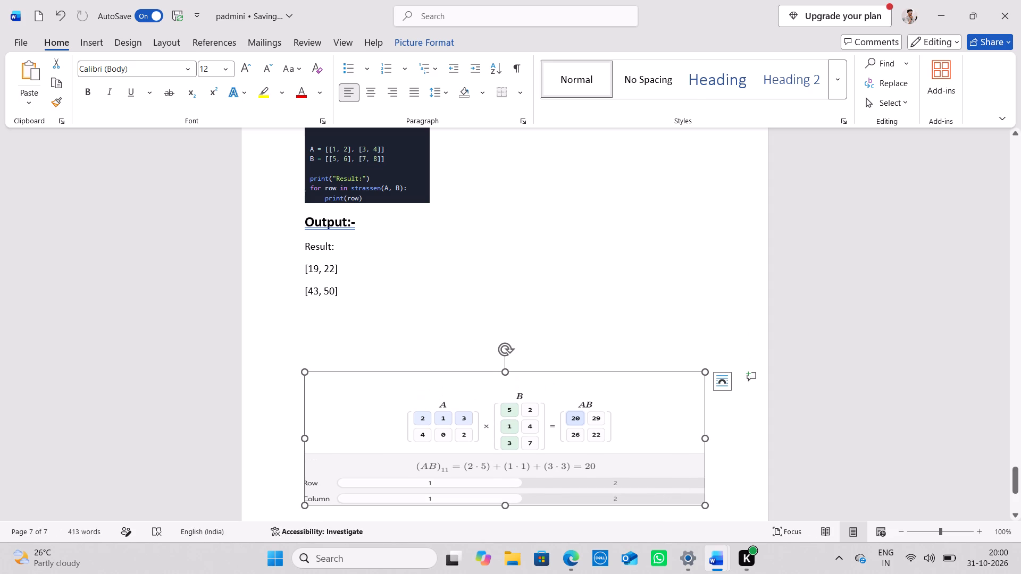
{"action": "left_click", "coordinate": [573, 275]}
{"action": "scroll", "coordinate": [595, 393], "scroll_direction": "down", "scroll_amount": 1}
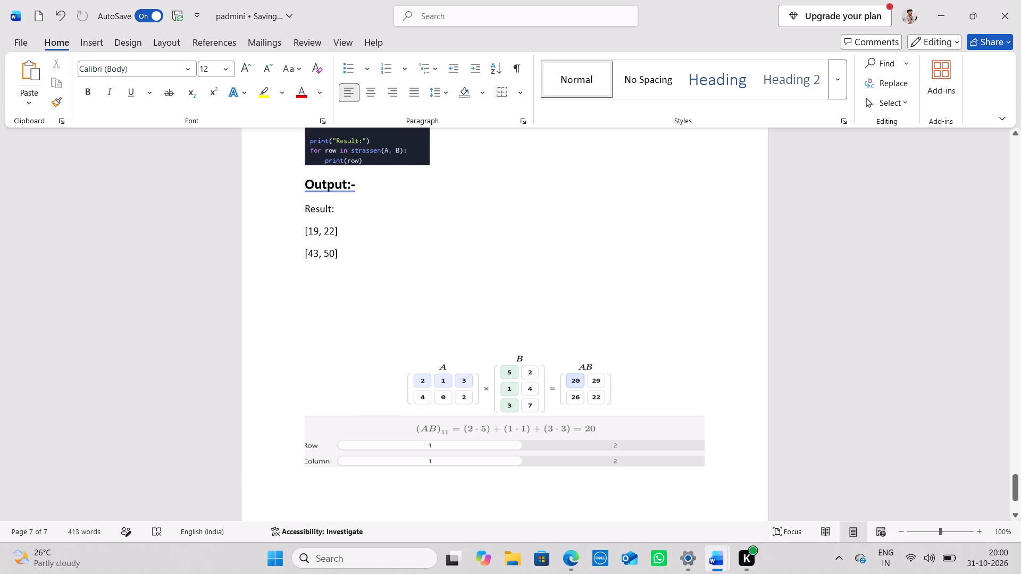
{"action": "scroll", "coordinate": [595, 393], "scroll_direction": "down", "scroll_amount": 1}
{"action": "left_click_drag", "start_coordinate": [565, 247], "coordinate": [568, 274]}
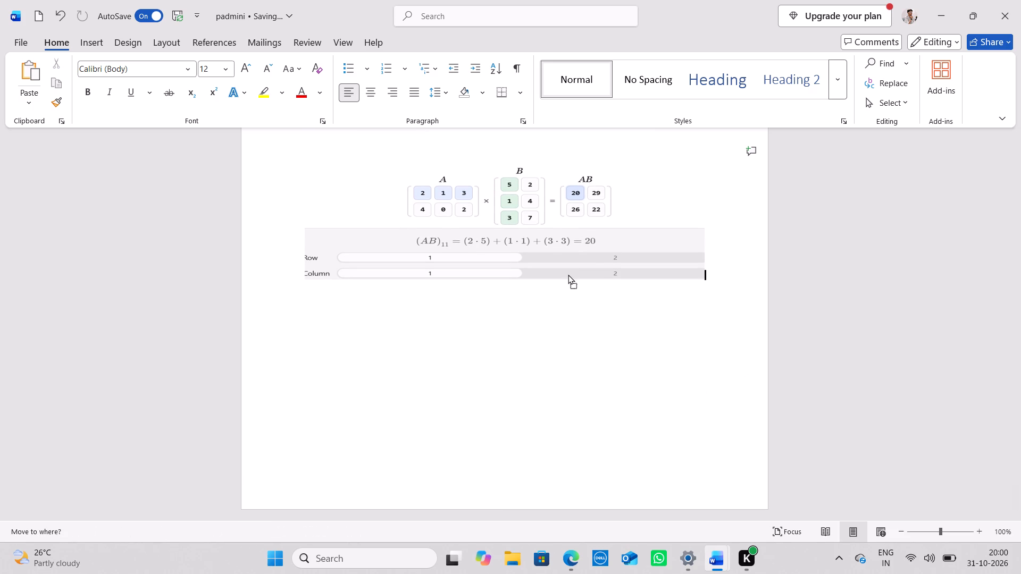
{"action": "left_click_drag", "start_coordinate": [568, 274], "coordinate": [565, 403]}
{"action": "left_click_drag", "start_coordinate": [565, 403], "coordinate": [543, 368]}
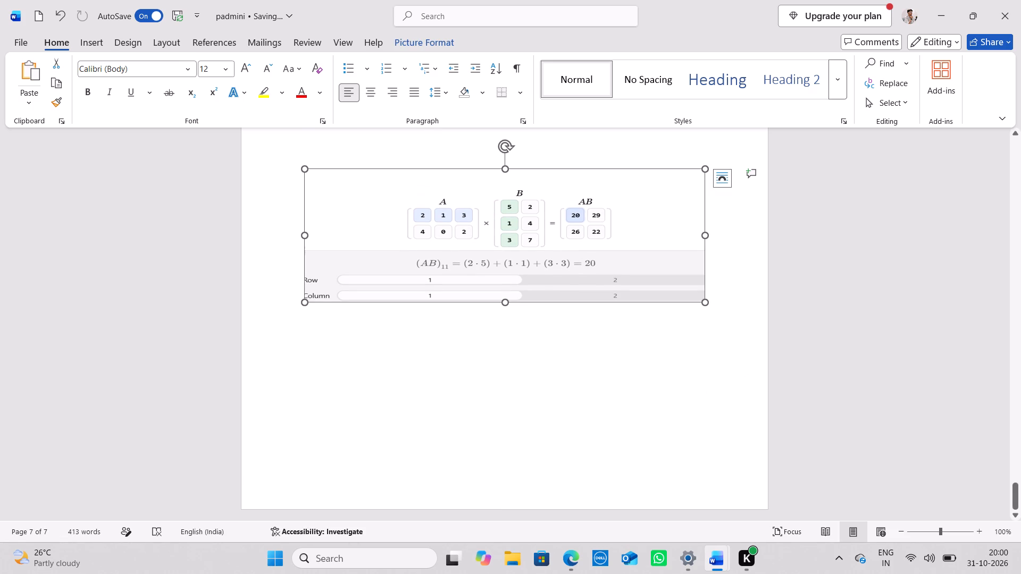
{"action": "scroll", "coordinate": [550, 301], "scroll_direction": "up", "scroll_amount": 2}
{"action": "left_click", "coordinate": [341, 410]}
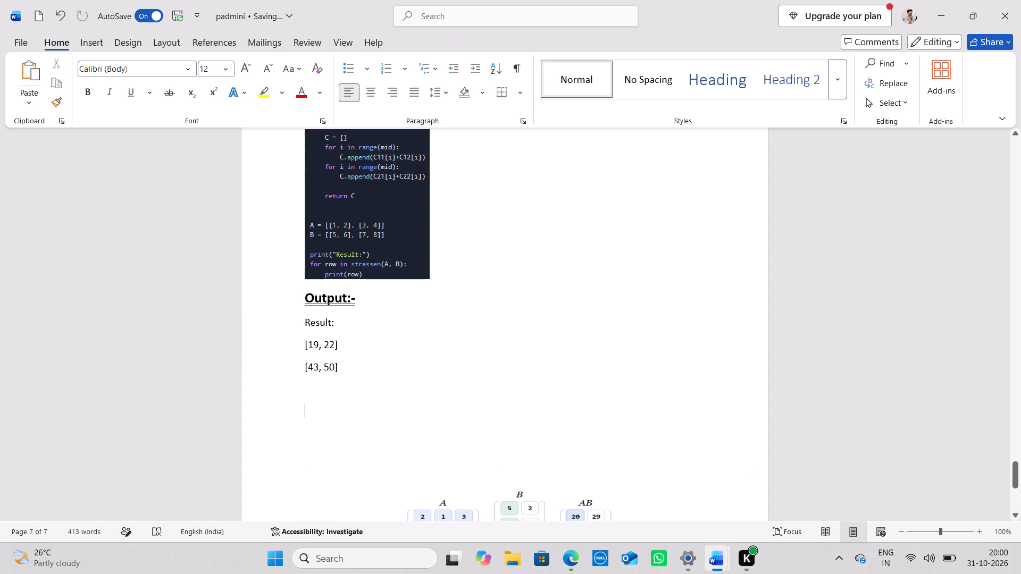
{"action": "left_click", "coordinate": [356, 367]}
{"action": "key", "text": "Return"}
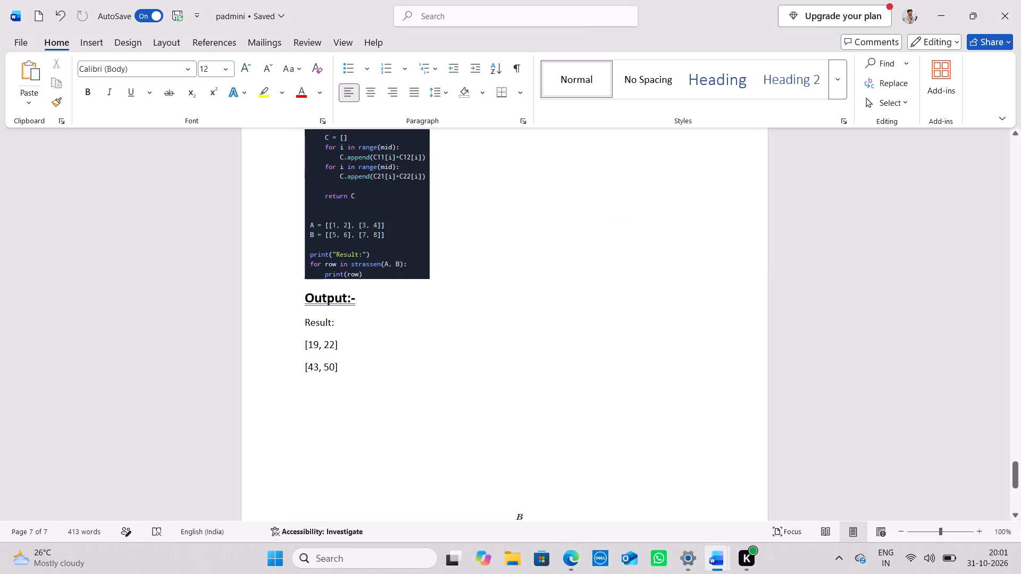
{"action": "left_click_drag", "start_coordinate": [505, 166], "coordinate": [569, 255], "text": "ctrl"}
{"action": "key", "text": "ctrl+v"}
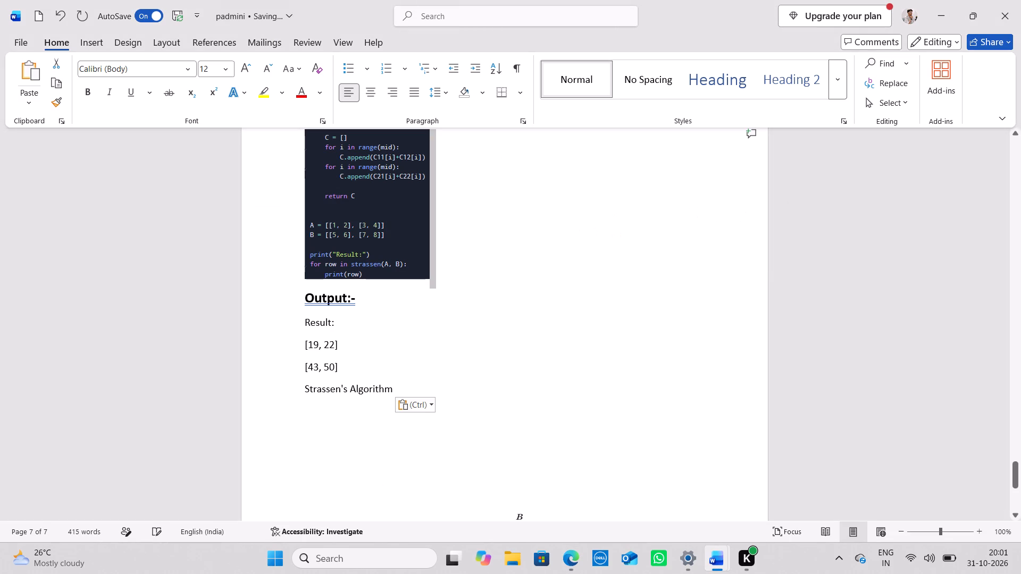
Format the pasted "Strassen's Algorithm" heading as bold at font size 16.
{"action": "left_click_drag", "start_coordinate": [398, 387], "coordinate": [316, 393]}
{"action": "left_click", "coordinate": [415, 354]}
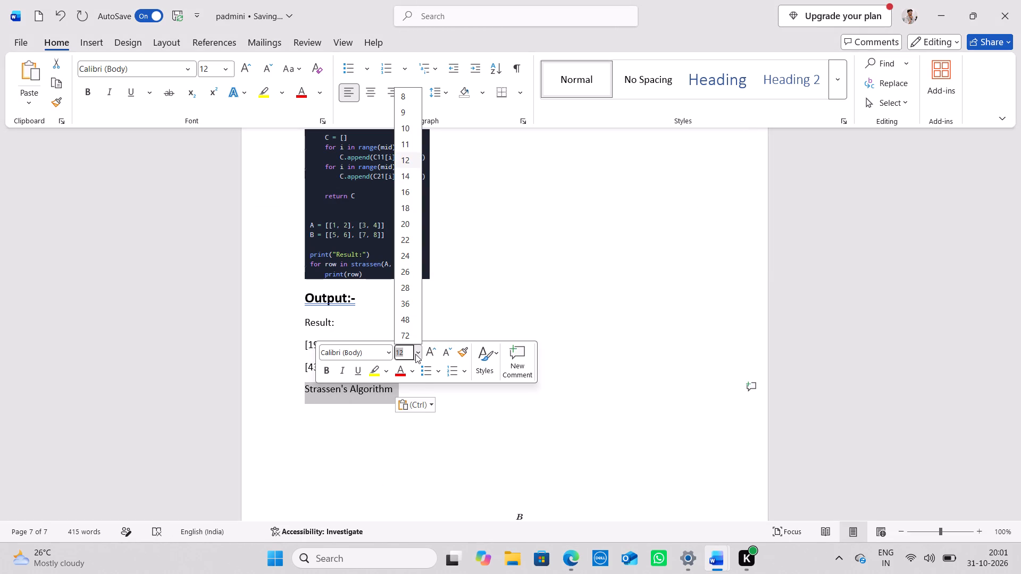
{"action": "left_click", "coordinate": [407, 189]}
{"action": "left_click", "coordinate": [324, 371]}
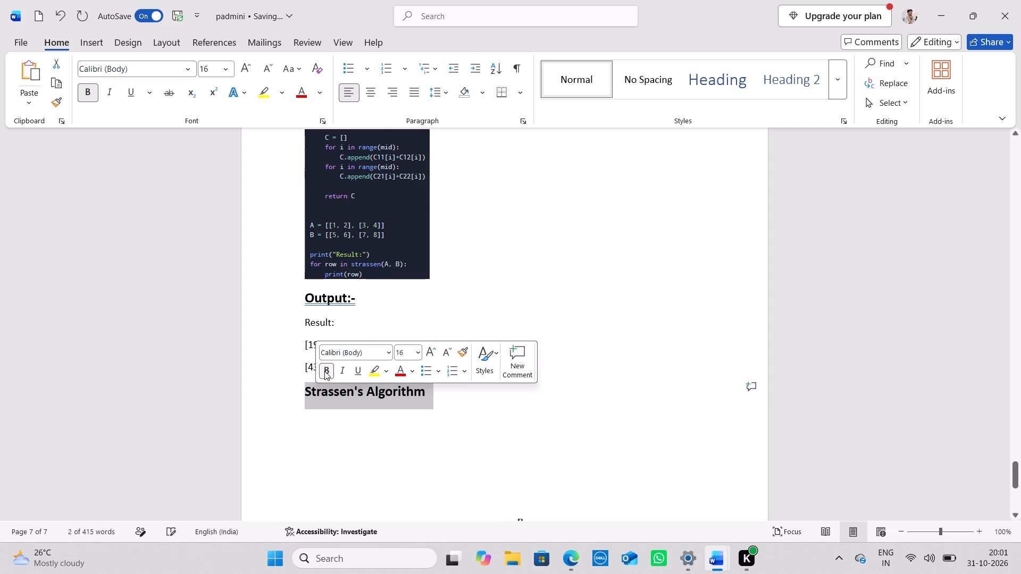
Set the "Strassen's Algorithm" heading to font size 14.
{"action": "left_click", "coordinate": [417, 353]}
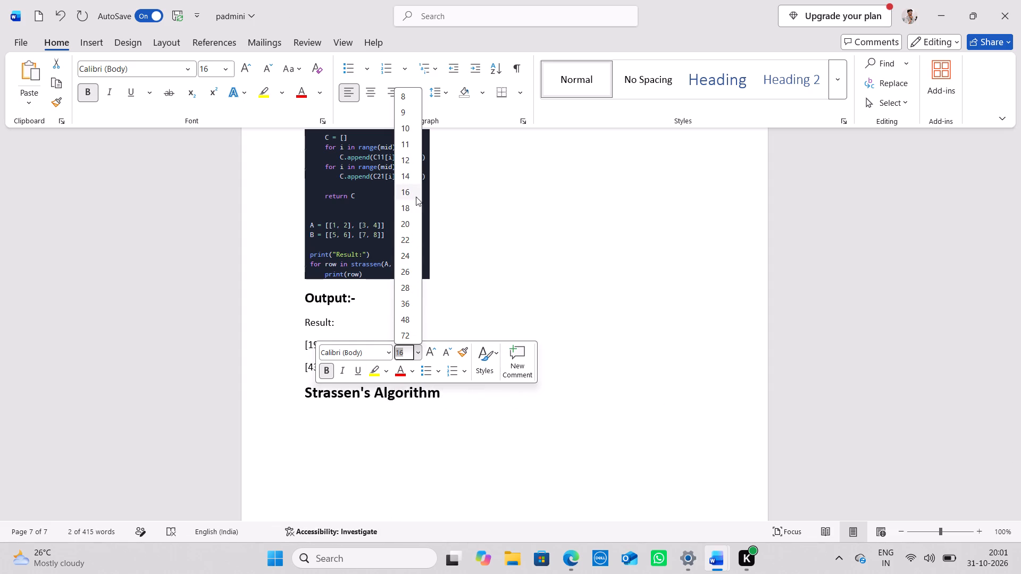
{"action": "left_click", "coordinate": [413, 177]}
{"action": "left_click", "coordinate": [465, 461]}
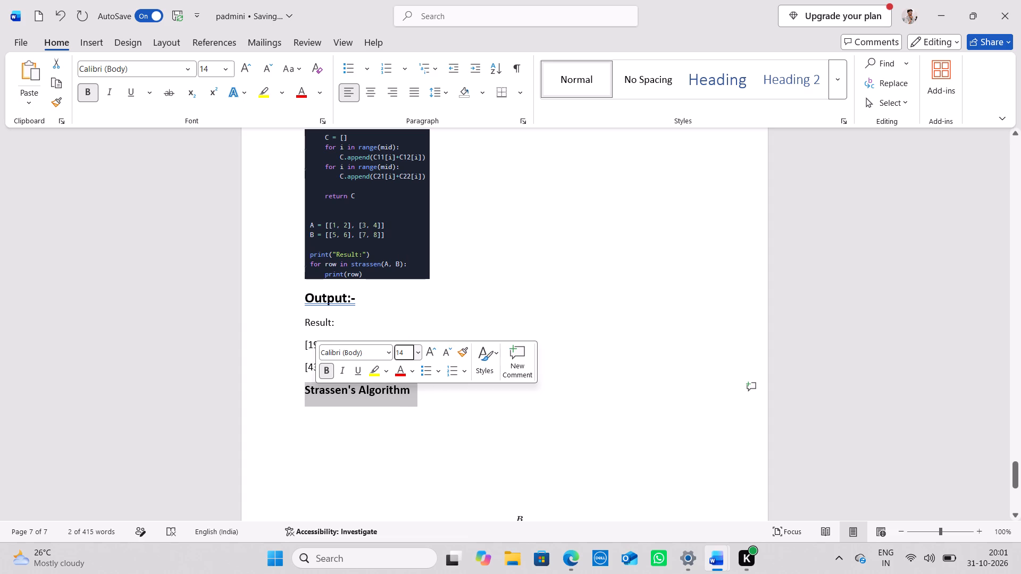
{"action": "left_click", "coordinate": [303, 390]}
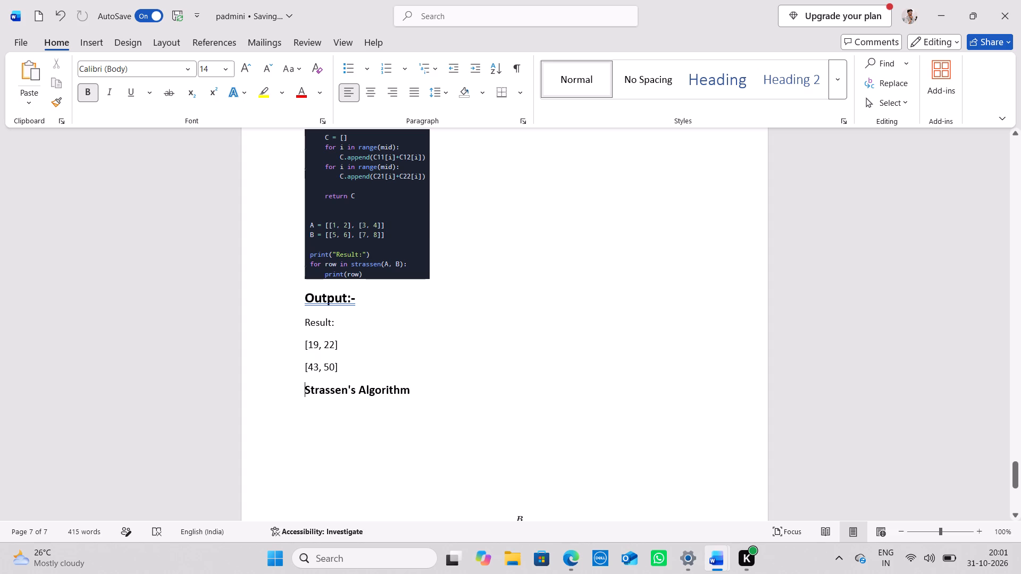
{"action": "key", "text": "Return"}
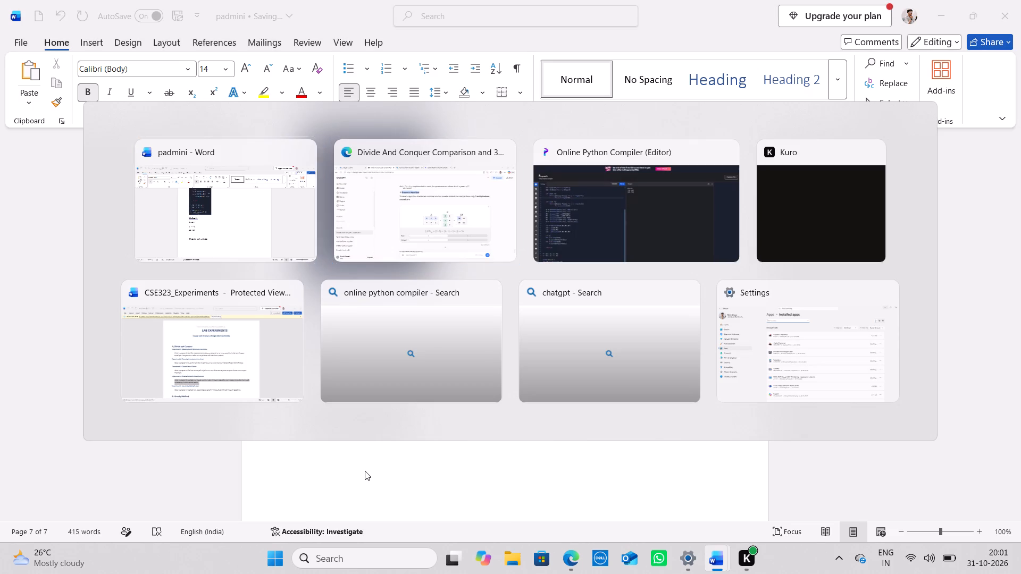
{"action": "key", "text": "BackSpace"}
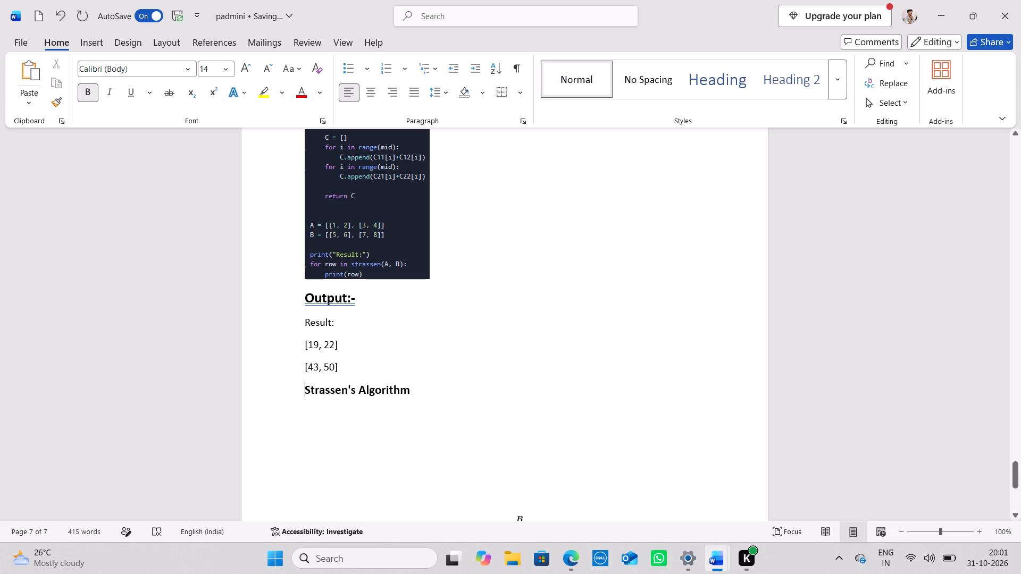
Set the "Strassen's Algorithm" heading to font size 16.
{"action": "left_click_drag", "start_coordinate": [411, 392], "coordinate": [303, 396]}
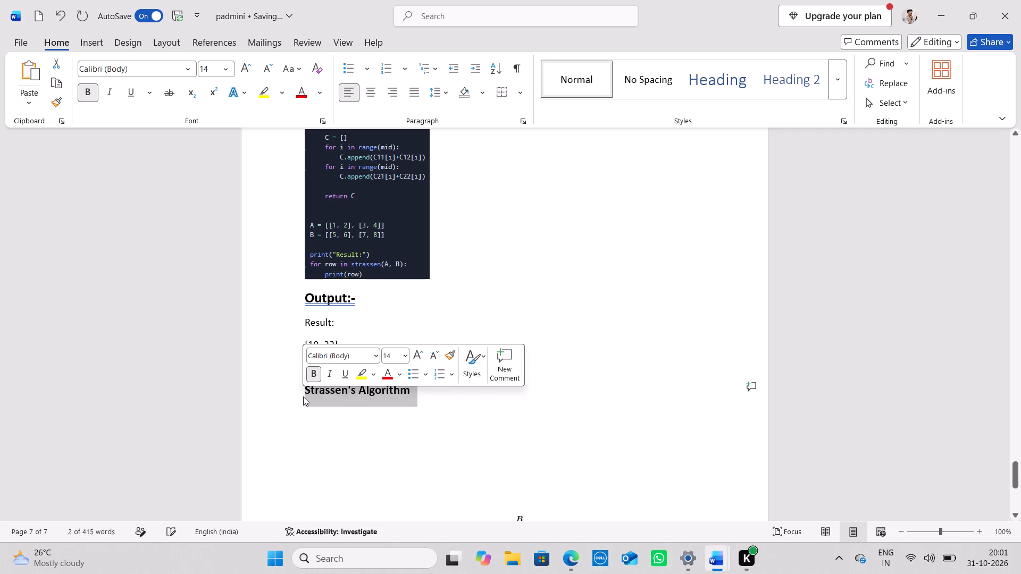
{"action": "left_click", "coordinate": [406, 359]}
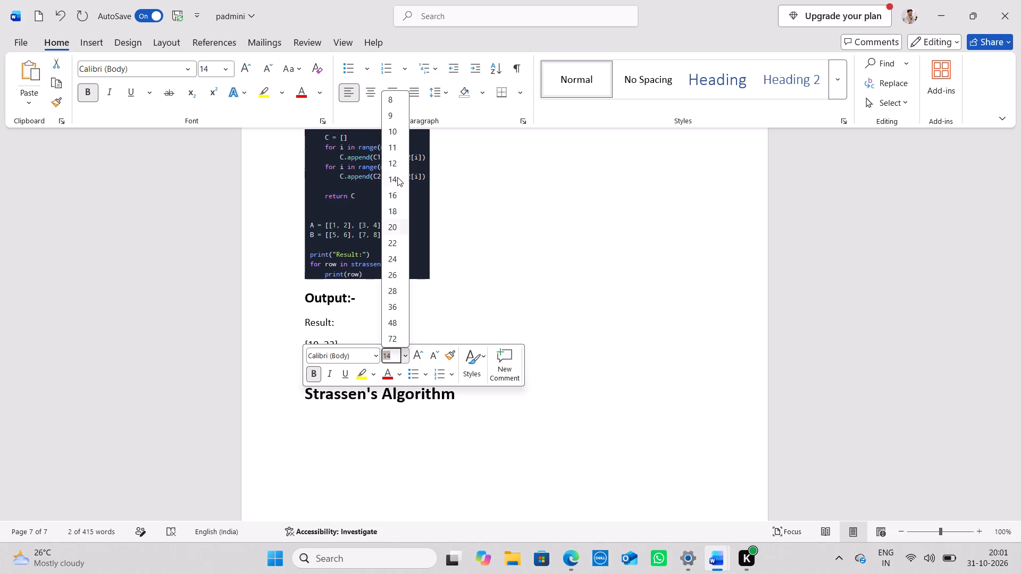
{"action": "left_click", "coordinate": [399, 202]}
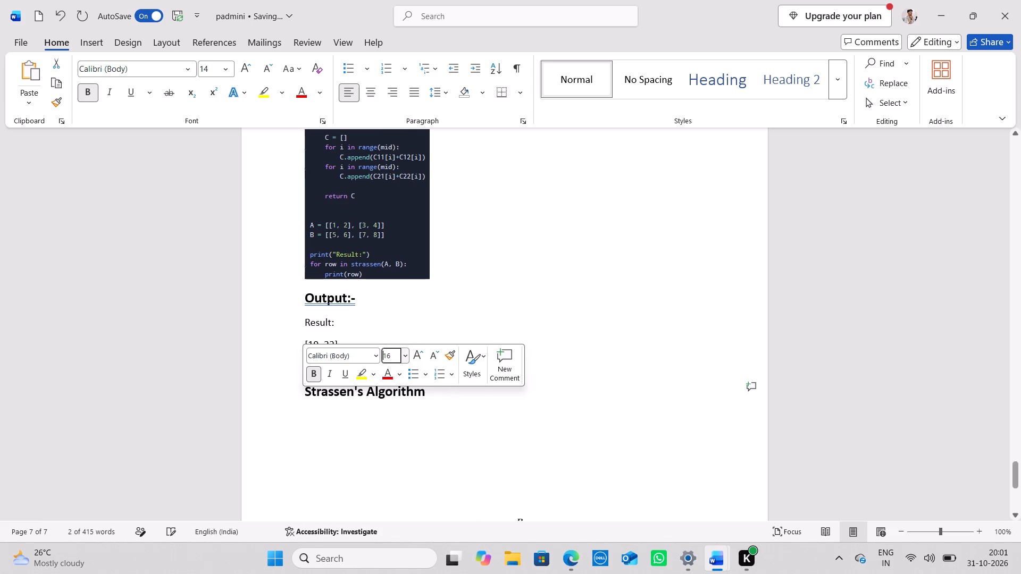
{"action": "left_click", "coordinate": [481, 424]}
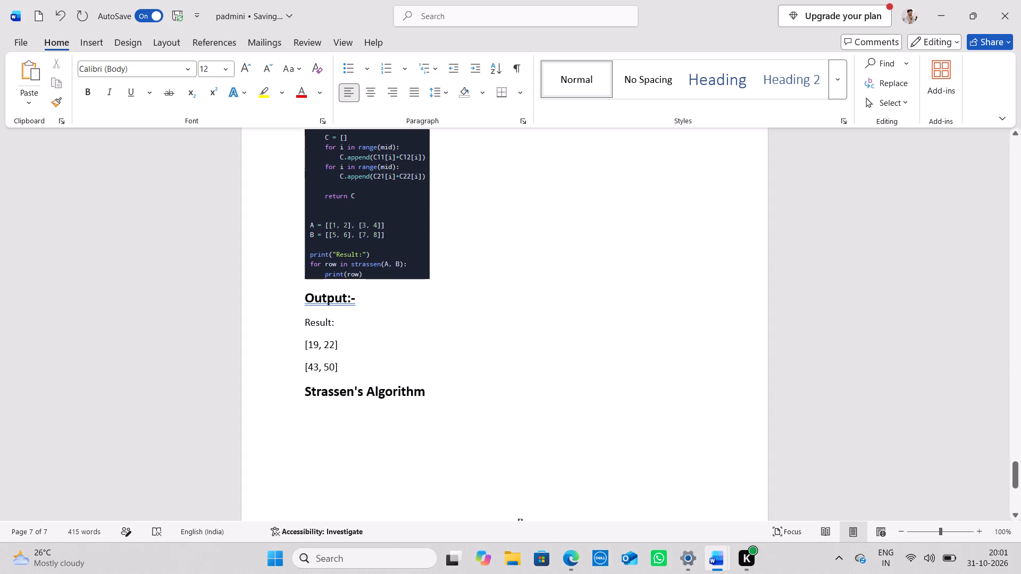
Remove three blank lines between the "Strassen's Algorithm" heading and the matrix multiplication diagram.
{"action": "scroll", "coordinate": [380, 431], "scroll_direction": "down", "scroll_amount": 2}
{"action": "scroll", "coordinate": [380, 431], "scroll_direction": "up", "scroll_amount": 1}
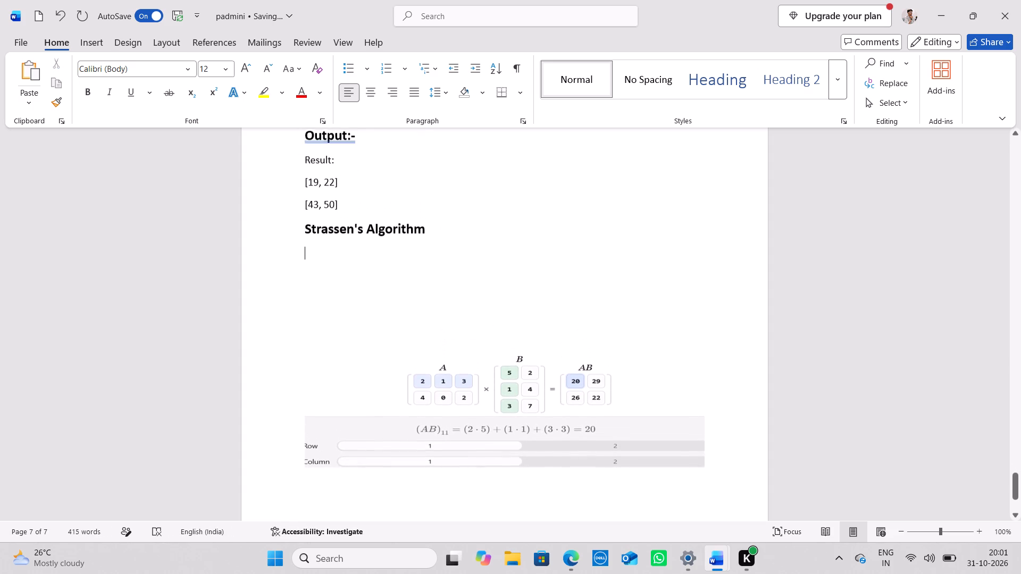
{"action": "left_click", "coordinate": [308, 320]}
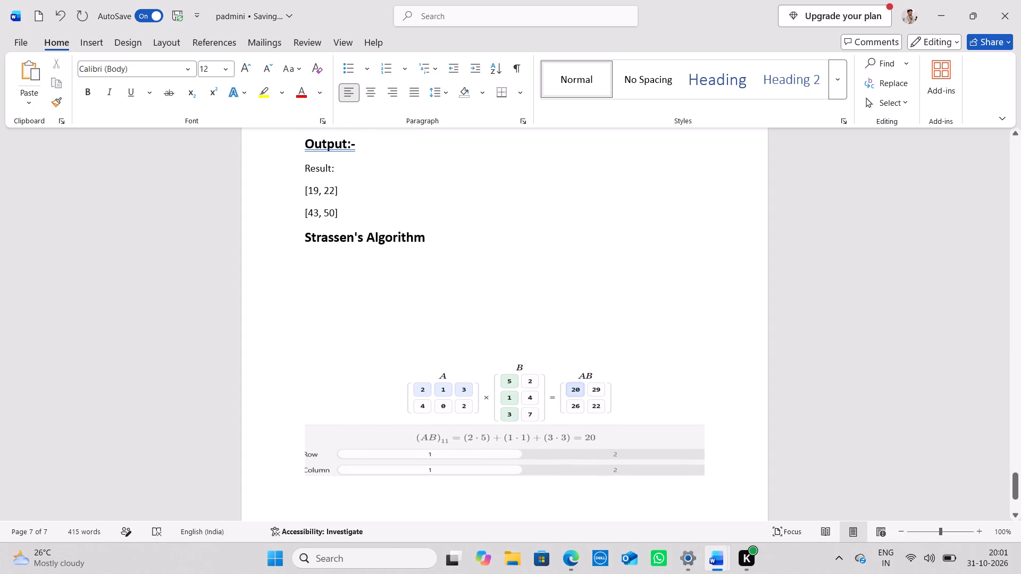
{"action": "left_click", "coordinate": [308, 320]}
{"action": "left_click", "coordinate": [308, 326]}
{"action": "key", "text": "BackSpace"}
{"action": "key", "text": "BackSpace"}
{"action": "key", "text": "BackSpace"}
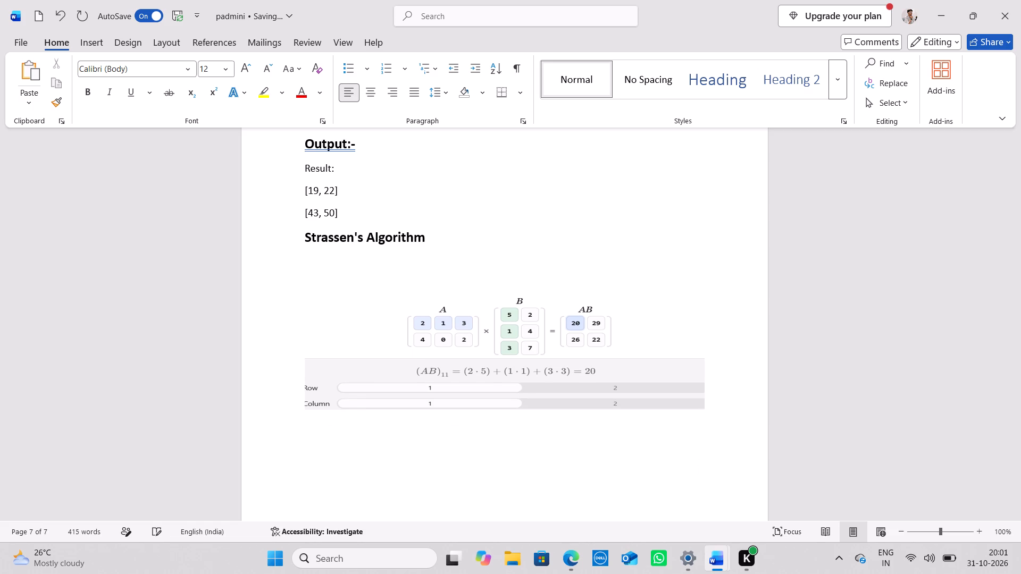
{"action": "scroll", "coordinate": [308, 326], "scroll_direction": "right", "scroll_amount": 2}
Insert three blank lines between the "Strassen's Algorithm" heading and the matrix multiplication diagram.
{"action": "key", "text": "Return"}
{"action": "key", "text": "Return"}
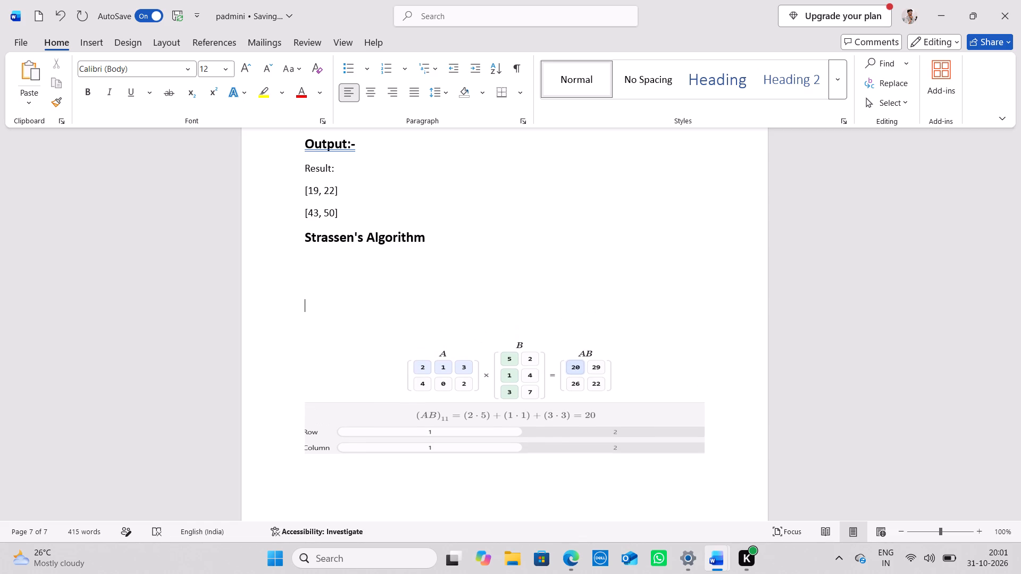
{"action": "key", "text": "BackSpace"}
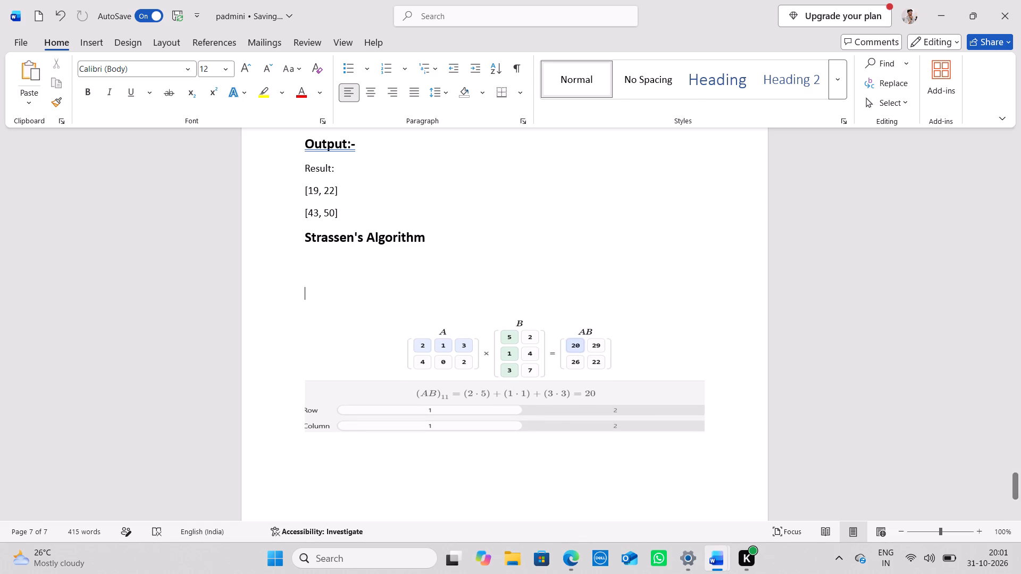
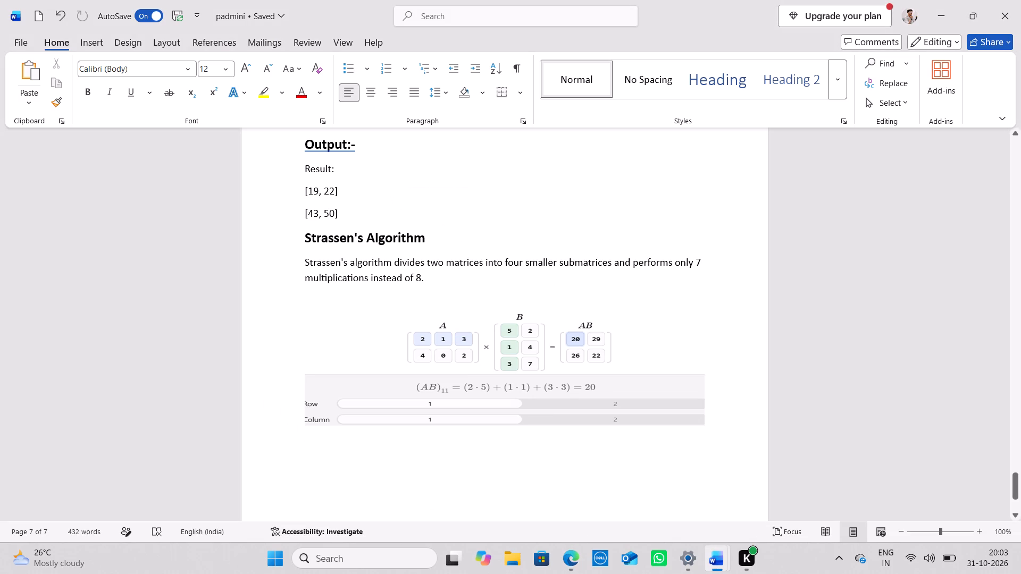
In the padmini Word document, paste the copied ChatGPT text on a new line directly below the matrix multiplication diagram.
{"action": "left_click", "coordinate": [316, 448]}
{"action": "left_click", "coordinate": [316, 448]}
{"action": "key", "text": "Return"}
{"action": "key", "text": "BackSpace"}
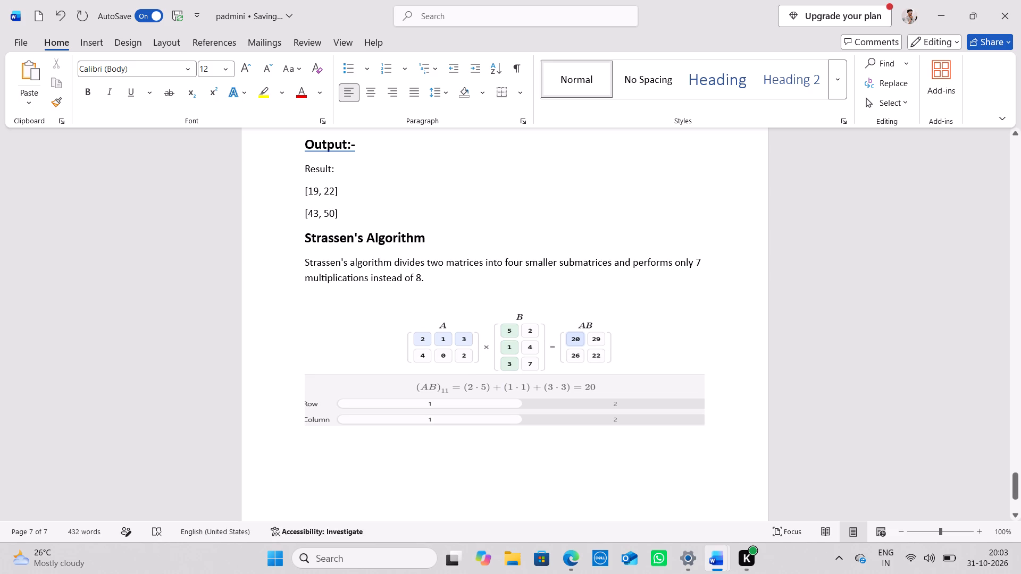
{"action": "left_click", "coordinate": [627, 442]}
{"action": "key", "text": "Return"}
{"action": "key", "text": "Return"}
{"action": "key", "text": "BackSpace"}
{"action": "key", "text": "ctrl+v"}
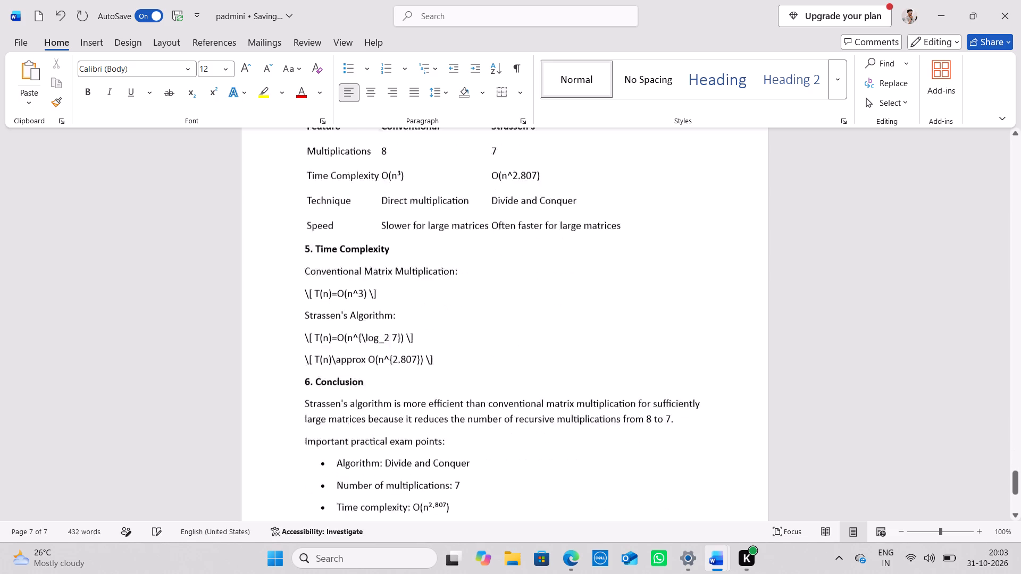
Copy the "Explanation:-" heading from the closest pair question.
{"action": "scroll", "coordinate": [627, 442], "scroll_direction": "up", "scroll_amount": 7}
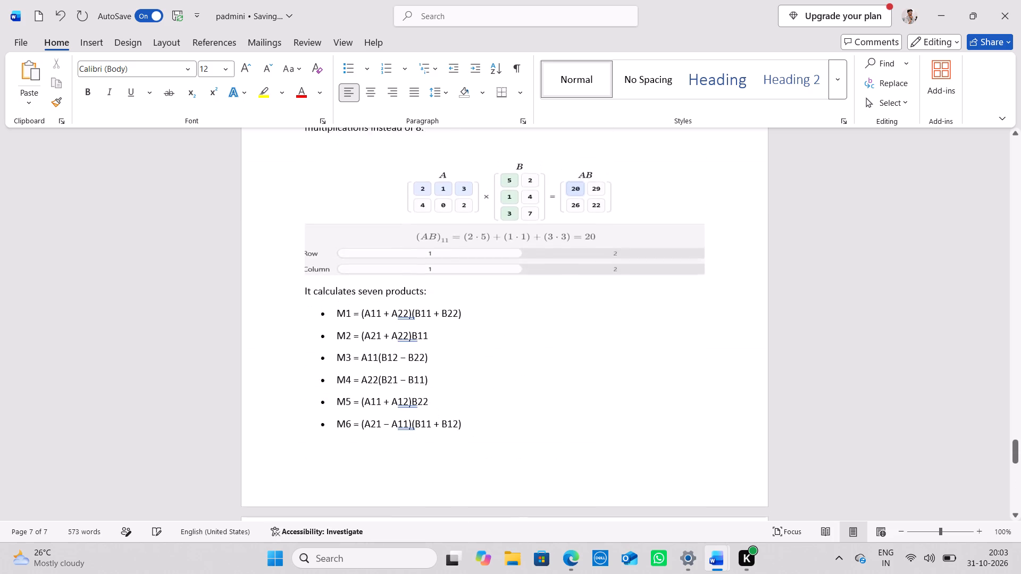
{"action": "scroll", "coordinate": [627, 442], "scroll_direction": "up", "scroll_amount": 7}
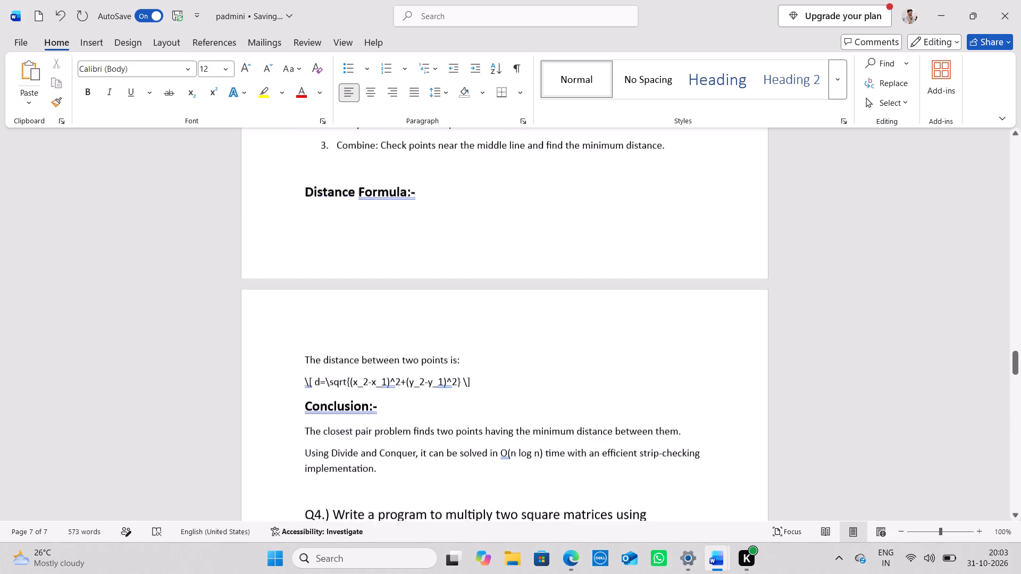
{"action": "scroll", "coordinate": [627, 442], "scroll_direction": "up", "scroll_amount": 2}
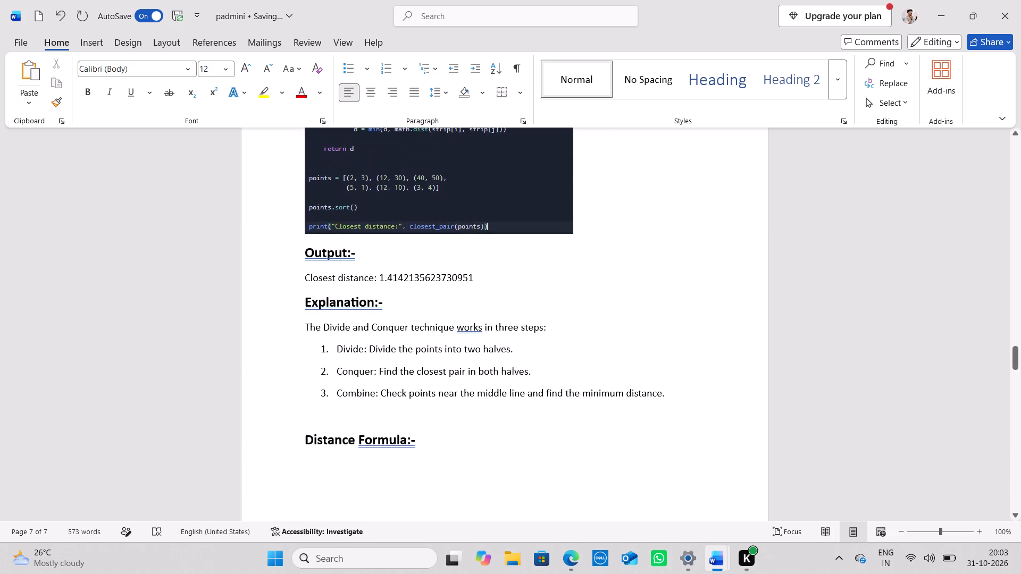
{"action": "right_click_drag", "start_coordinate": [393, 302], "coordinate": [390, 302]}
{"action": "right_click_drag", "start_coordinate": [390, 302], "coordinate": [327, 304]}
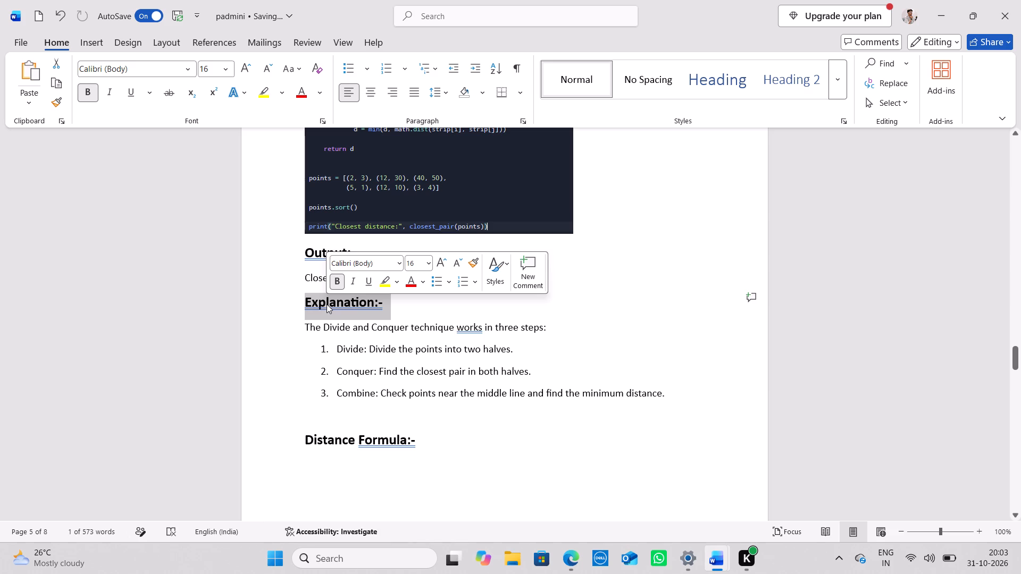
{"action": "key", "text": "ctrl+c"}
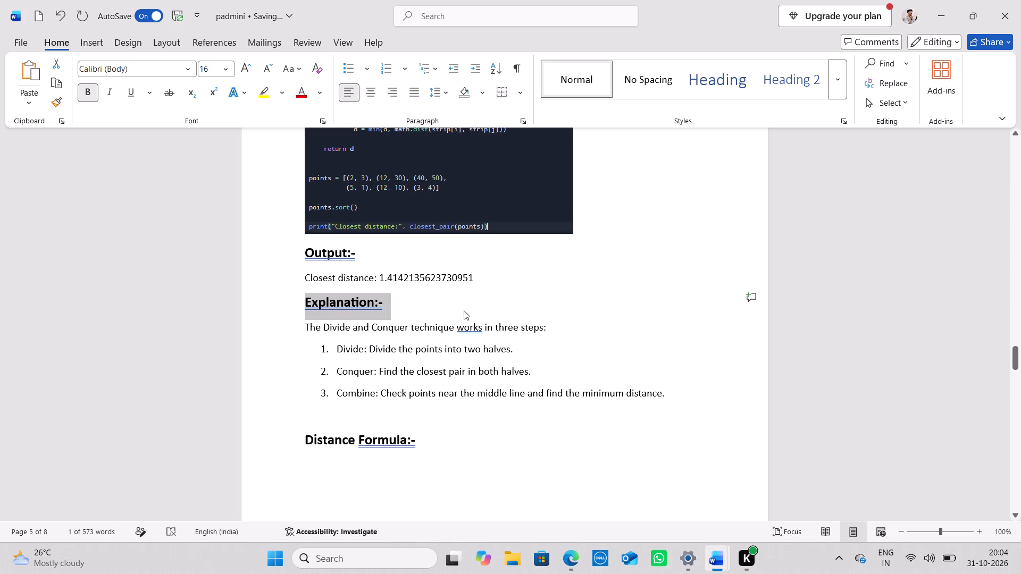
{"action": "left_click", "coordinate": [466, 310]}
Paste the "Explanation:-" heading directly above the "Strassen's Algorithm" heading in Q4.
{"action": "scroll", "coordinate": [517, 409], "scroll_direction": "down", "scroll_amount": 2}
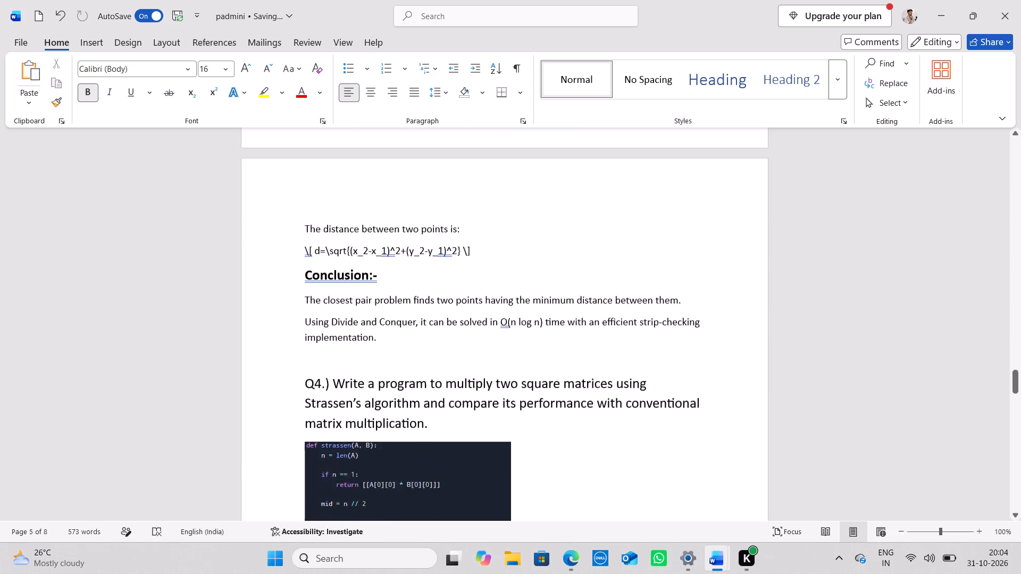
{"action": "scroll", "coordinate": [517, 409], "scroll_direction": "down", "scroll_amount": 7}
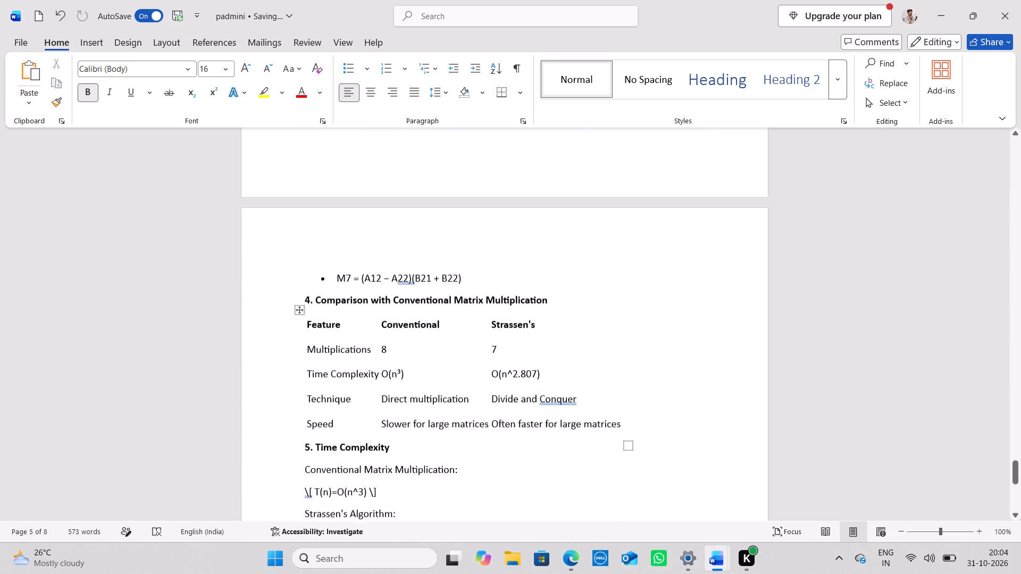
{"action": "scroll", "coordinate": [517, 409], "scroll_direction": "down", "scroll_amount": 3}
{"action": "scroll", "coordinate": [517, 409], "scroll_direction": "up", "scroll_amount": 2}
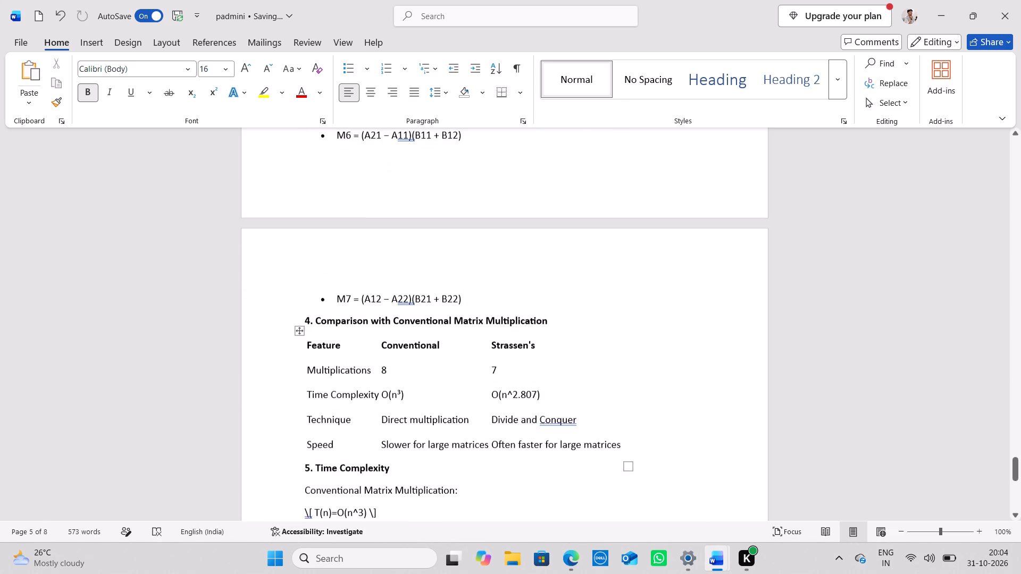
{"action": "scroll", "coordinate": [517, 409], "scroll_direction": "up", "scroll_amount": 4}
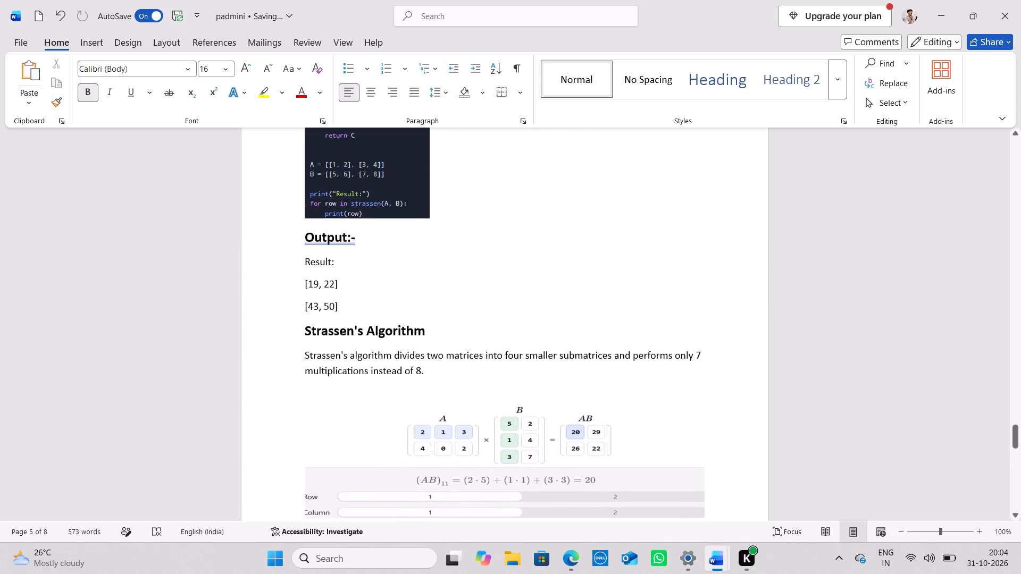
{"action": "scroll", "coordinate": [517, 409], "scroll_direction": "up", "scroll_amount": 1}
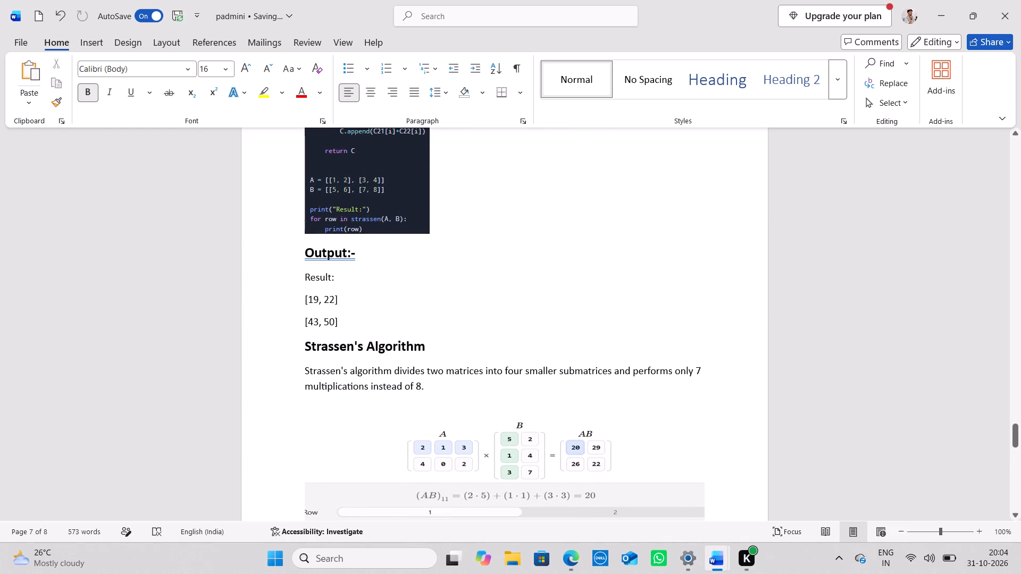
{"action": "left_click", "coordinate": [304, 348]}
{"action": "key", "text": "ctrl+v"}
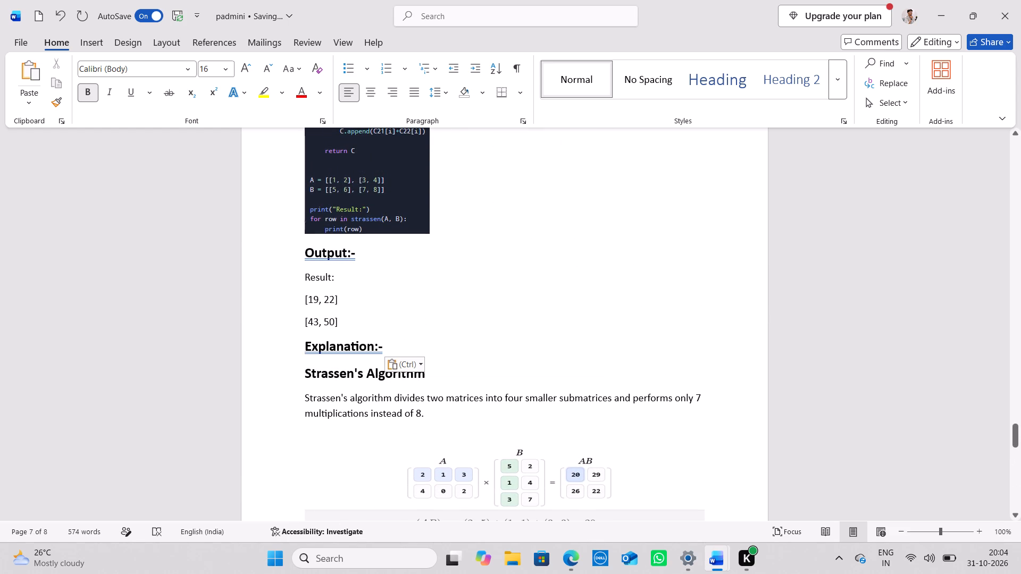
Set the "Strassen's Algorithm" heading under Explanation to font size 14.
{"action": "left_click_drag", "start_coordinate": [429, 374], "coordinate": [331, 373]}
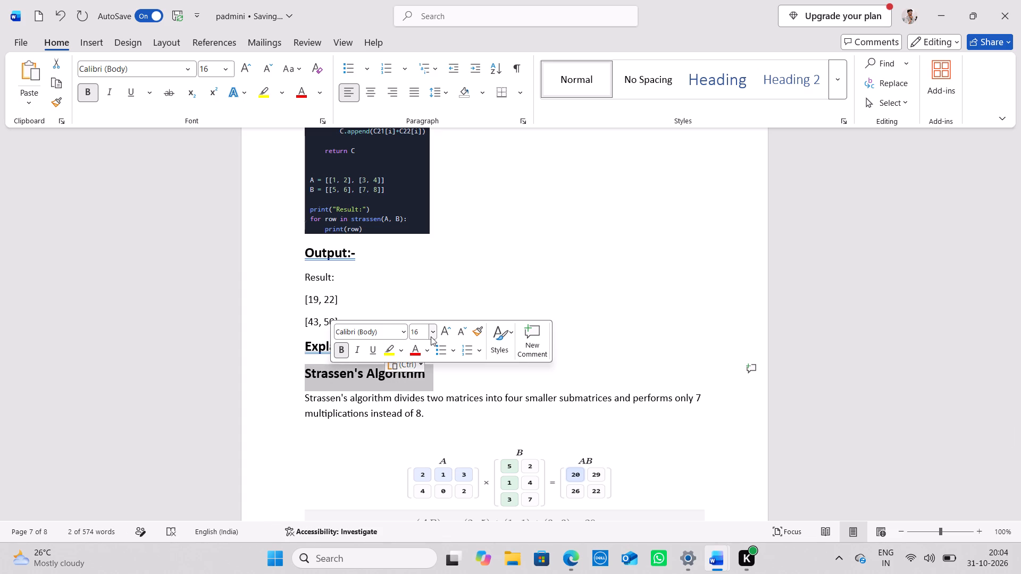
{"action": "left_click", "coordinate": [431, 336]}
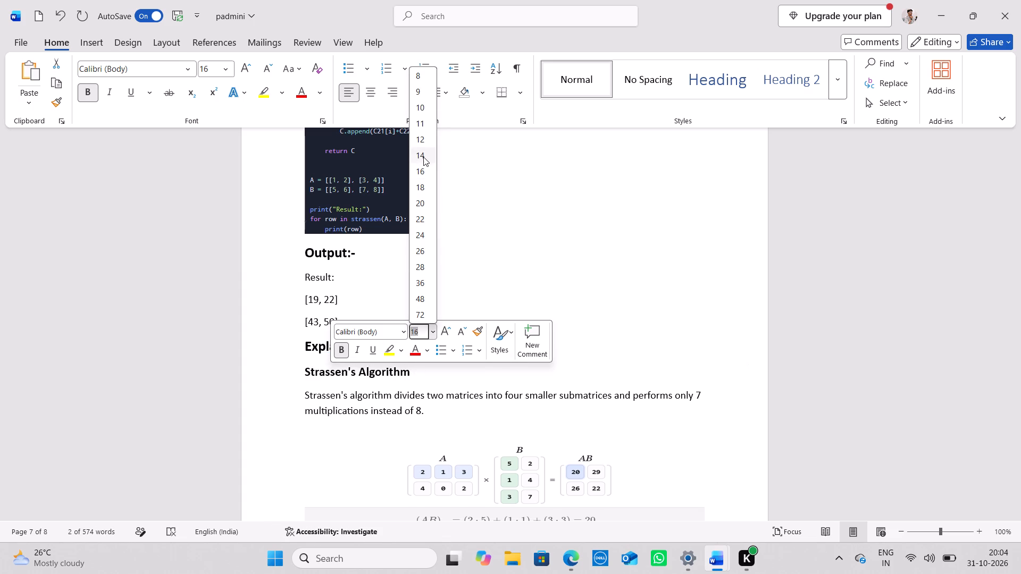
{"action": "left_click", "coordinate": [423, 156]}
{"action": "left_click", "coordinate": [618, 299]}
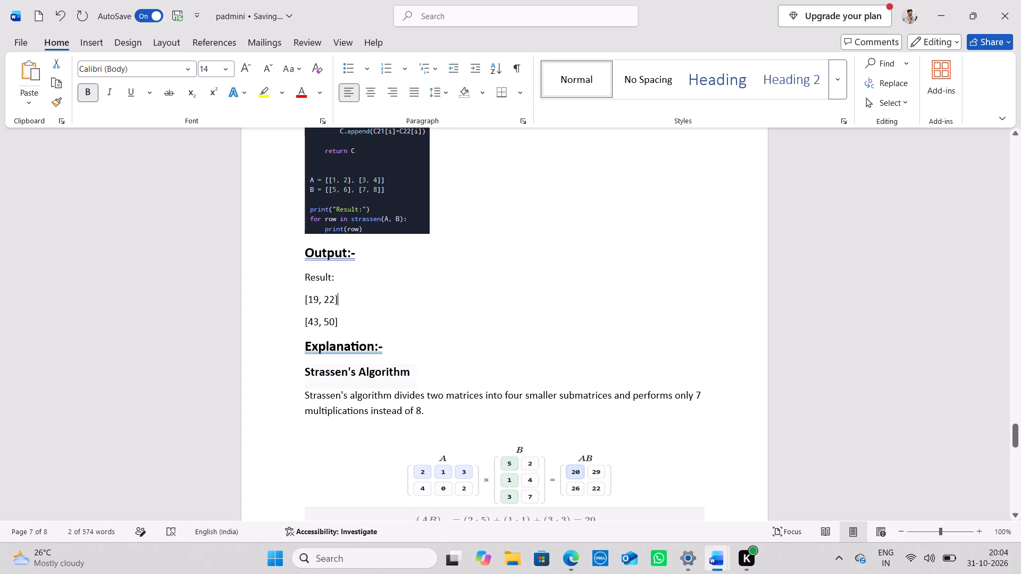
Check the font size of the "Comparison with Conventional Matrix Multiplication" heading above the comparison table.
{"action": "scroll", "coordinate": [563, 385], "scroll_direction": "down", "scroll_amount": 5}
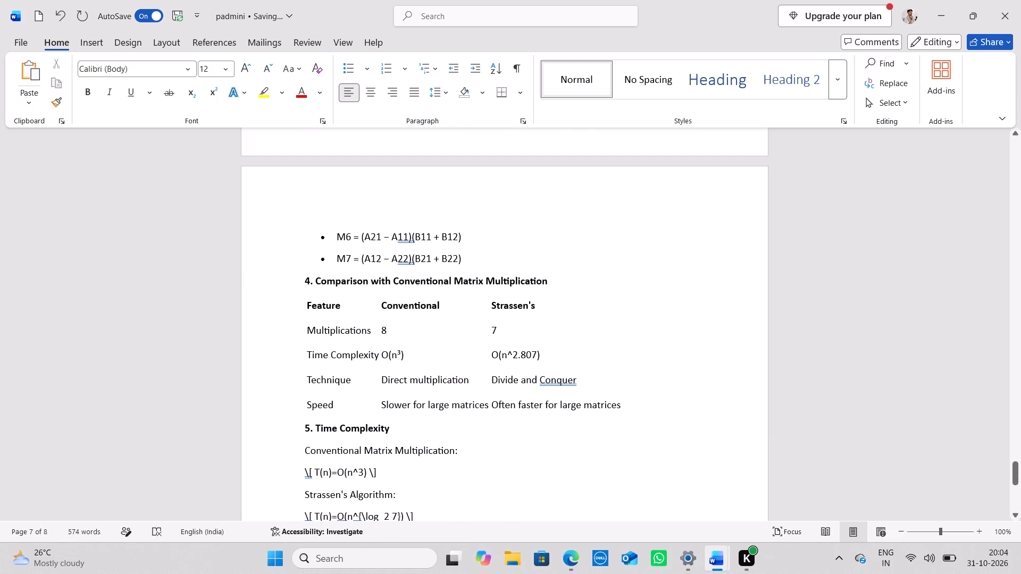
{"action": "left_click_drag", "start_coordinate": [552, 280], "coordinate": [346, 298]}
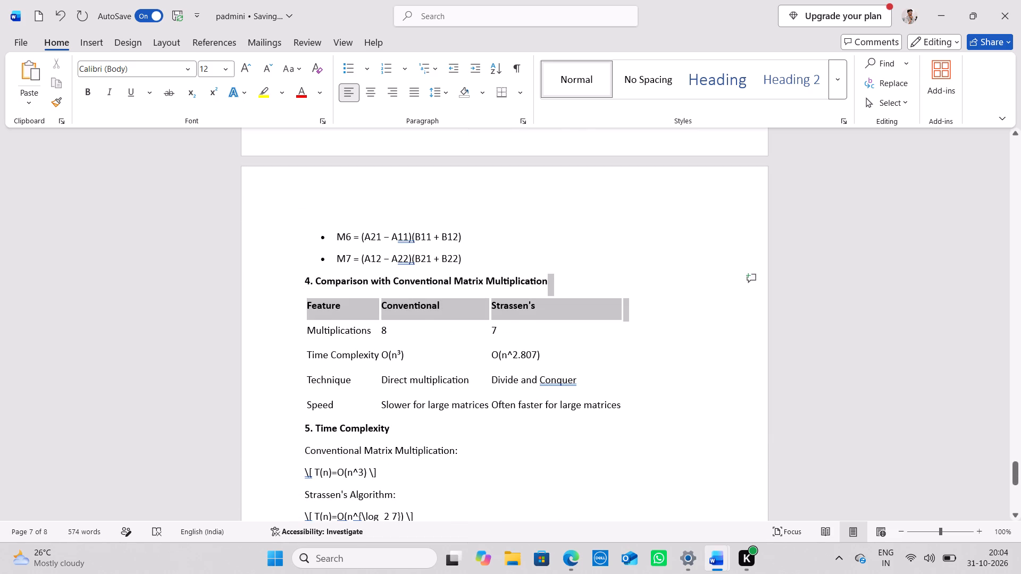
{"action": "left_click_drag", "start_coordinate": [346, 298], "coordinate": [297, 284]}
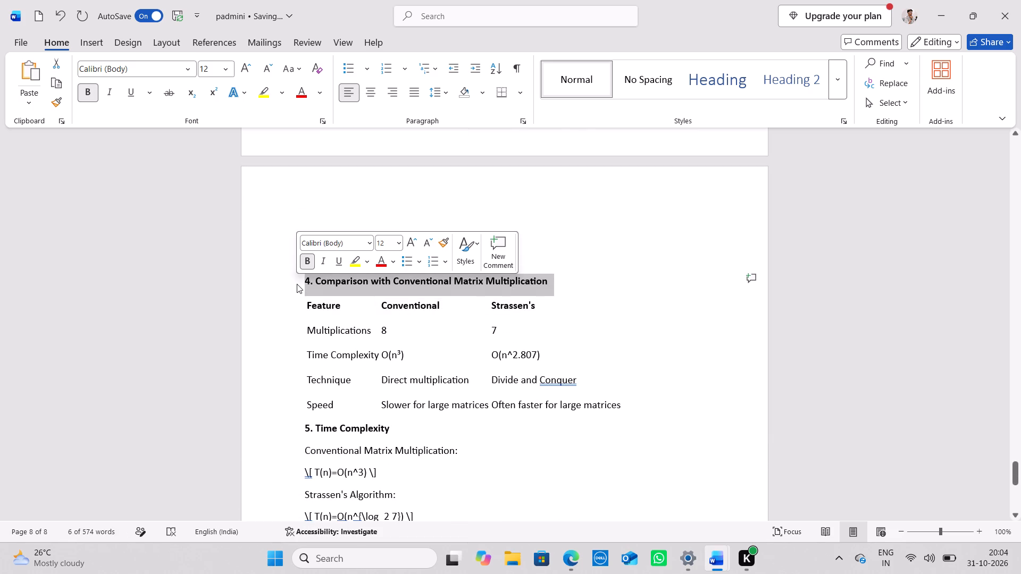
{"action": "left_click", "coordinate": [283, 217]}
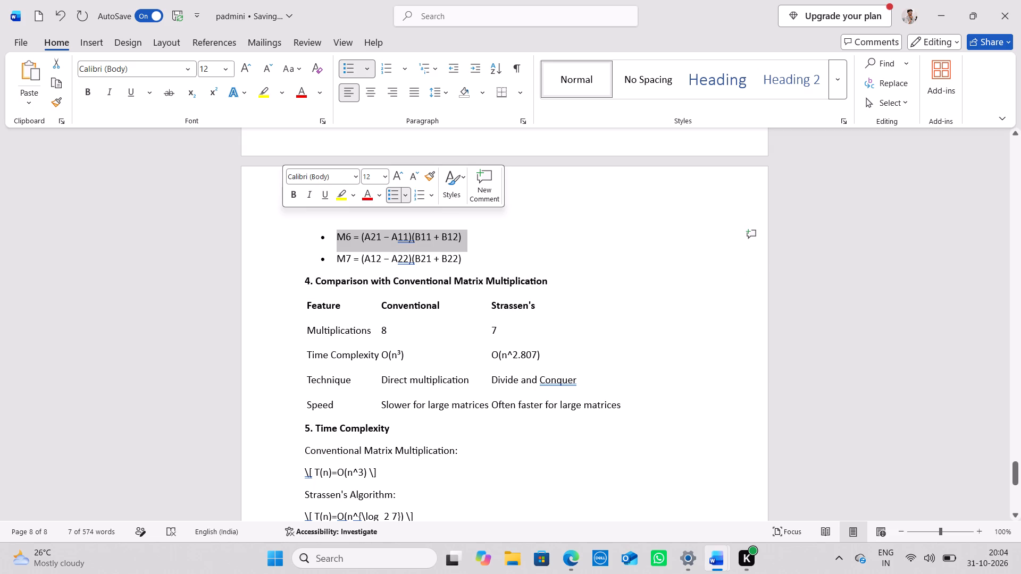
{"action": "left_click_drag", "start_coordinate": [303, 279], "coordinate": [308, 278]}
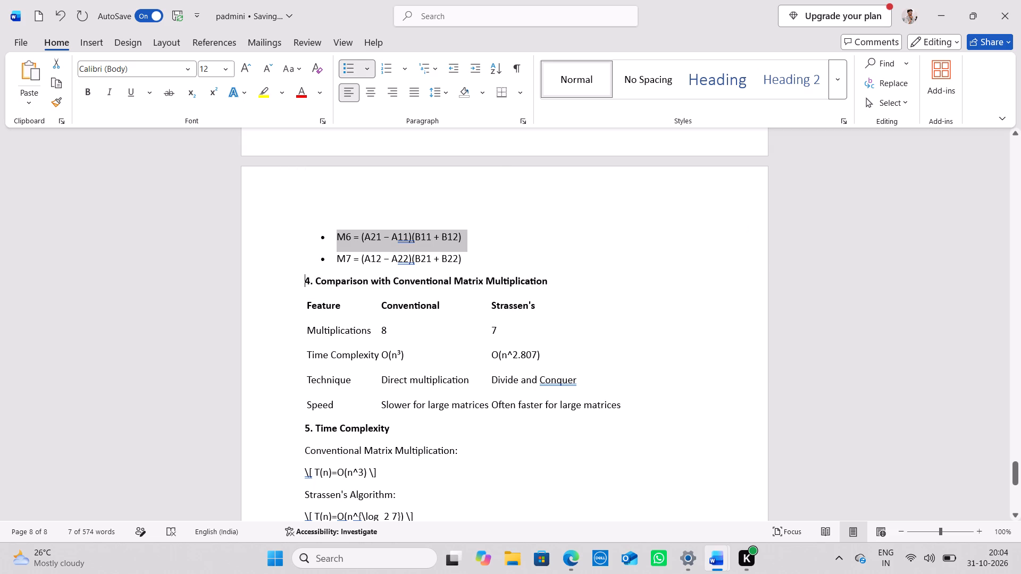
{"action": "left_click_drag", "start_coordinate": [308, 278], "coordinate": [530, 276]}
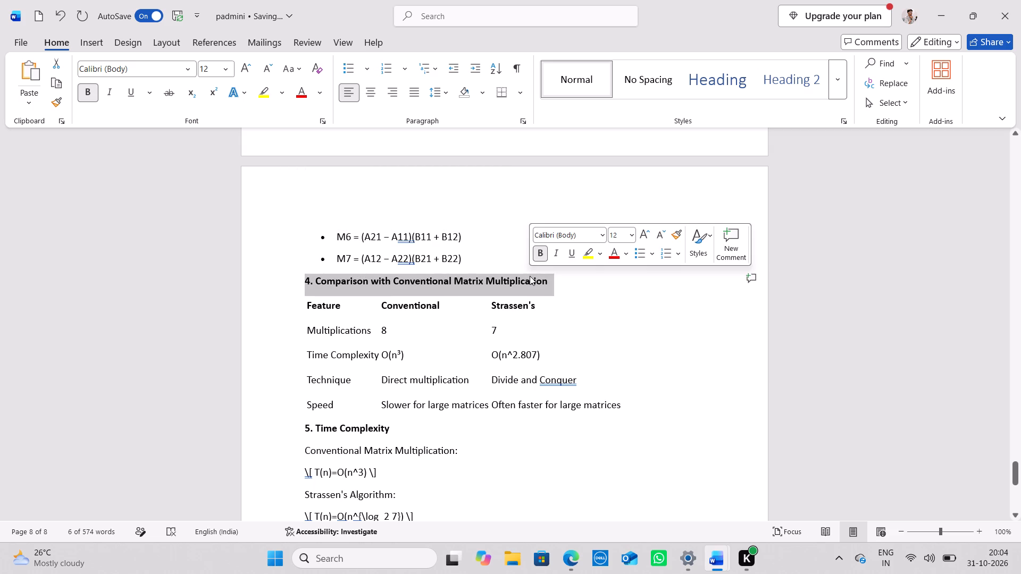
{"action": "left_click", "coordinate": [546, 193]}
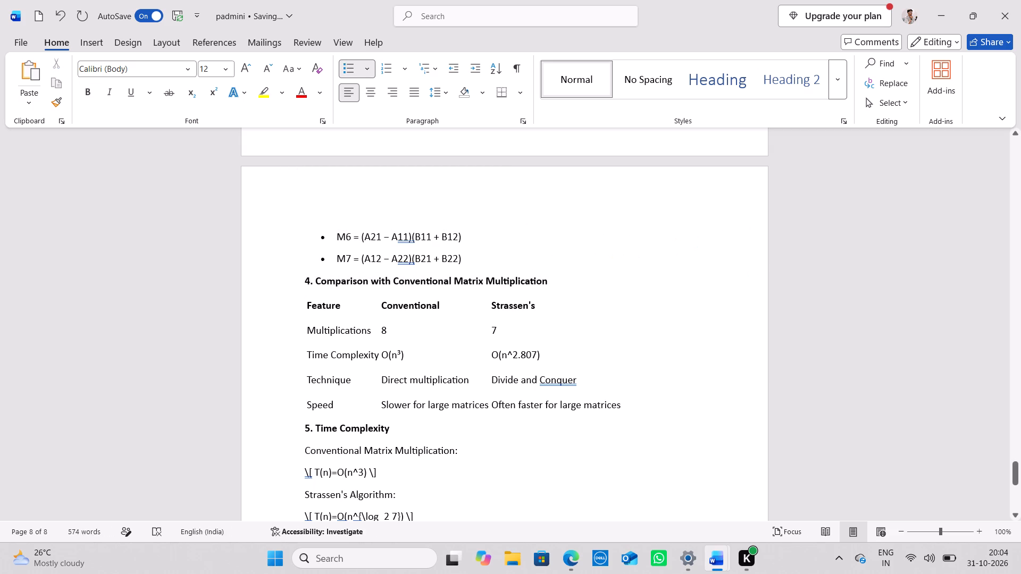
Set the "Strassen's Algorithm" heading under Explanation to font size 12.
{"action": "scroll", "coordinate": [546, 193], "scroll_direction": "up", "scroll_amount": 4}
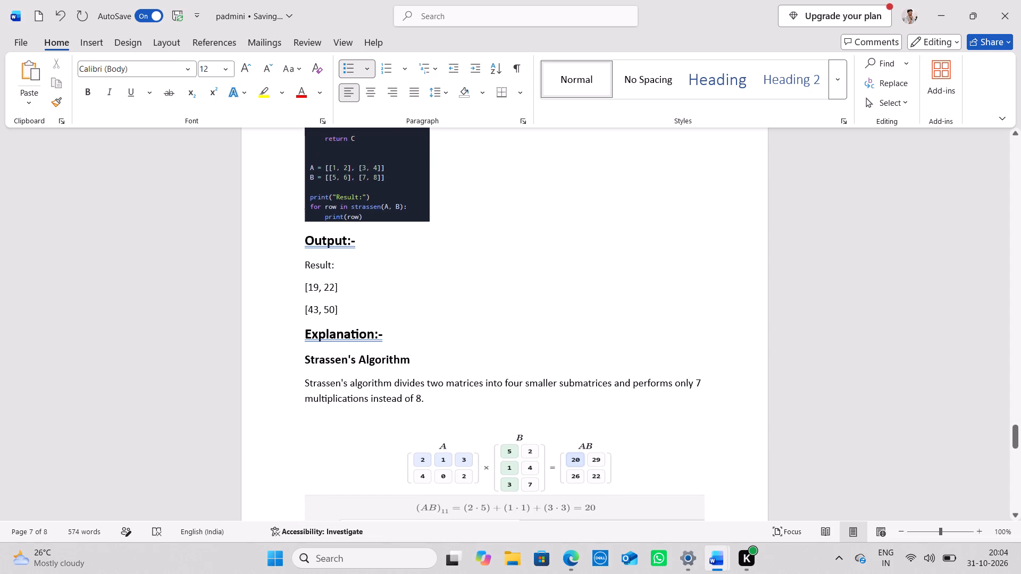
{"action": "left_click_drag", "start_coordinate": [302, 357], "coordinate": [388, 365]}
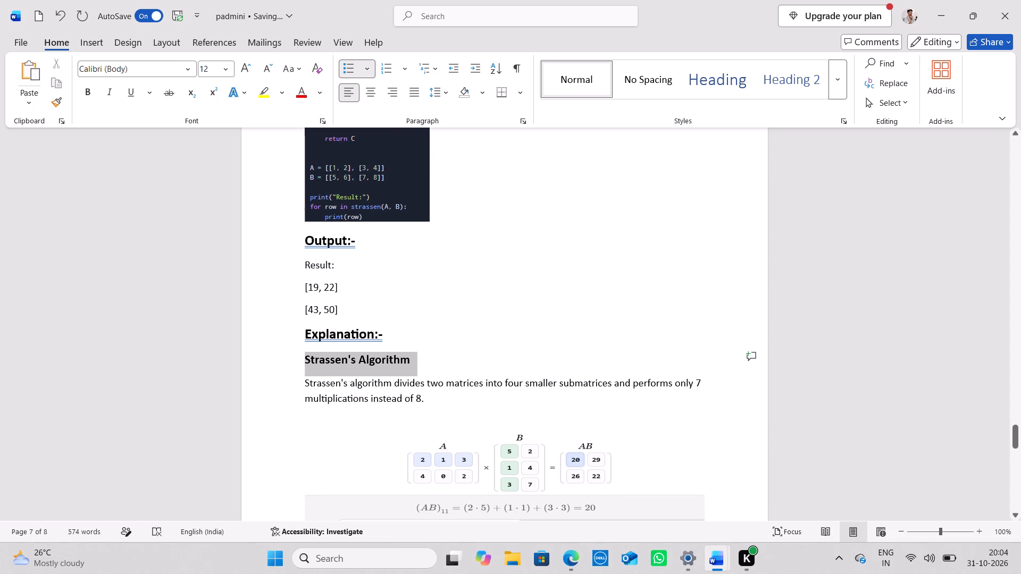
{"action": "left_click_drag", "start_coordinate": [388, 365], "coordinate": [375, 368]}
{"action": "left_click_drag", "start_coordinate": [375, 368], "coordinate": [366, 362]}
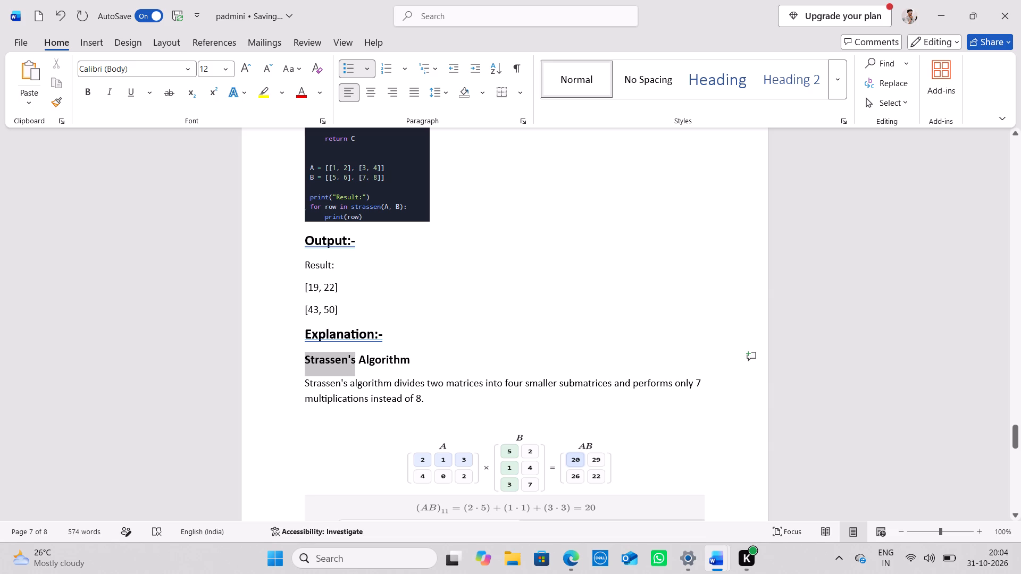
{"action": "left_click_drag", "start_coordinate": [366, 362], "coordinate": [403, 363]}
{"action": "left_click", "coordinate": [426, 369]}
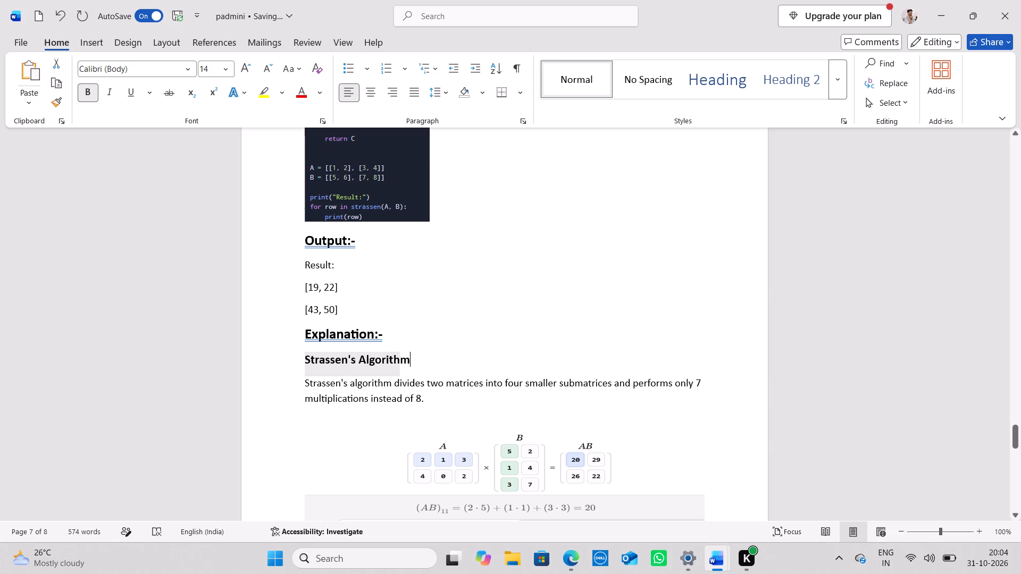
{"action": "left_click_drag", "start_coordinate": [426, 369], "coordinate": [328, 366]}
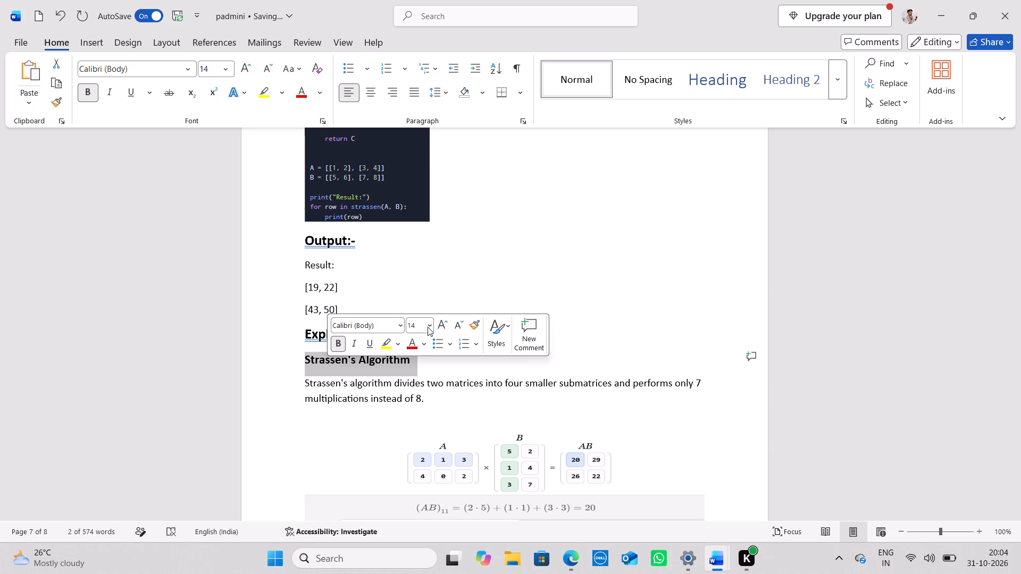
{"action": "left_click", "coordinate": [428, 327]}
{"action": "left_click", "coordinate": [415, 131]}
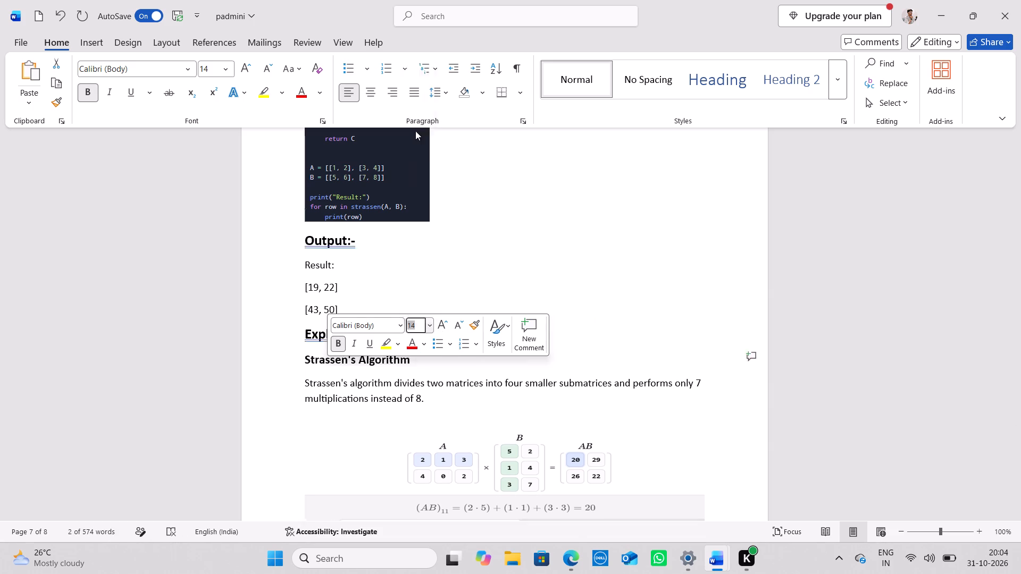
Number the "Strassen's Algorithm" heading as item 1. in a numbered list.
{"action": "left_click", "coordinate": [294, 386]}
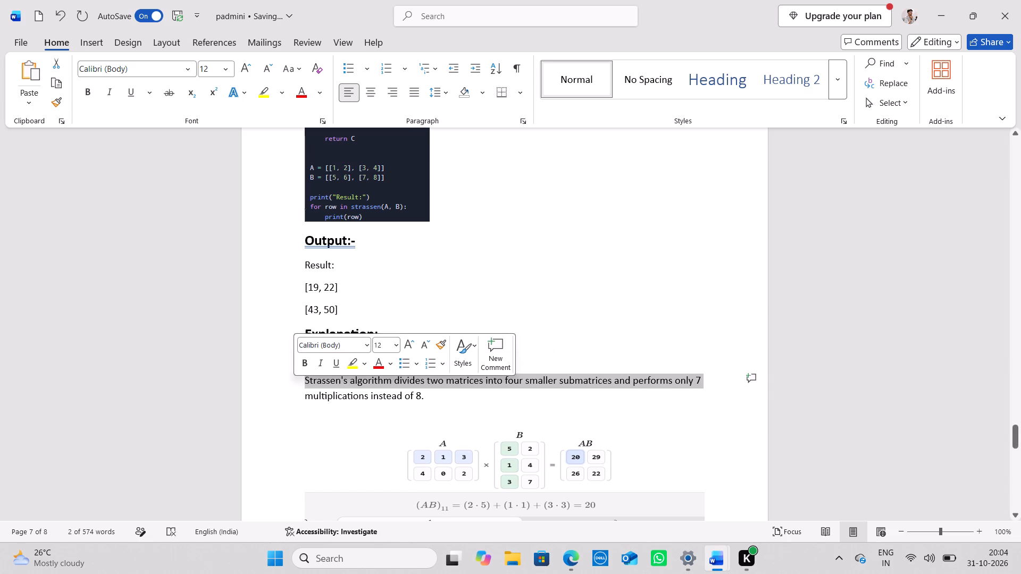
{"action": "left_click", "coordinate": [294, 386]}
{"action": "left_click", "coordinate": [294, 382]}
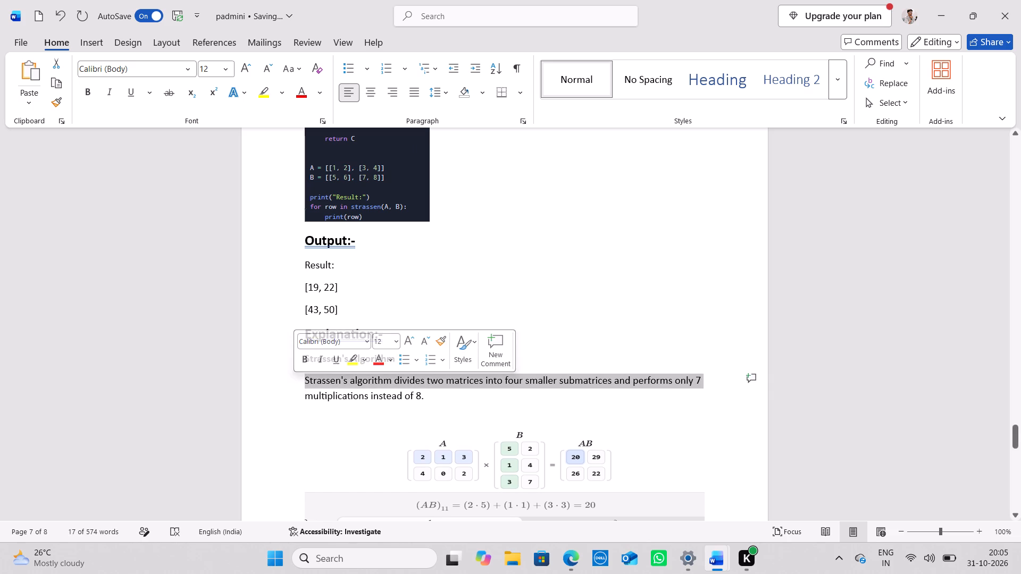
{"action": "left_click", "coordinate": [275, 349]}
{"action": "left_click", "coordinate": [304, 360]}
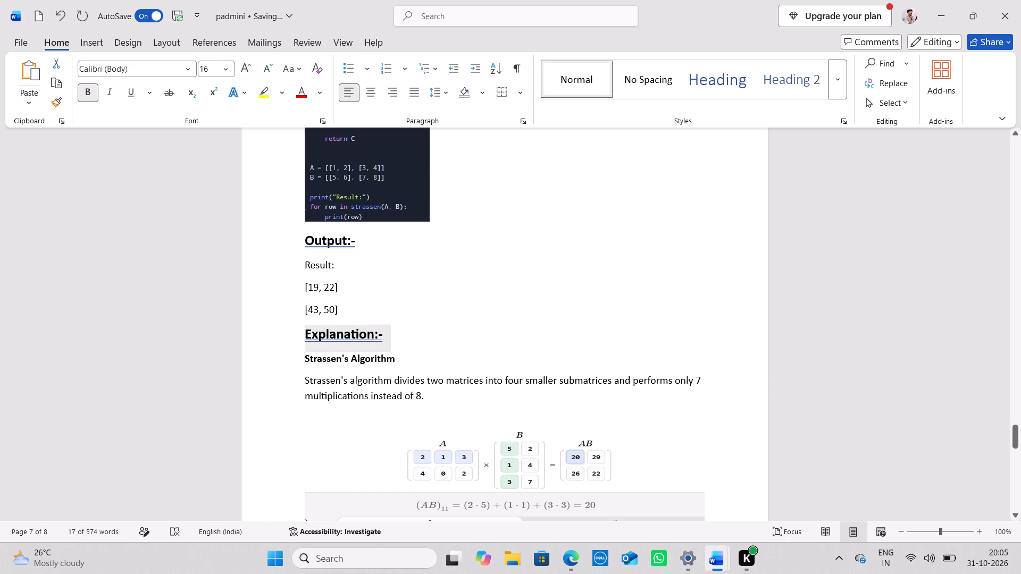
{"action": "scroll", "coordinate": [346, 374], "scroll_direction": "down", "scroll_amount": 2}
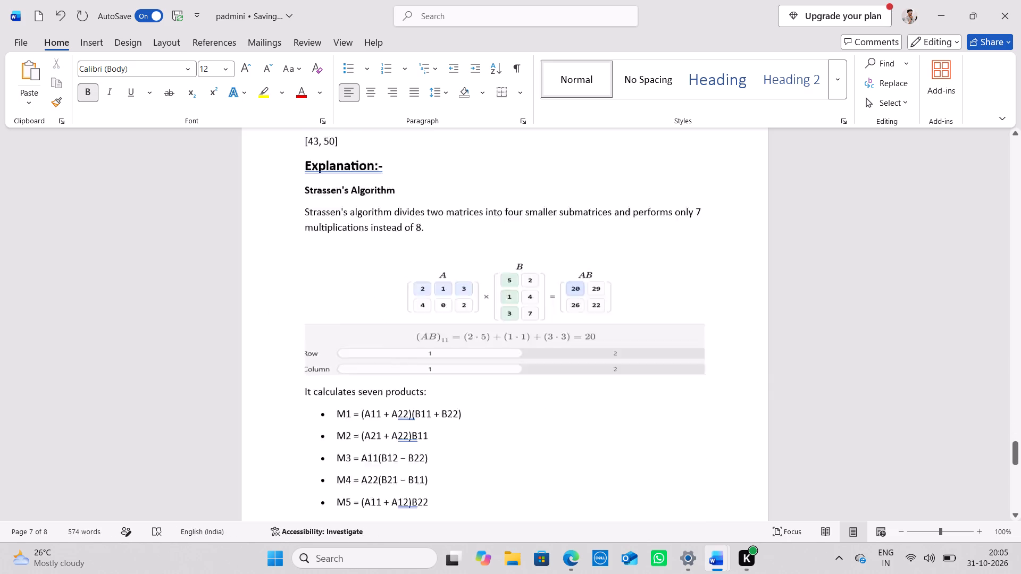
{"action": "scroll", "coordinate": [346, 374], "scroll_direction": "down", "scroll_amount": 2}
{"action": "scroll", "coordinate": [346, 374], "scroll_direction": "up", "scroll_amount": 2}
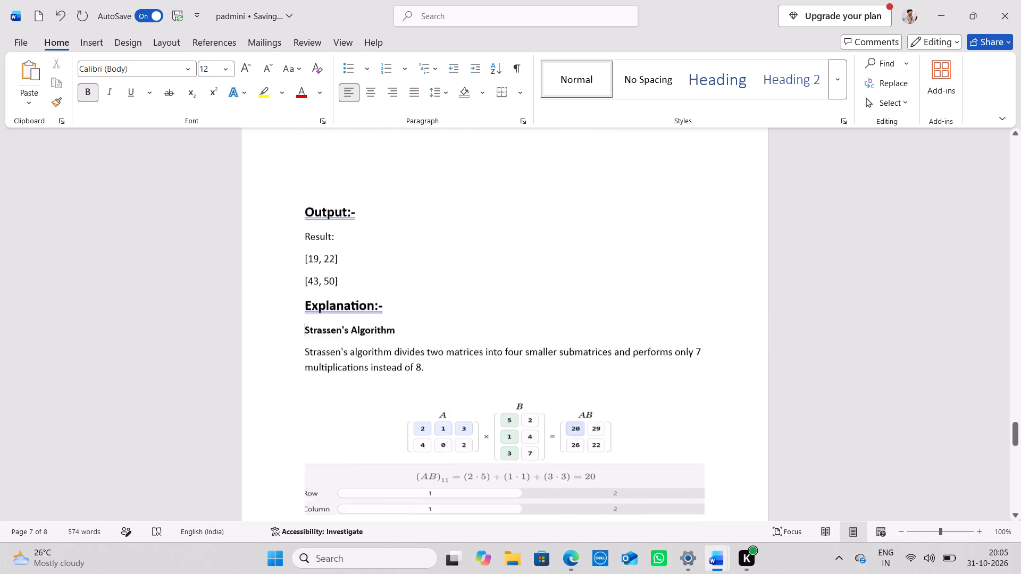
{"action": "scroll", "coordinate": [346, 374], "scroll_direction": "up", "scroll_amount": 1}
{"action": "scroll", "coordinate": [346, 374], "scroll_direction": "down", "scroll_amount": 5}
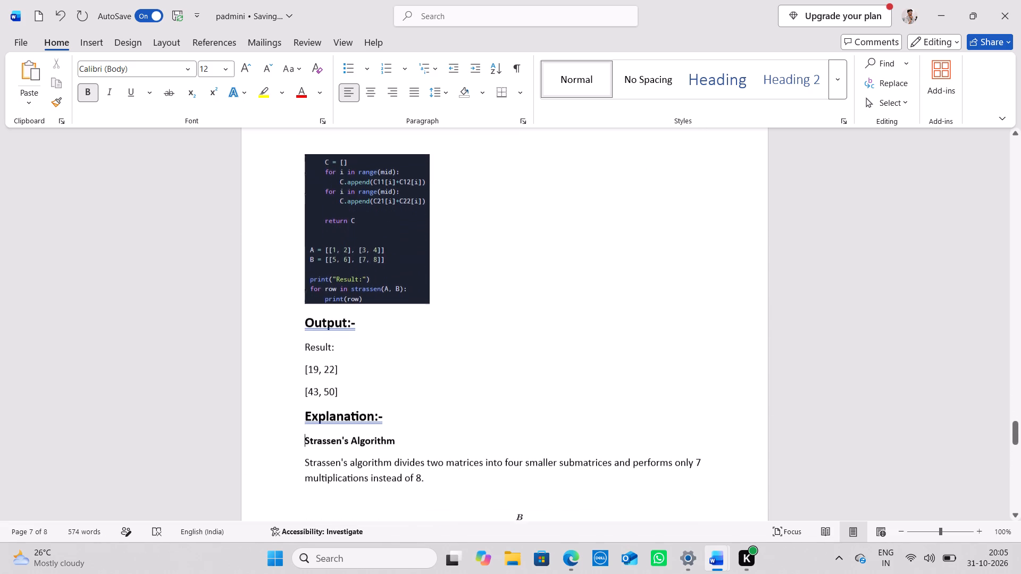
{"action": "scroll", "coordinate": [346, 374], "scroll_direction": "down", "scroll_amount": 1}
{"action": "type", "text": "1."}
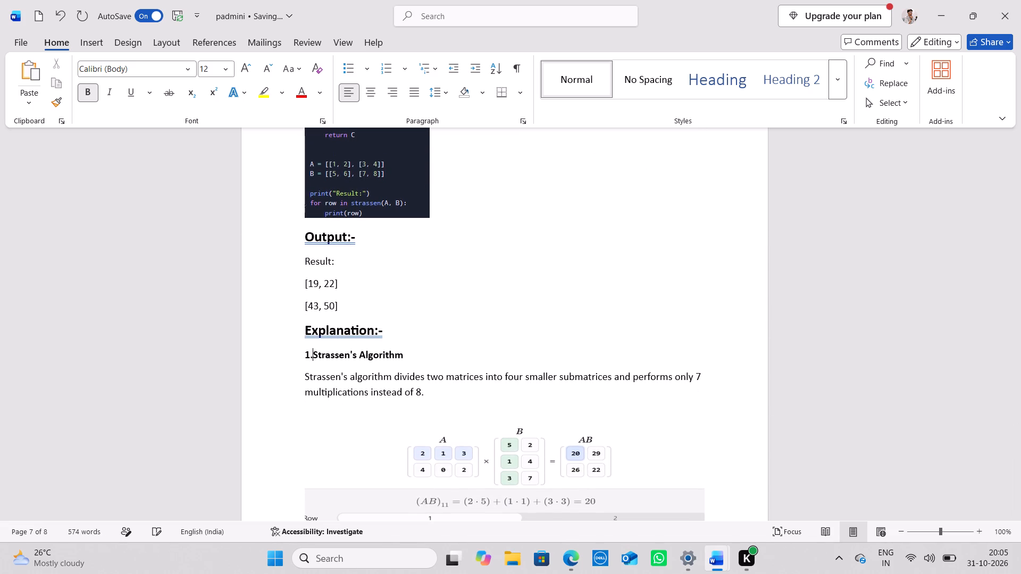
{"action": "key", "text": "space"}
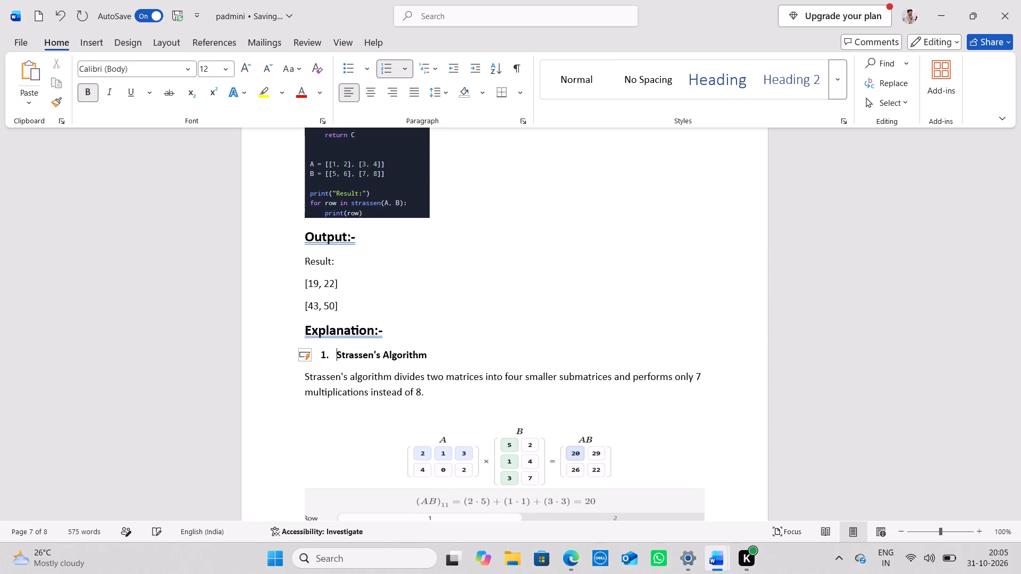
Replace the manual number of the "Comparison with Conventional Matrix Multiplication" heading with list number 2.
{"action": "scroll", "coordinate": [346, 374], "scroll_direction": "down", "scroll_amount": 1}
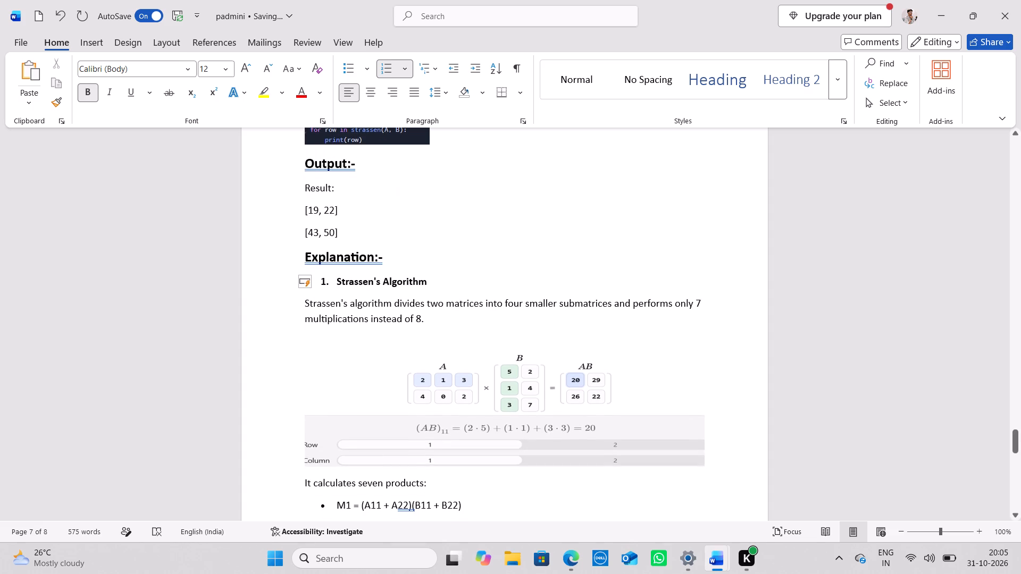
{"action": "scroll", "coordinate": [346, 374], "scroll_direction": "down", "scroll_amount": 4}
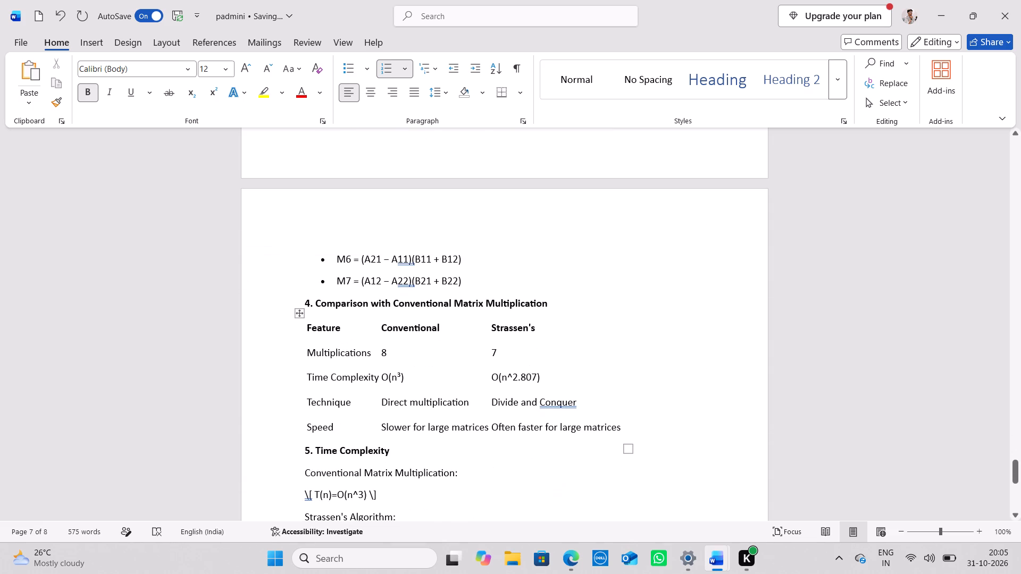
{"action": "left_click", "coordinate": [315, 303]}
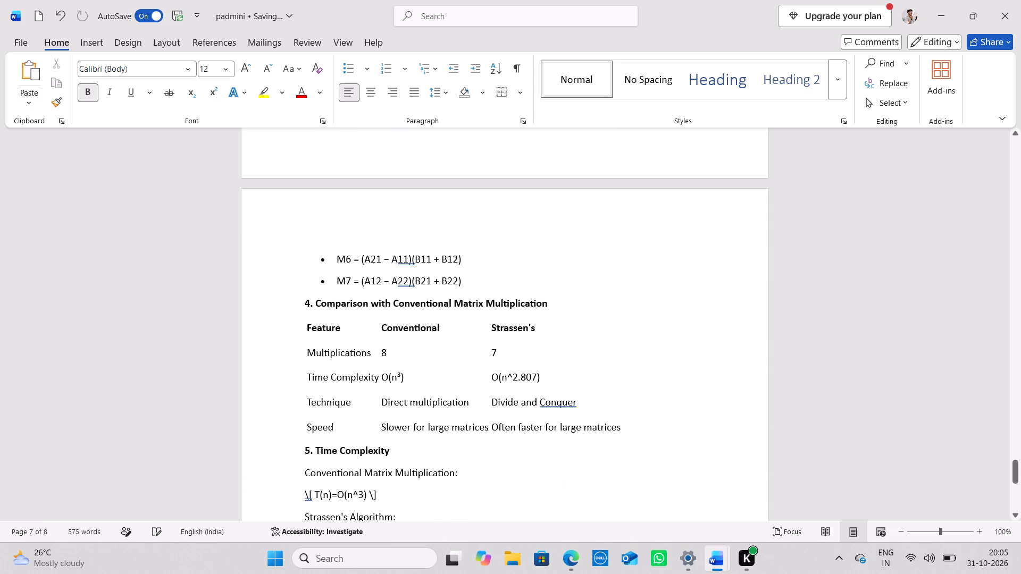
{"action": "key", "text": "BackSpace"}
{"action": "key", "text": "BackSpace"}
{"action": "key", "text": "BackSpace"}
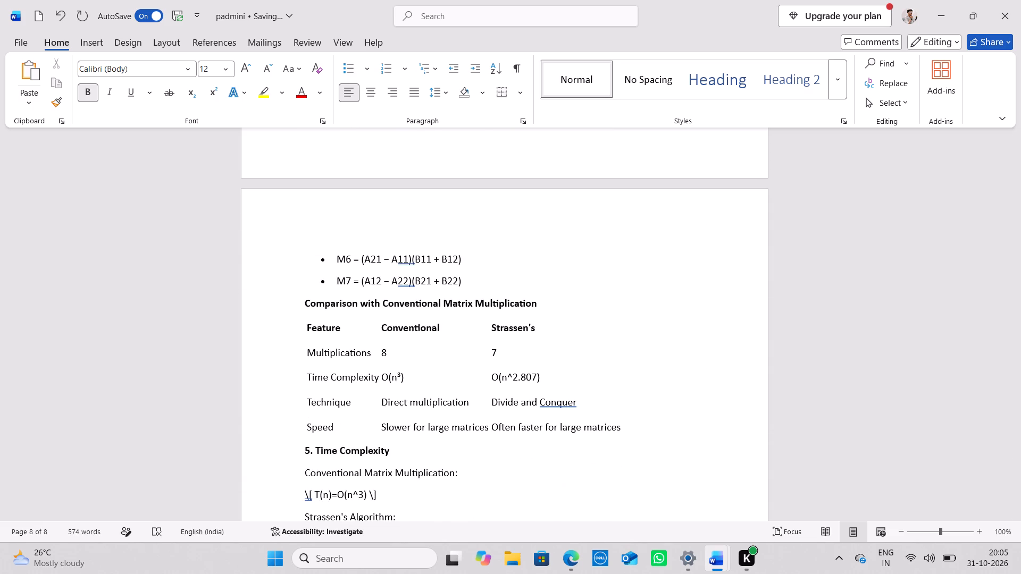
{"action": "type", "text": "2."}
{"action": "key", "text": "space"}
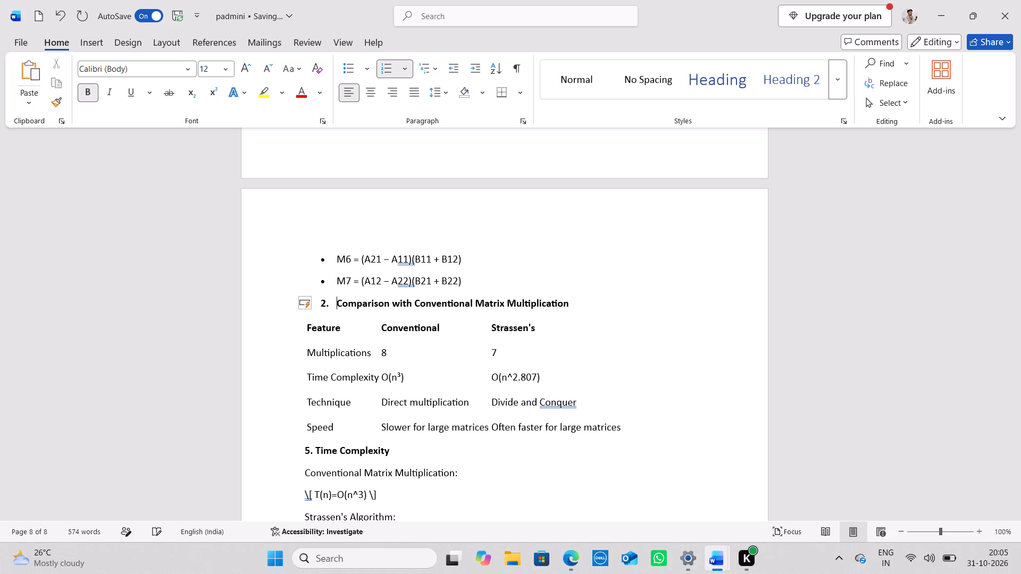
Replace the manual number of the "Time Complexity" heading below the comparison table with list number 3.
{"action": "left_click", "coordinate": [311, 449]}
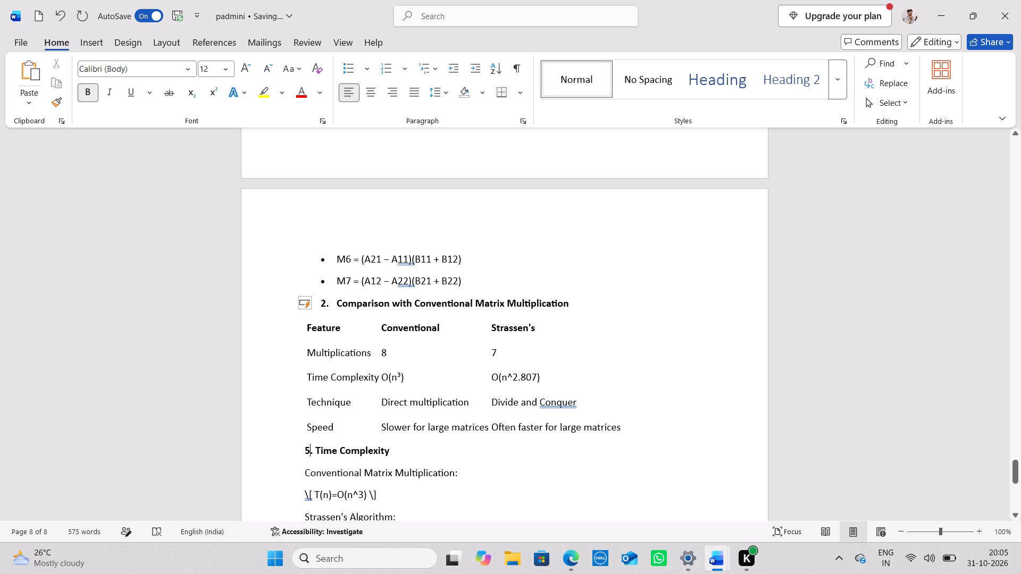
{"action": "key", "text": "Right"}
{"action": "key", "text": "BackSpace"}
{"action": "key", "text": "BackSpace"}
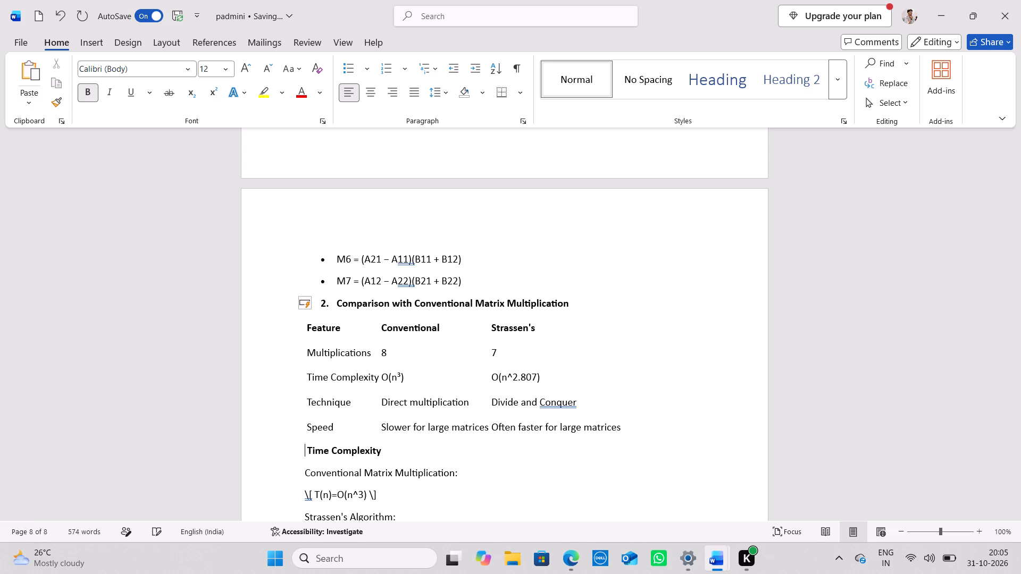
{"action": "key", "text": "3"}
{"action": "type", "text": "."}
{"action": "key", "text": "space"}
Set the "6. Conclusion" heading below the Time Complexity formulas to font size 16.
{"action": "scroll", "coordinate": [324, 453], "scroll_direction": "down", "scroll_amount": 1}
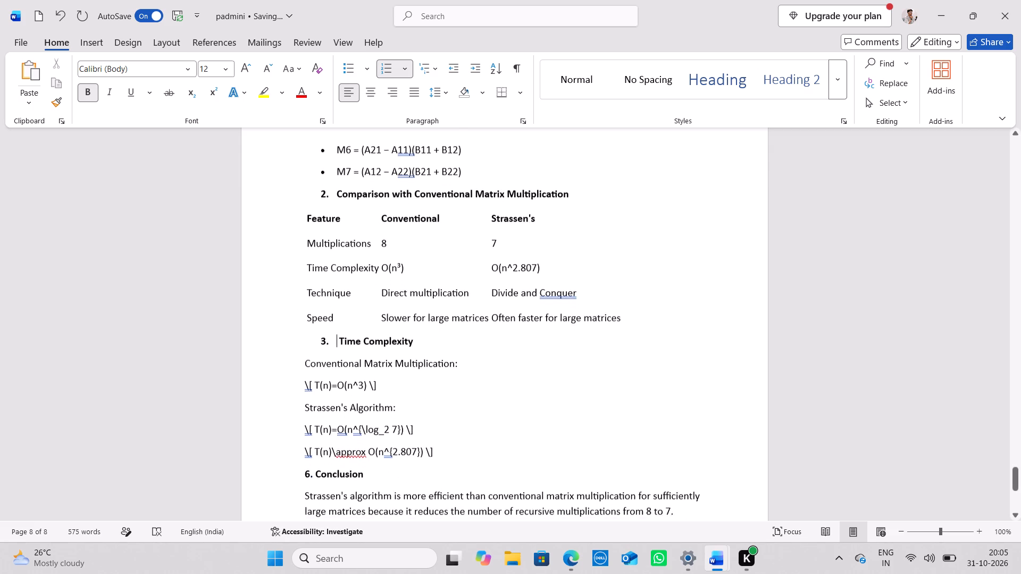
{"action": "scroll", "coordinate": [324, 453], "scroll_direction": "down", "scroll_amount": 1}
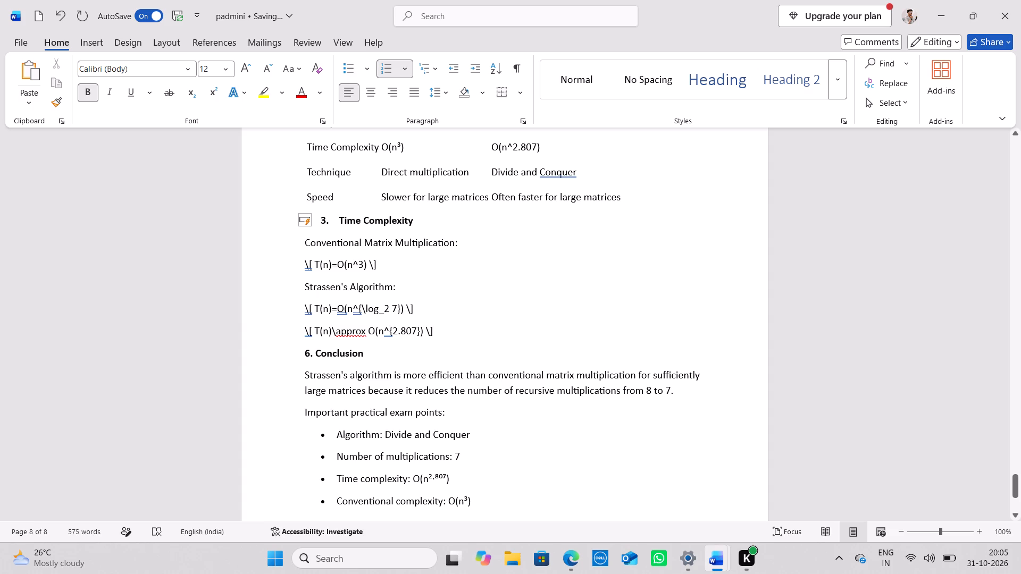
{"action": "left_click_drag", "start_coordinate": [378, 356], "coordinate": [301, 355]}
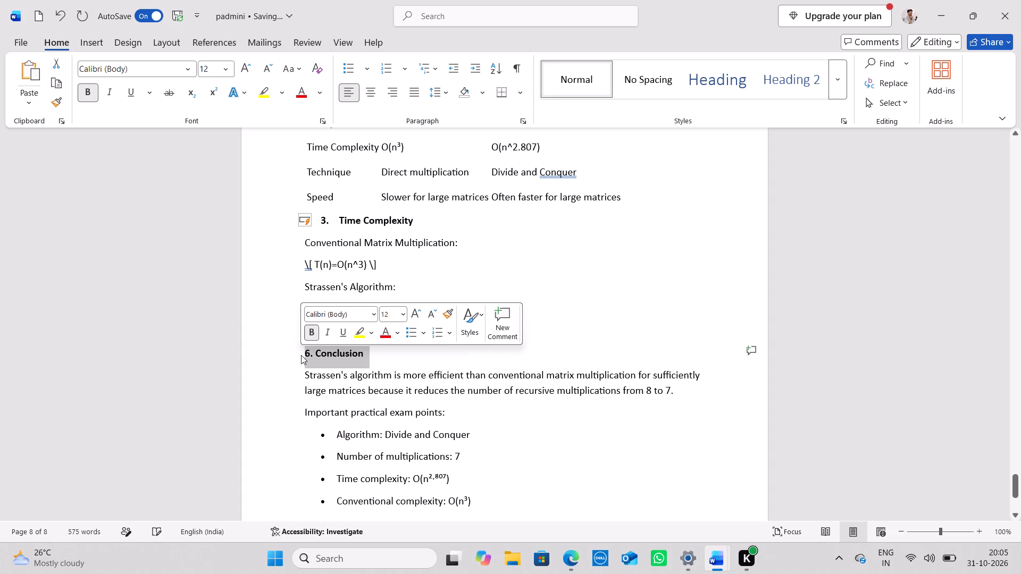
{"action": "left_click", "coordinate": [405, 318]}
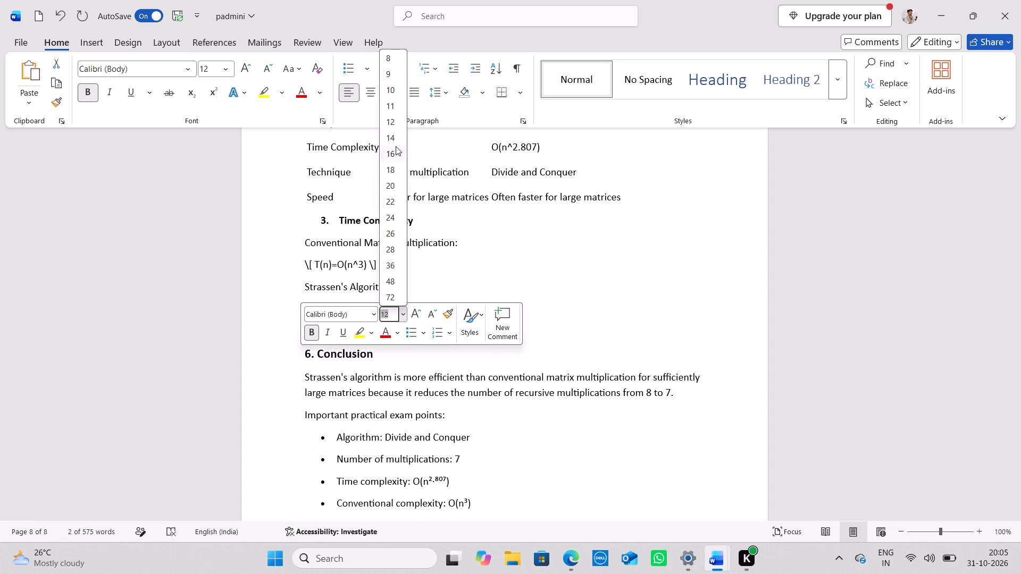
{"action": "left_click", "coordinate": [394, 153]}
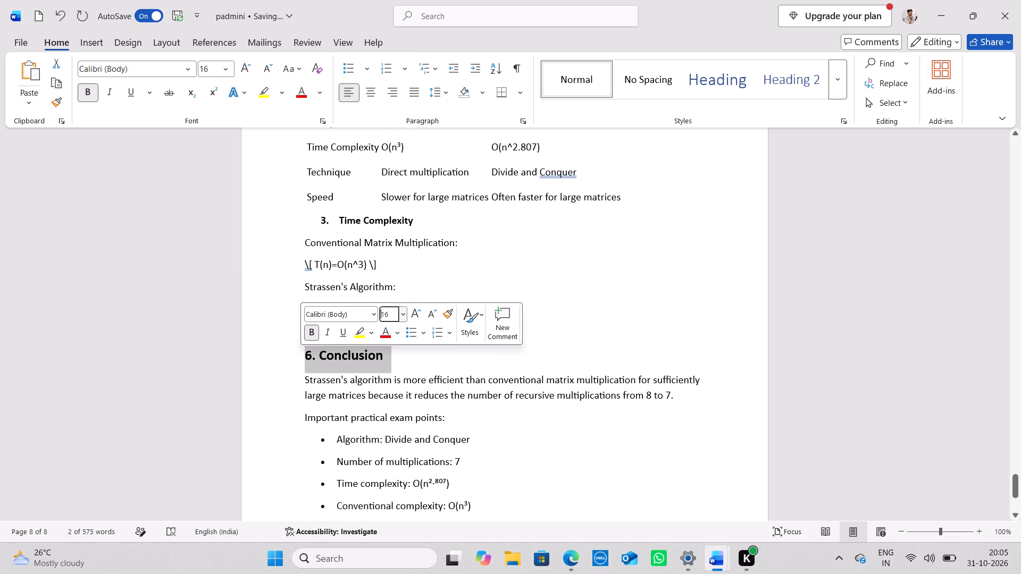
Remove the manual number "6." from the start of the Conclusion heading.
{"action": "left_click", "coordinate": [288, 362]}
{"action": "left_click", "coordinate": [314, 360]}
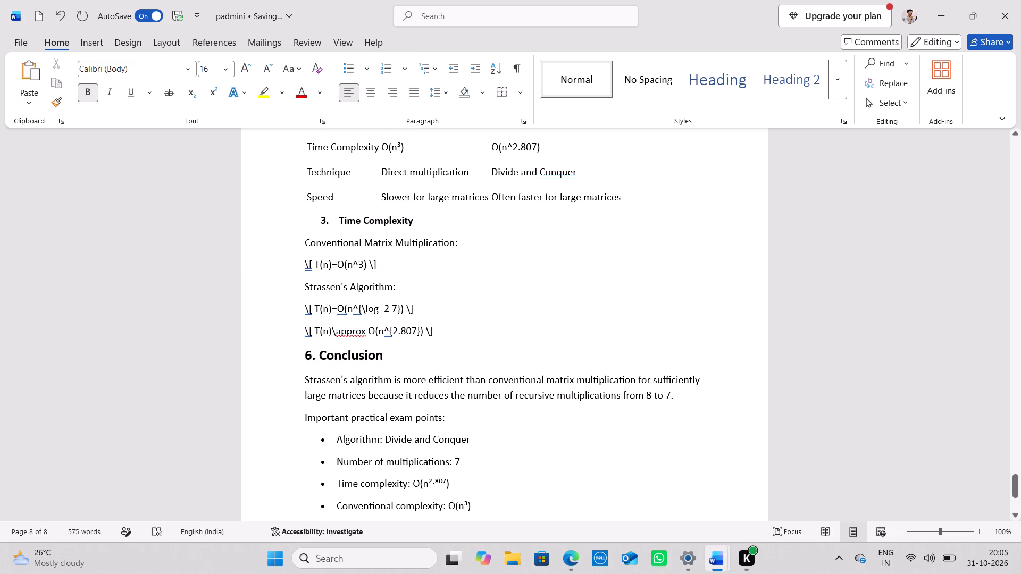
{"action": "key", "text": "Right"}
{"action": "key", "text": "BackSpace"}
{"action": "key", "text": "BackSpace"}
{"action": "key", "text": "BackSpace"}
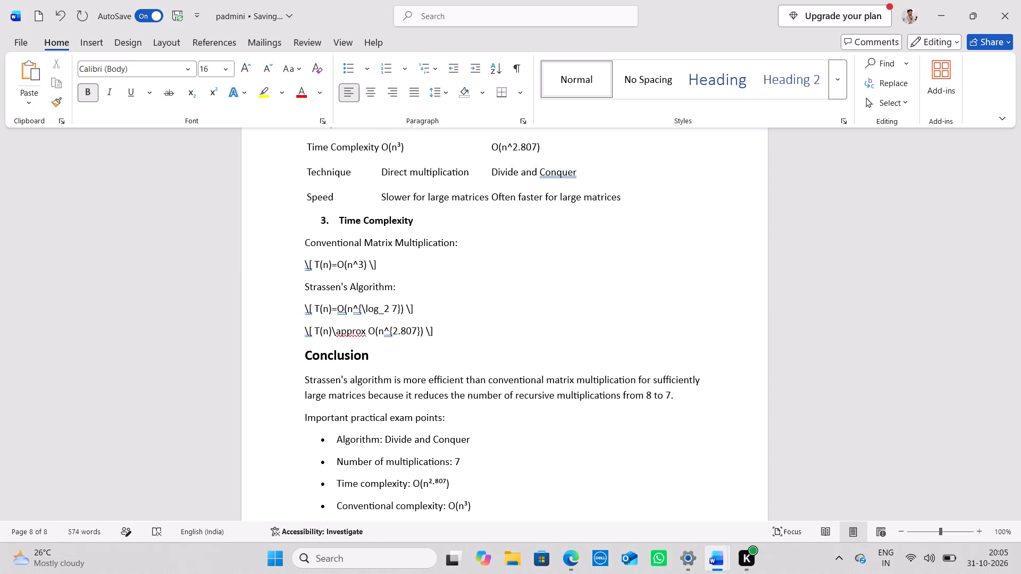
{"action": "left_click", "coordinate": [372, 356]}
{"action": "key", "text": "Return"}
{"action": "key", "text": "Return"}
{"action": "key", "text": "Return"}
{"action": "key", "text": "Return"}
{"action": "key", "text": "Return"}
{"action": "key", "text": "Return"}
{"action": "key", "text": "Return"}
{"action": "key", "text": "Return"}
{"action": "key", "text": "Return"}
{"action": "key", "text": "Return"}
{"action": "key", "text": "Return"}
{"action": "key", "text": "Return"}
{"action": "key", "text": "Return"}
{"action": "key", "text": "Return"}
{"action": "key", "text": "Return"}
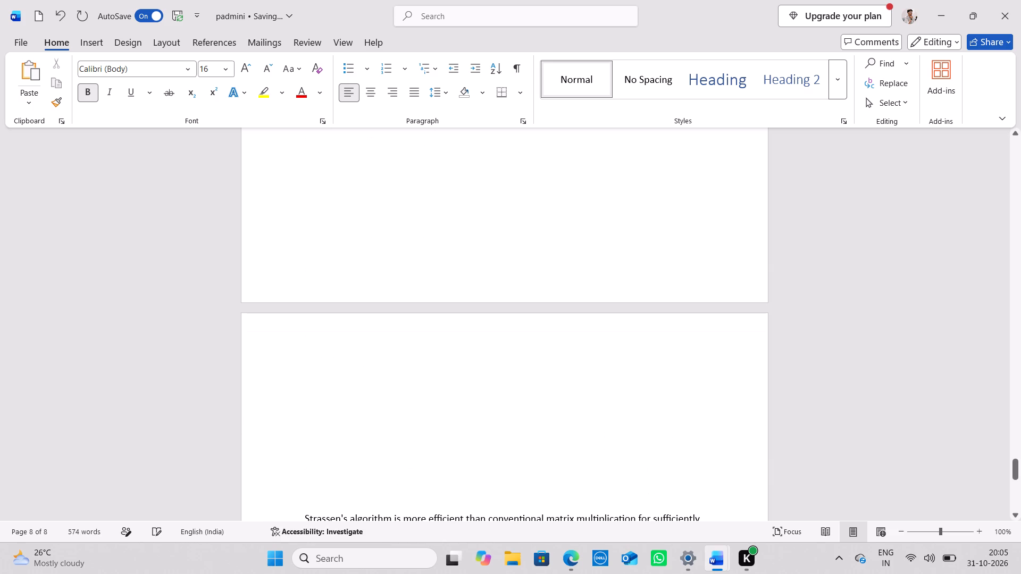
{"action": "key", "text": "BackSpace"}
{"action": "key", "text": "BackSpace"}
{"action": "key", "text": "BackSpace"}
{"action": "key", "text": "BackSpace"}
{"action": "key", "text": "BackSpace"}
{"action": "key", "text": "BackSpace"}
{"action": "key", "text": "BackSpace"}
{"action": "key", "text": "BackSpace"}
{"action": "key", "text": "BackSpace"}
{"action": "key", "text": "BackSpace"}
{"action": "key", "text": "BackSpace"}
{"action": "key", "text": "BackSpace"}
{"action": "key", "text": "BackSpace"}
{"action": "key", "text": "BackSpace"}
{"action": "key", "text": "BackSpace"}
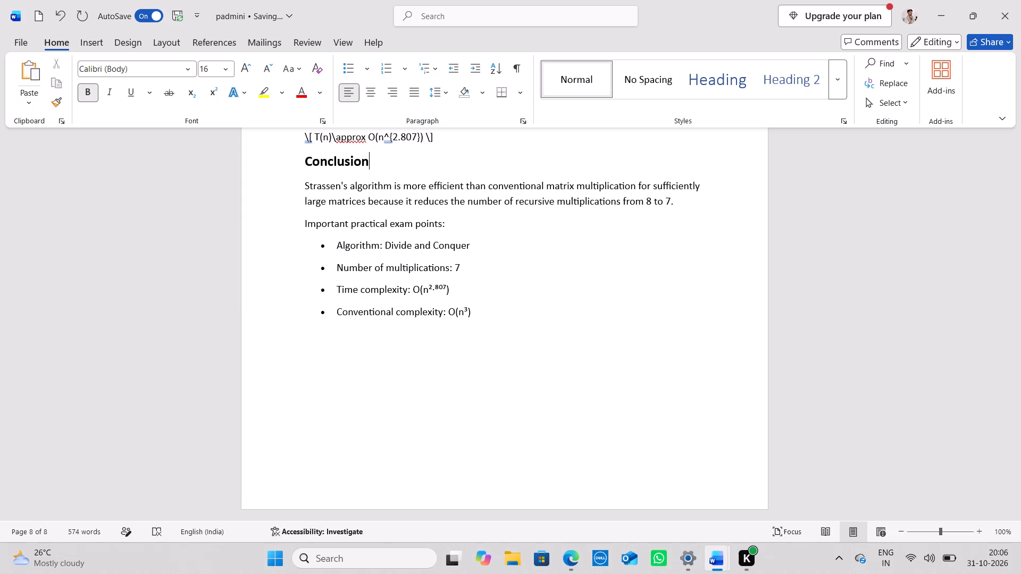
Add ":-" to the end of the Conclusion heading.
{"action": "key", "text": "shift+colon"}
{"action": "key", "text": "shift+underscore"}
{"action": "key", "text": "BackSpace"}
{"action": "key", "text": "minus"}
Compare the Conclusion heading's formatting with the Explanation heading and review the numbered sections between them.
{"action": "scroll", "coordinate": [426, 386], "scroll_direction": "up", "scroll_amount": 1}
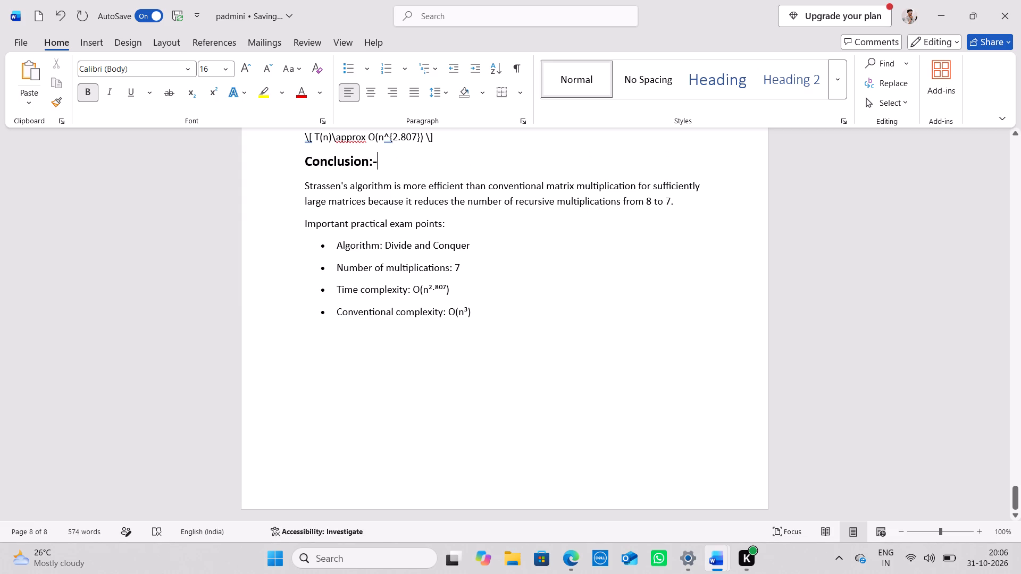
{"action": "scroll", "coordinate": [426, 386], "scroll_direction": "up", "scroll_amount": 5}
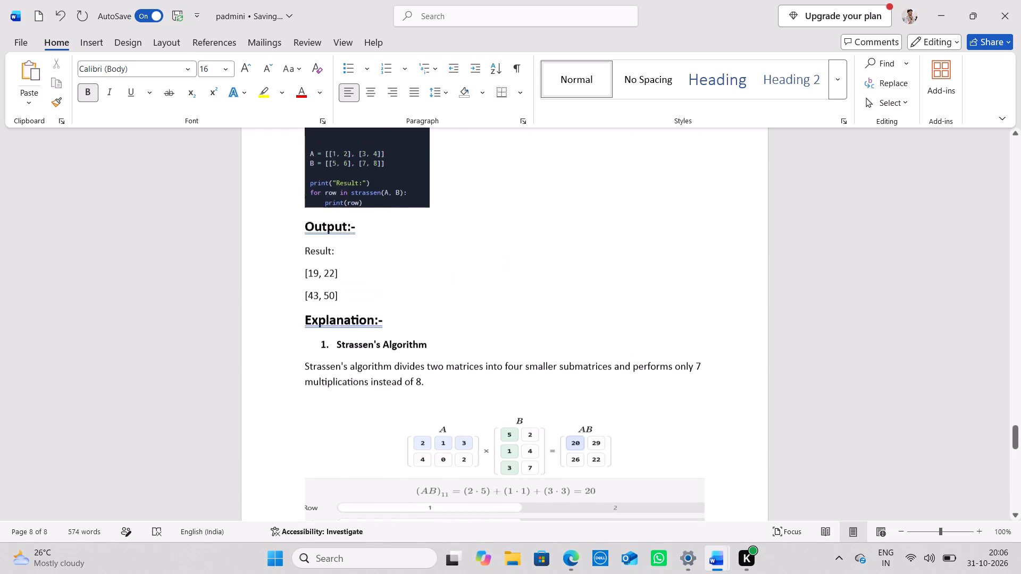
{"action": "scroll", "coordinate": [426, 386], "scroll_direction": "right", "scroll_amount": 1}
{"action": "scroll", "coordinate": [426, 386], "scroll_direction": "down", "scroll_amount": 1}
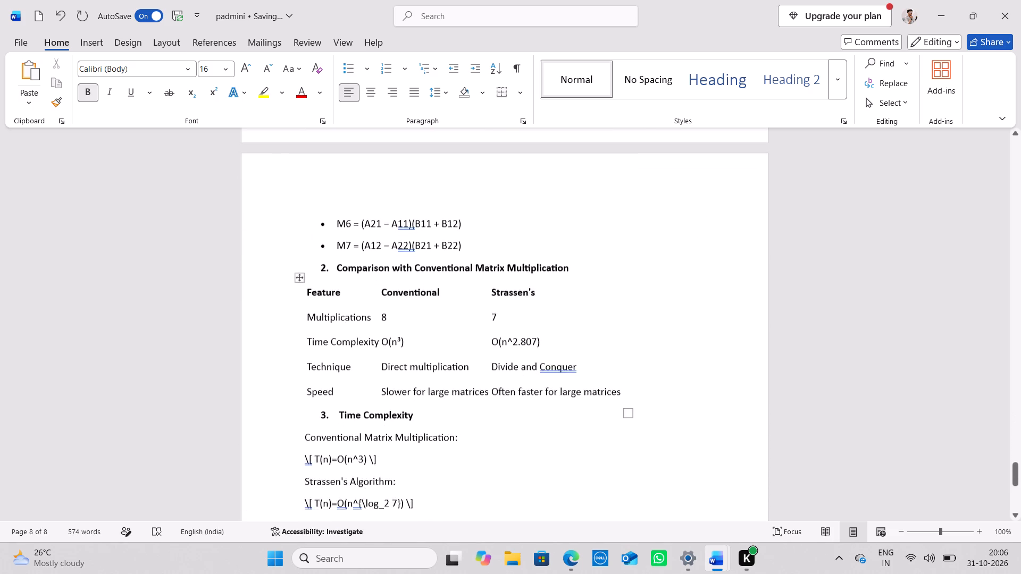
{"action": "scroll", "coordinate": [426, 386], "scroll_direction": "down", "scroll_amount": 2}
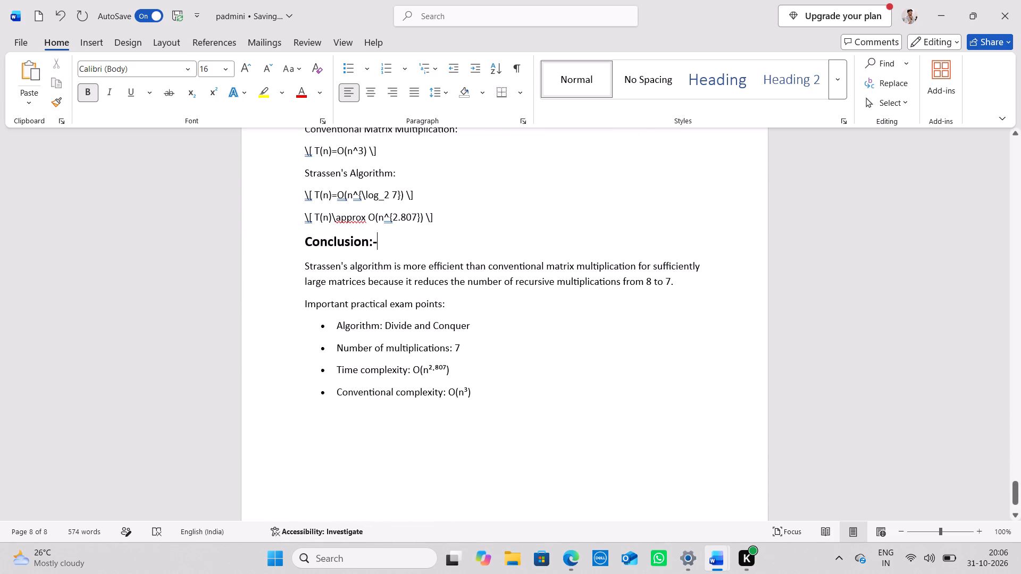
{"action": "left_click_drag", "start_coordinate": [380, 238], "coordinate": [321, 246]}
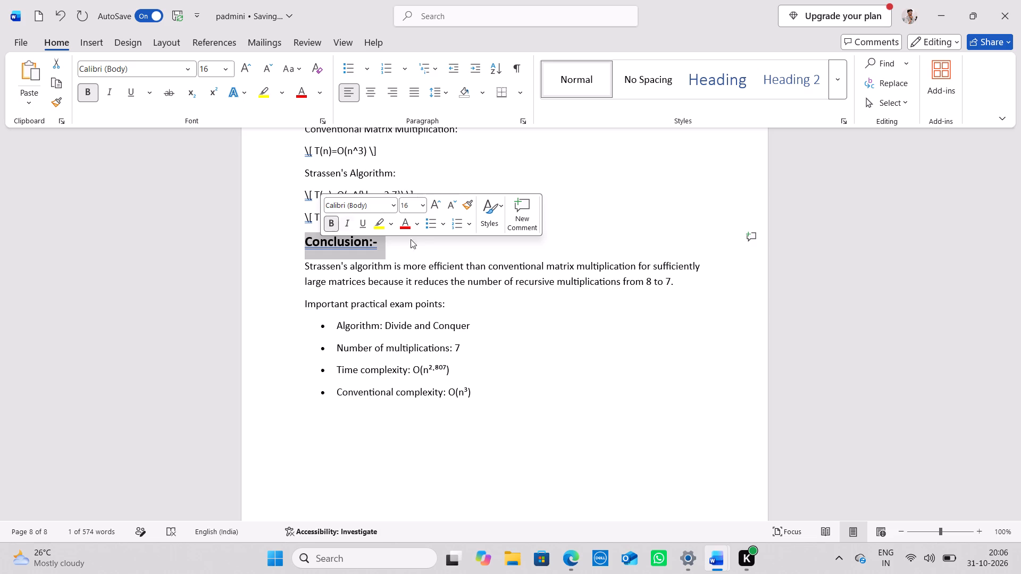
{"action": "left_click", "coordinate": [434, 244]}
{"action": "scroll", "coordinate": [456, 250], "scroll_direction": "up", "scroll_amount": 3}
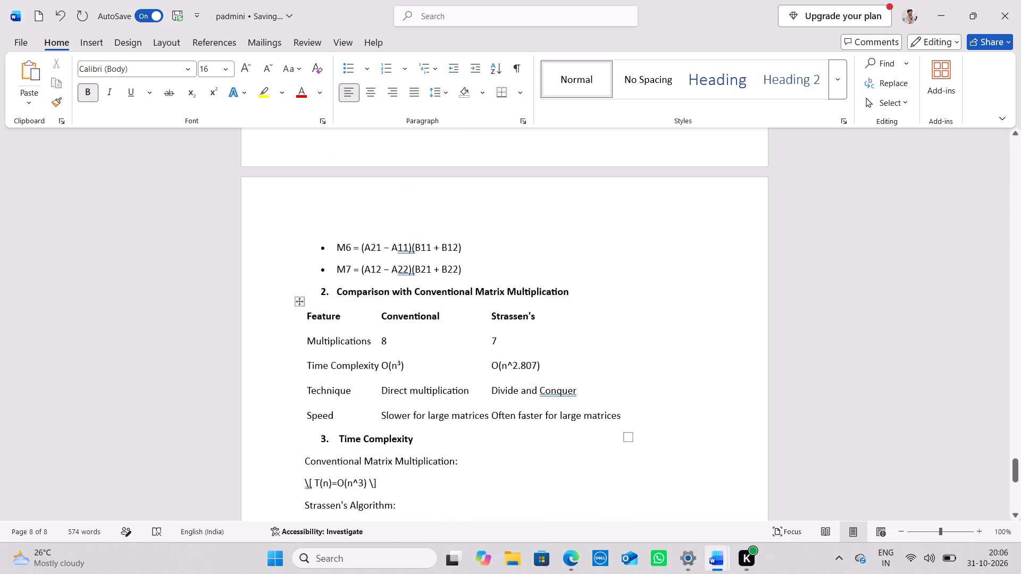
{"action": "scroll", "coordinate": [456, 250], "scroll_direction": "up", "scroll_amount": 3}
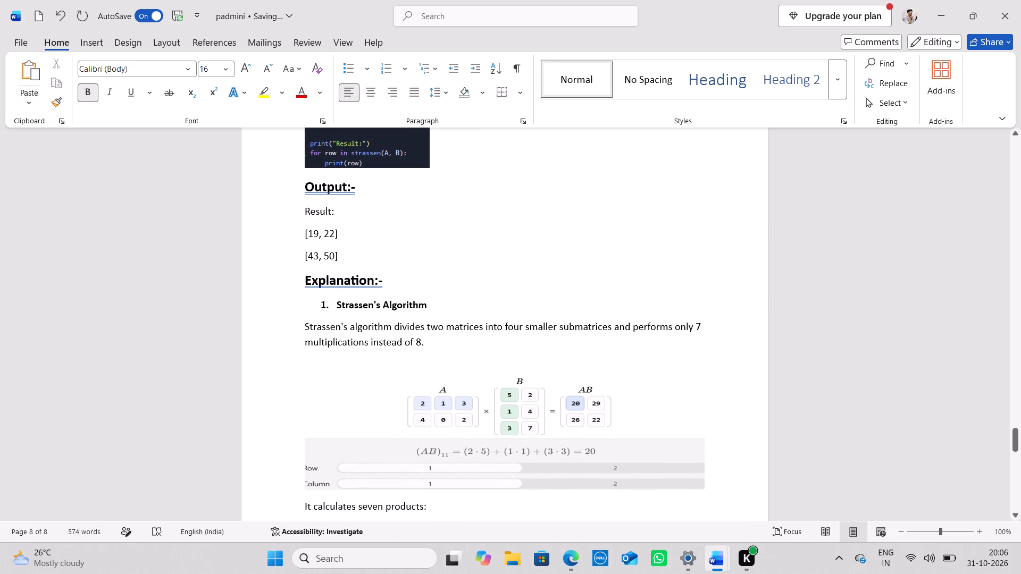
{"action": "left_click_drag", "start_coordinate": [391, 276], "coordinate": [308, 284]}
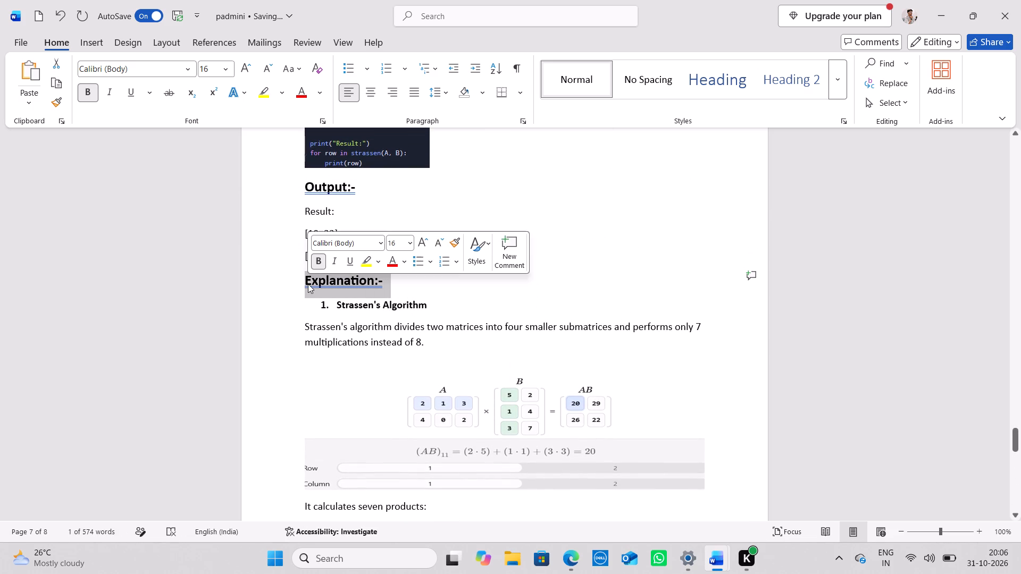
{"action": "left_click", "coordinate": [302, 317]}
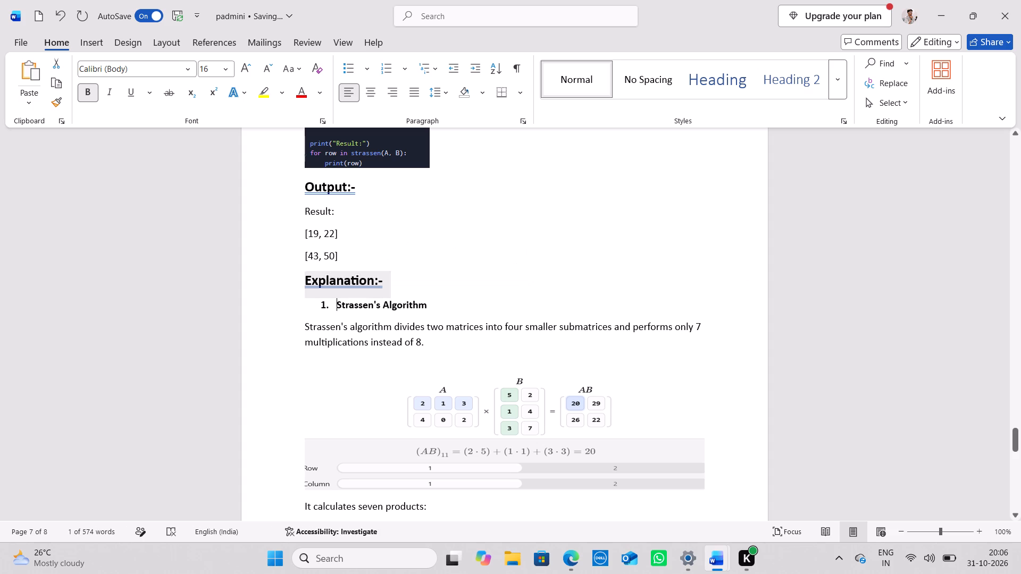
{"action": "scroll", "coordinate": [349, 329], "scroll_direction": "down", "scroll_amount": 5}
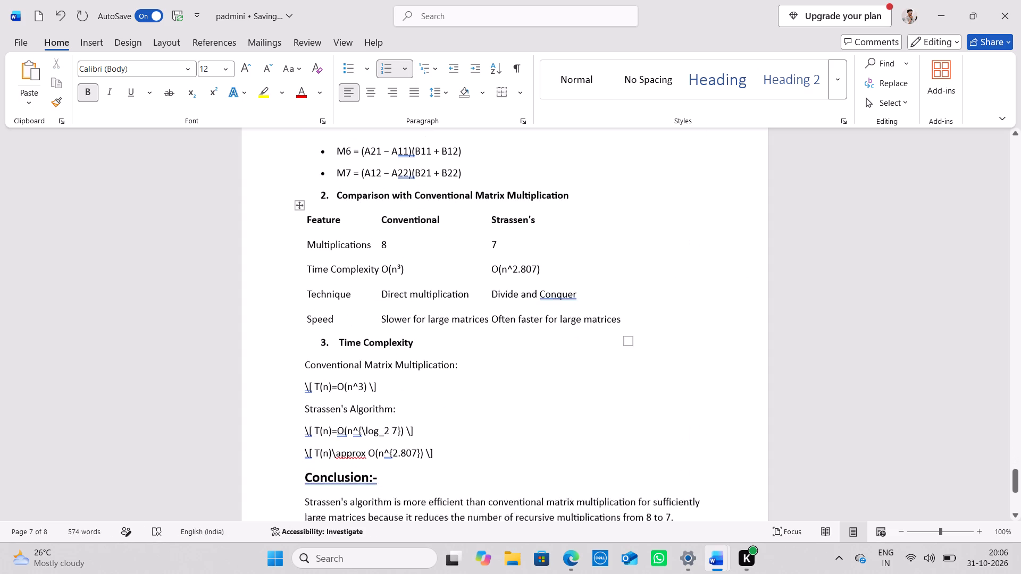
{"action": "scroll", "coordinate": [349, 329], "scroll_direction": "down", "scroll_amount": 2}
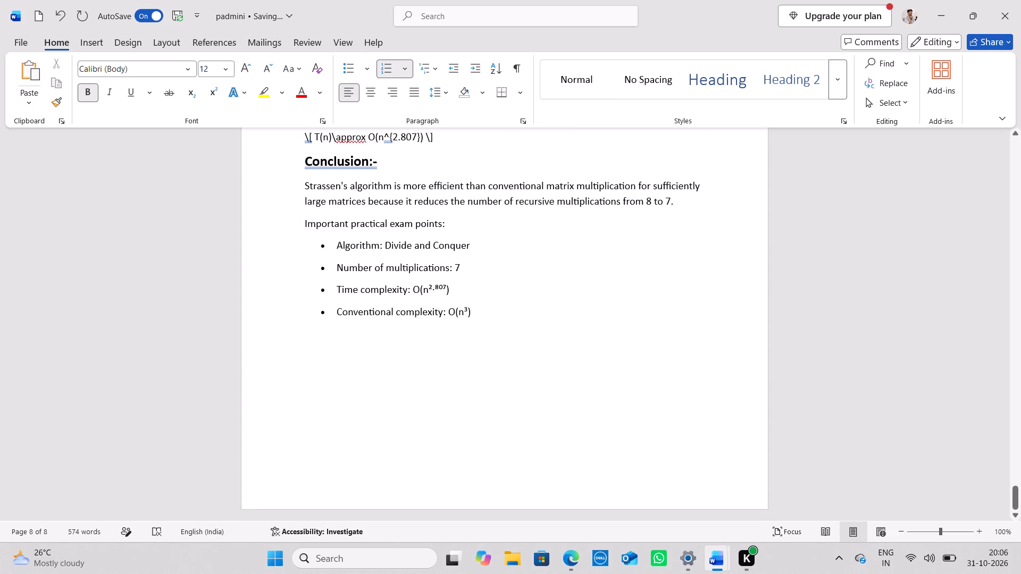
Add an empty paragraph without bullet or indent after the final "Conventional complexity: O(n³)" bullet.
{"action": "left_click", "coordinate": [480, 316]}
{"action": "key", "text": "Return"}
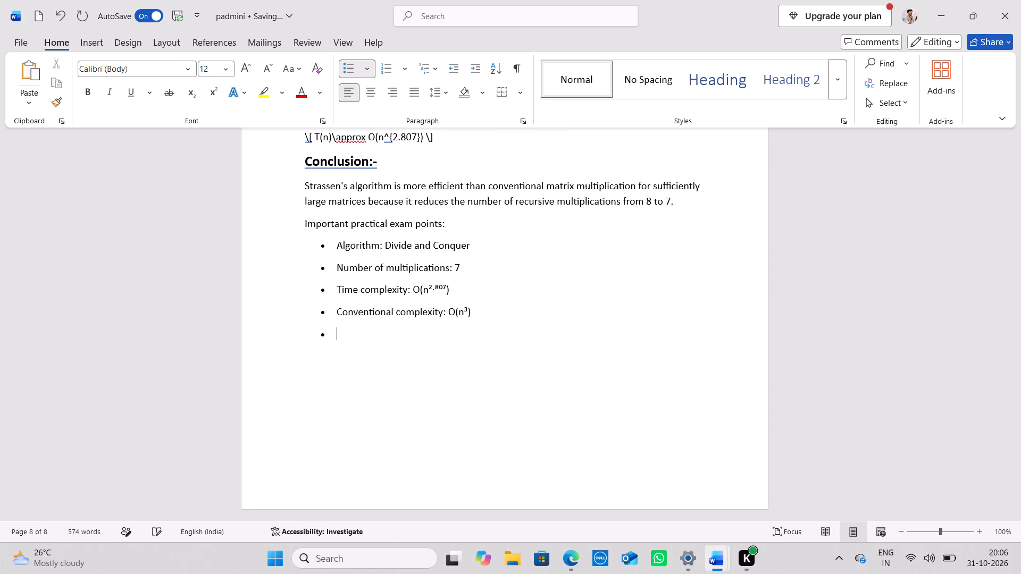
{"action": "key", "text": "BackSpace"}
{"action": "key", "text": "Return"}
{"action": "key", "text": "BackSpace"}
{"action": "key", "text": "BackSpace"}
{"action": "key", "text": "BackSpace"}
{"action": "key", "text": "Down"}
{"action": "key", "text": "Up"}
{"action": "key", "text": "Down"}
{"action": "key", "text": "Down"}
{"action": "key", "text": "Up"}
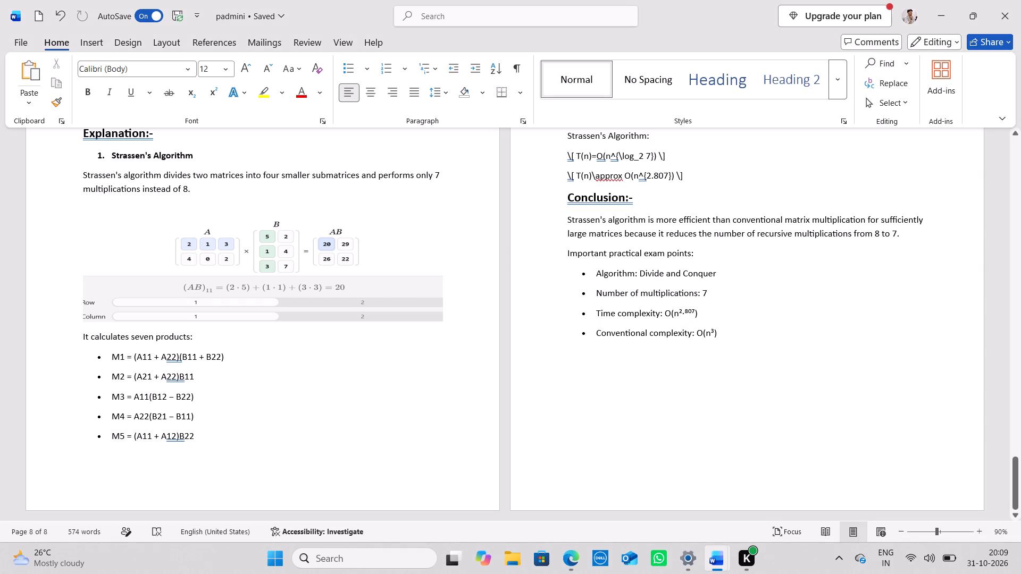
Check how the earlier Q3 and Q4 questions are numbered and formatted in the Word document.
{"action": "key", "text": "q"}
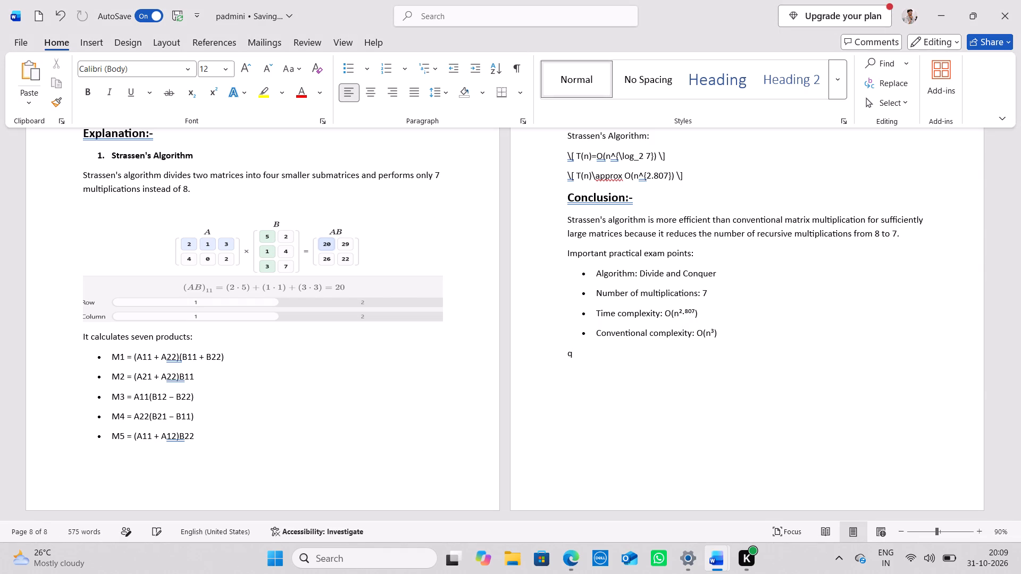
{"action": "scroll", "coordinate": [678, 316], "scroll_direction": "up", "scroll_amount": 4}
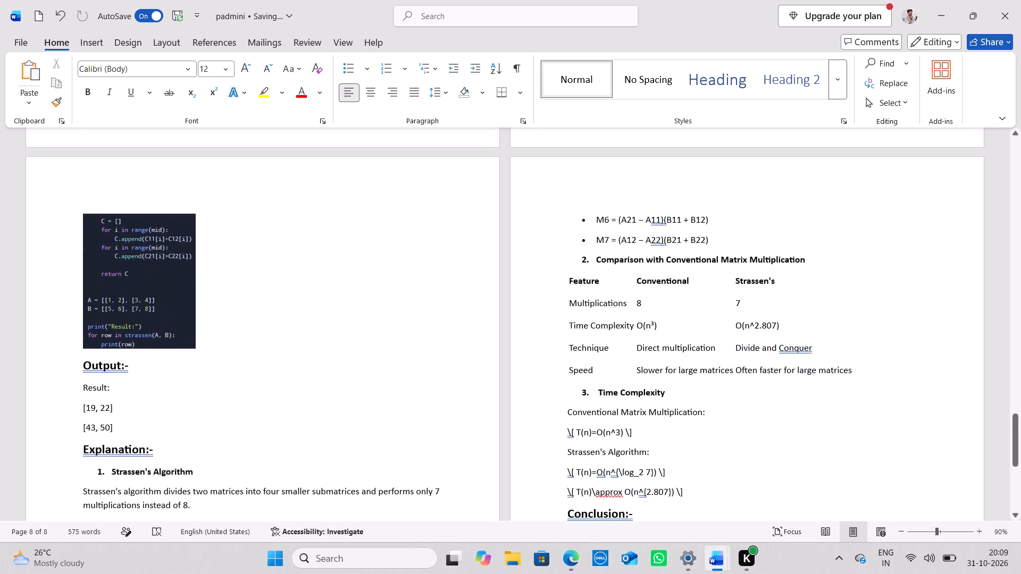
{"action": "scroll", "coordinate": [678, 316], "scroll_direction": "up", "scroll_amount": 3}
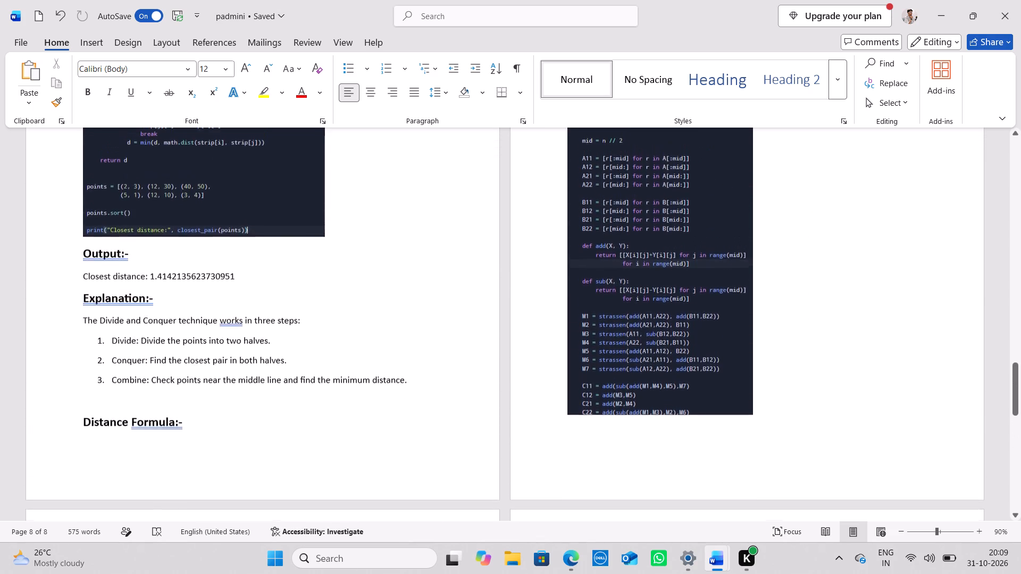
{"action": "scroll", "coordinate": [678, 316], "scroll_direction": "up", "scroll_amount": 1}
{"action": "scroll", "coordinate": [678, 316], "scroll_direction": "down", "scroll_amount": 1}
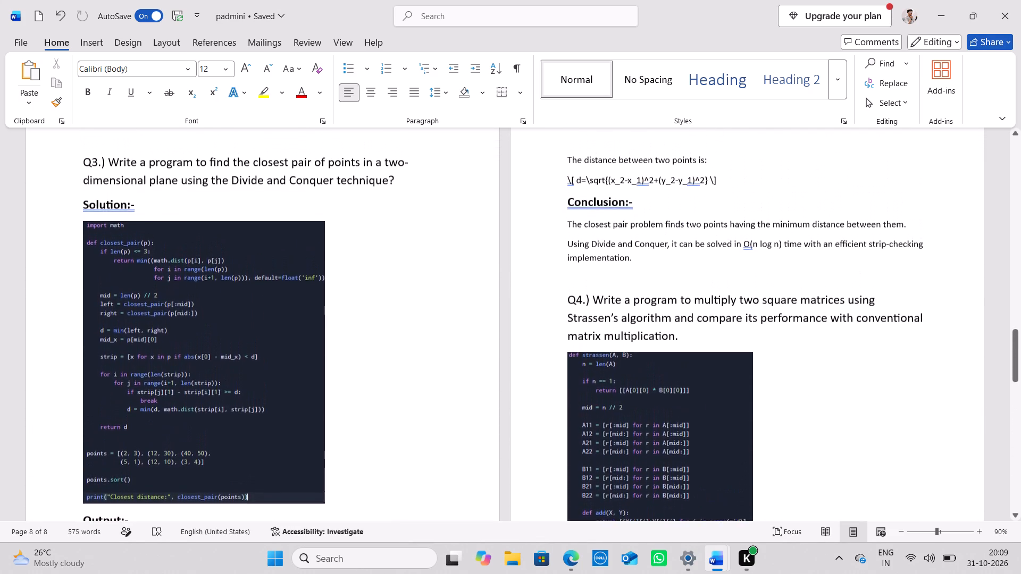
{"action": "scroll", "coordinate": [678, 316], "scroll_direction": "down", "scroll_amount": 6}
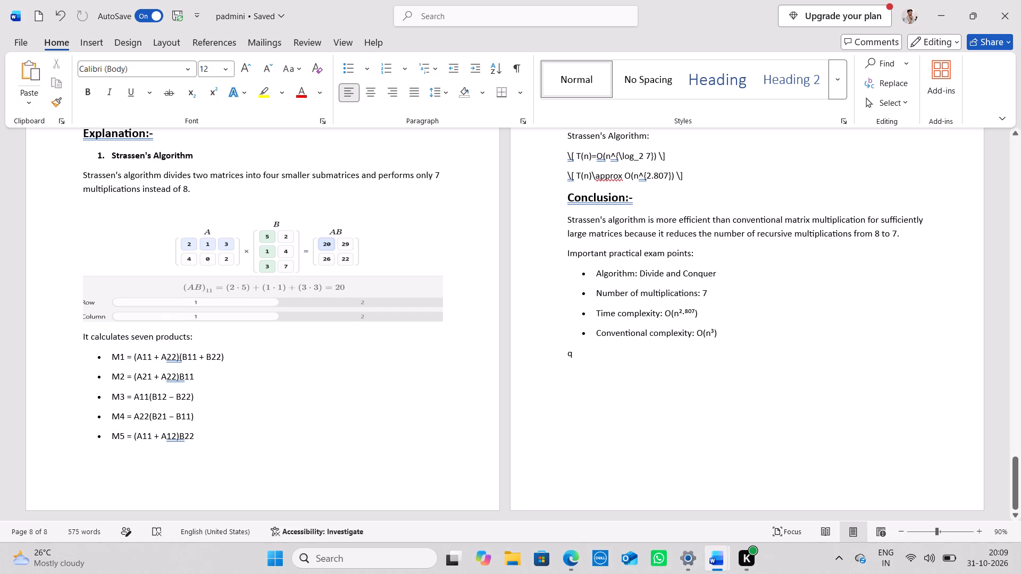
{"action": "key", "text": "BackSpace"}
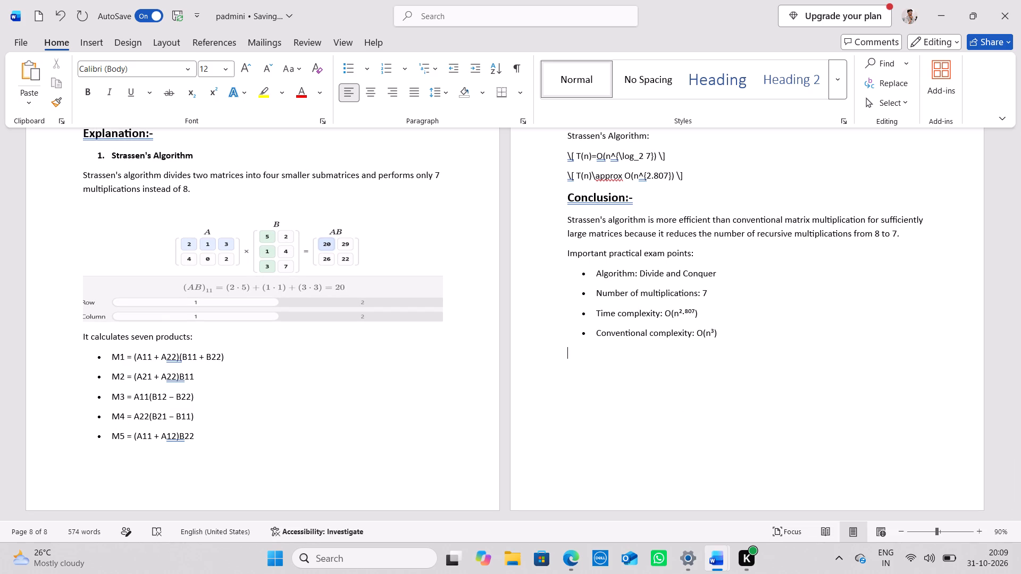
{"action": "key", "text": "q"}
{"action": "key", "text": "BackSpace"}
Paste the copied Karatsuba question below the "Conventional complexity: O(n³)" bullet and prefix it with "Q5.) ".
{"action": "key", "text": "ctrl+v"}
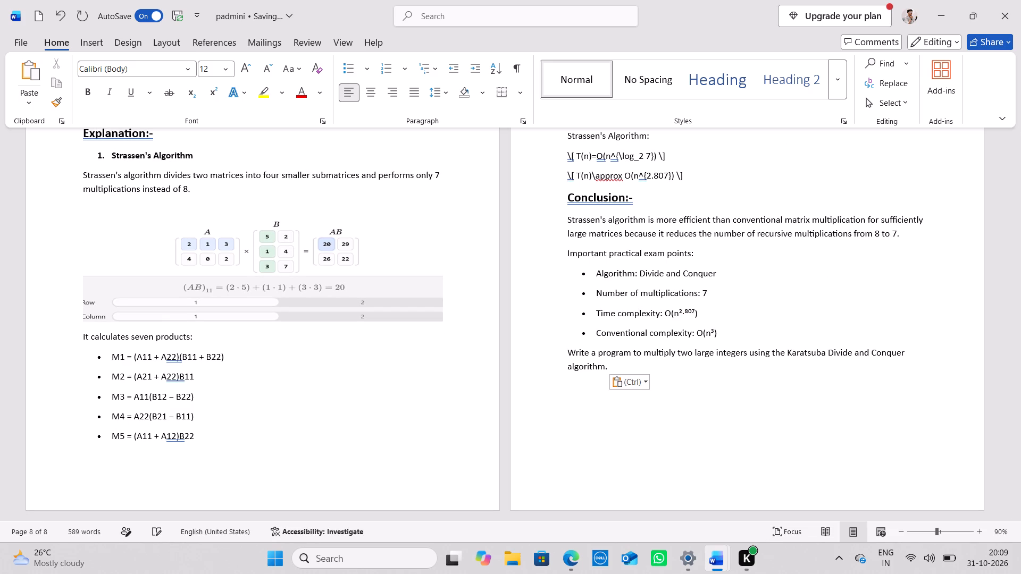
{"action": "left_click", "coordinate": [566, 352]}
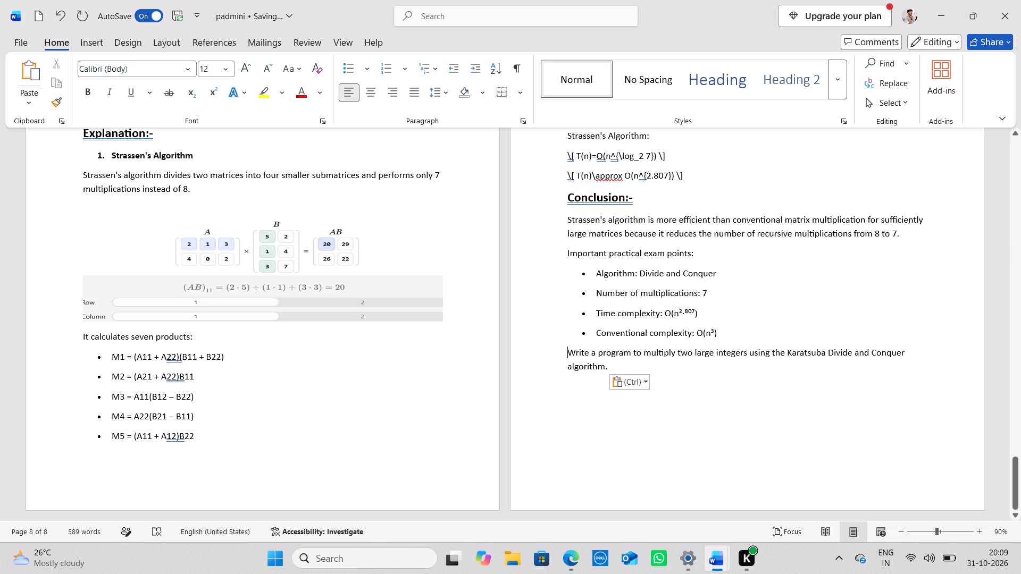
{"action": "key", "text": "q"}
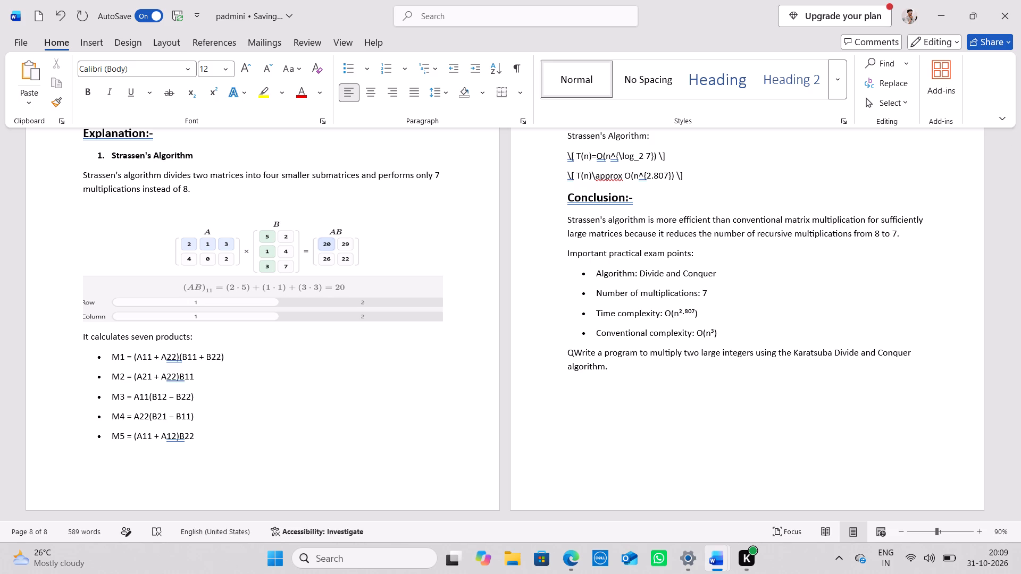
{"action": "type", "text": "5."}
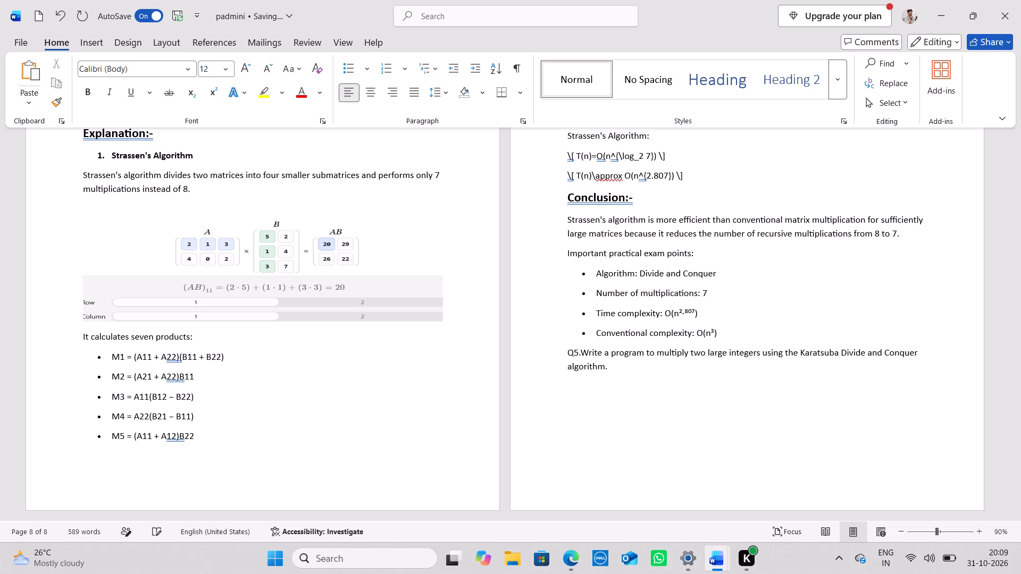
{"action": "key", "text": "shift+parenright"}
{"action": "key", "text": "space"}
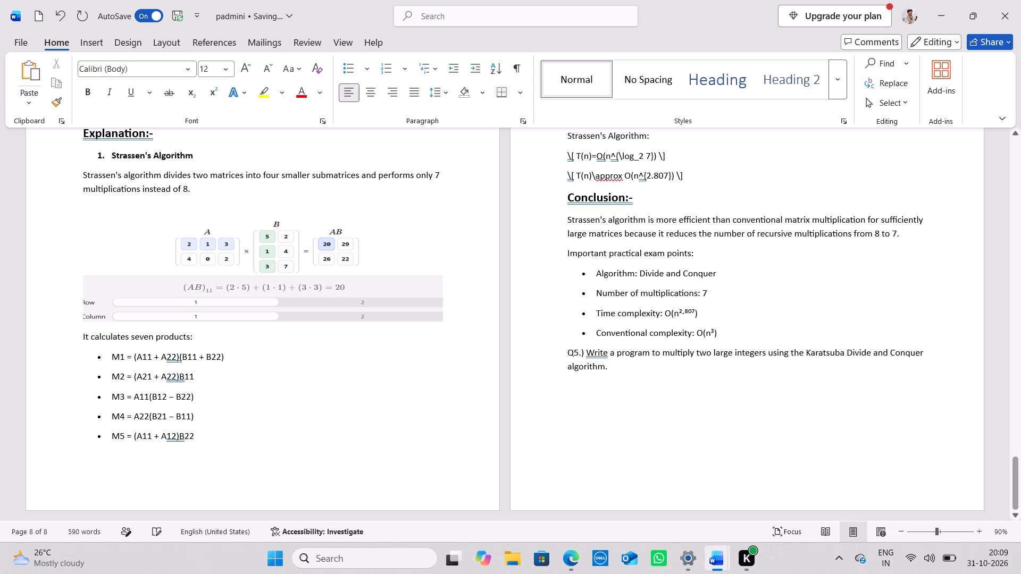
Set the font size of the whole Q5 question to 16.
{"action": "left_click_drag", "start_coordinate": [566, 351], "coordinate": [646, 388]}
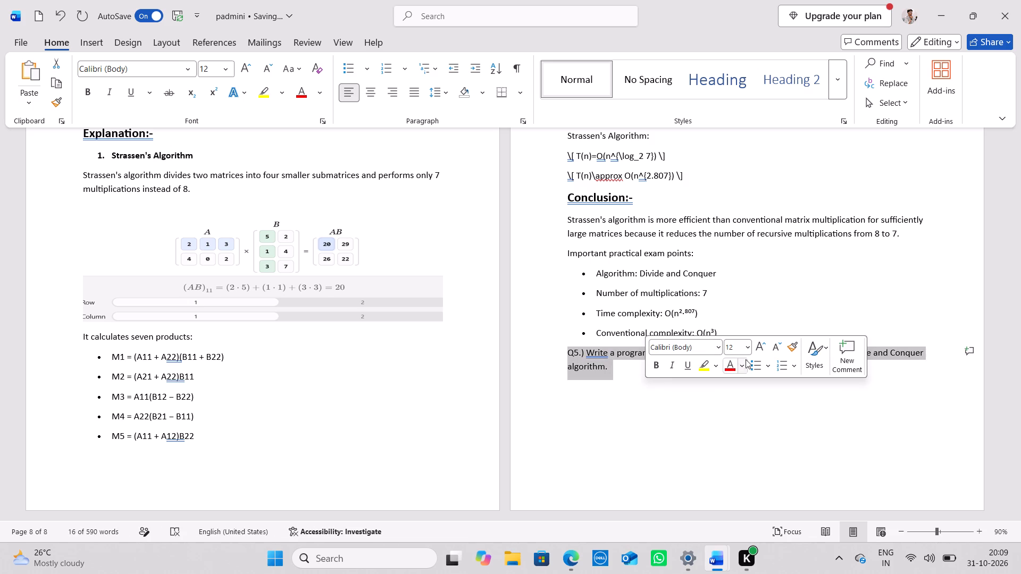
{"action": "left_click", "coordinate": [750, 352]}
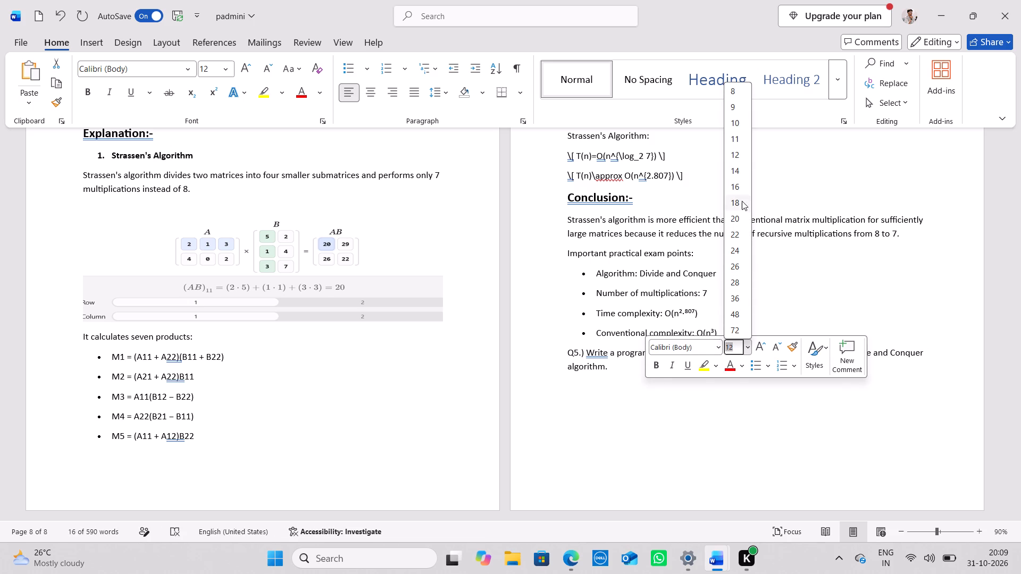
{"action": "left_click", "coordinate": [742, 188]}
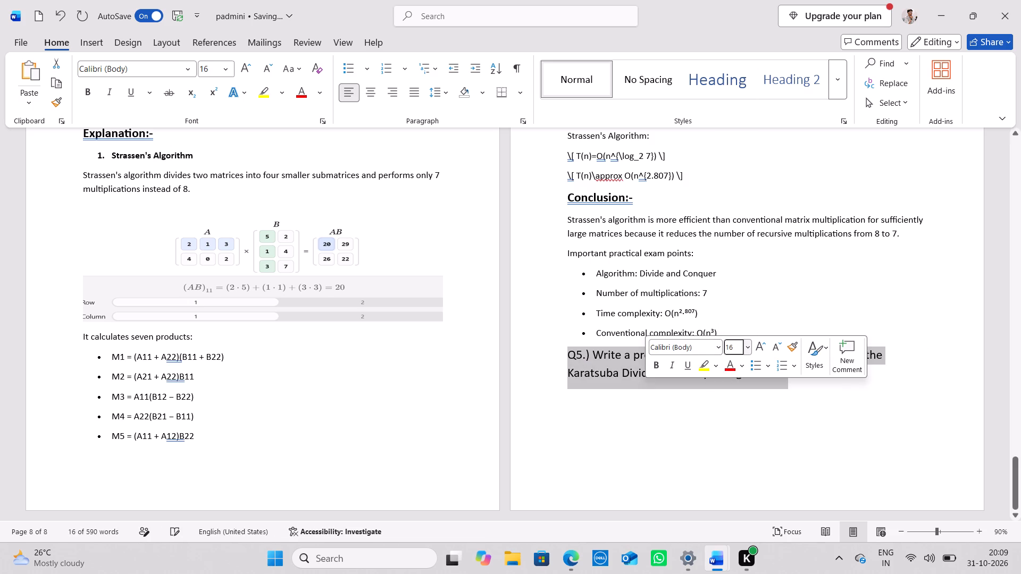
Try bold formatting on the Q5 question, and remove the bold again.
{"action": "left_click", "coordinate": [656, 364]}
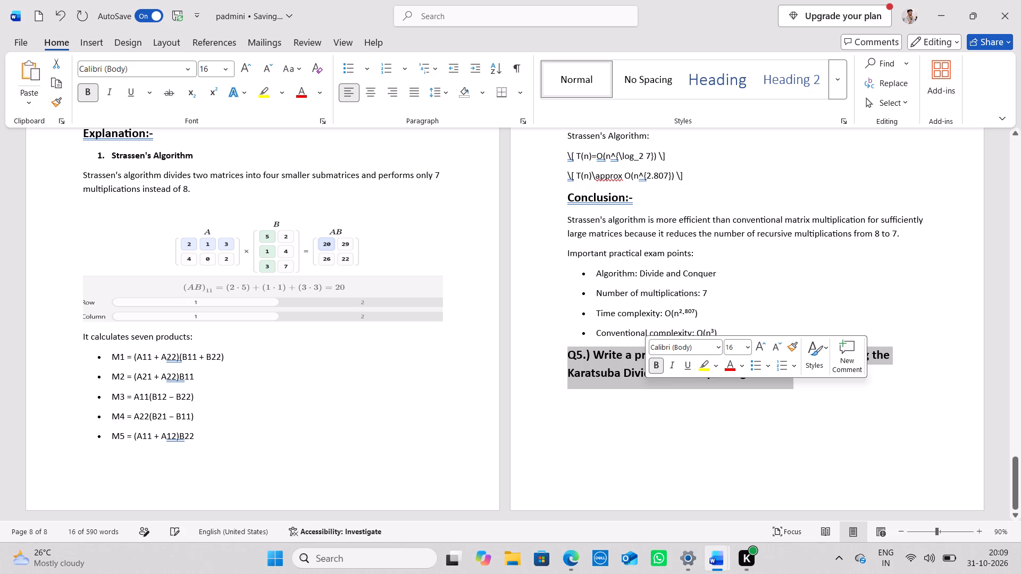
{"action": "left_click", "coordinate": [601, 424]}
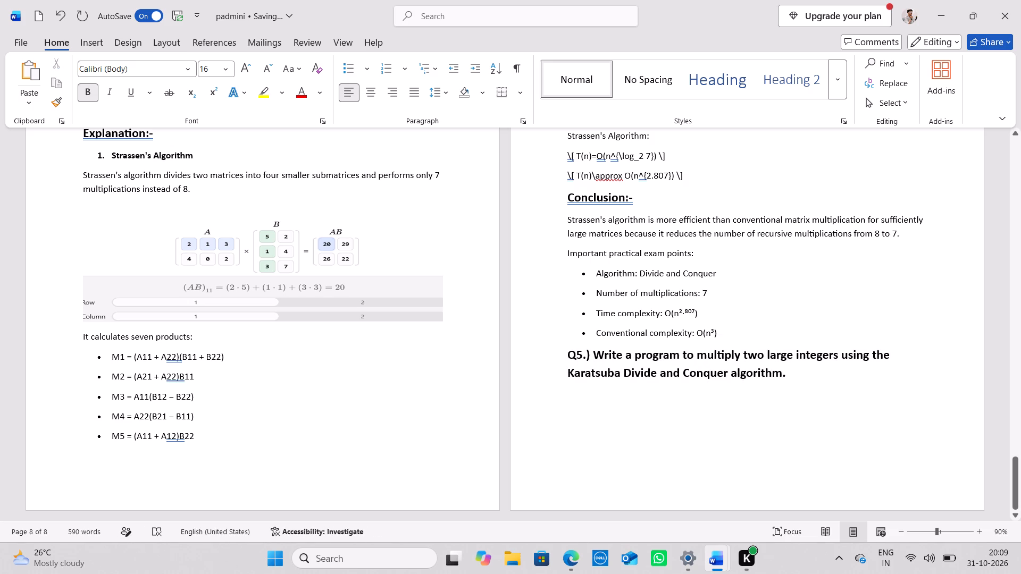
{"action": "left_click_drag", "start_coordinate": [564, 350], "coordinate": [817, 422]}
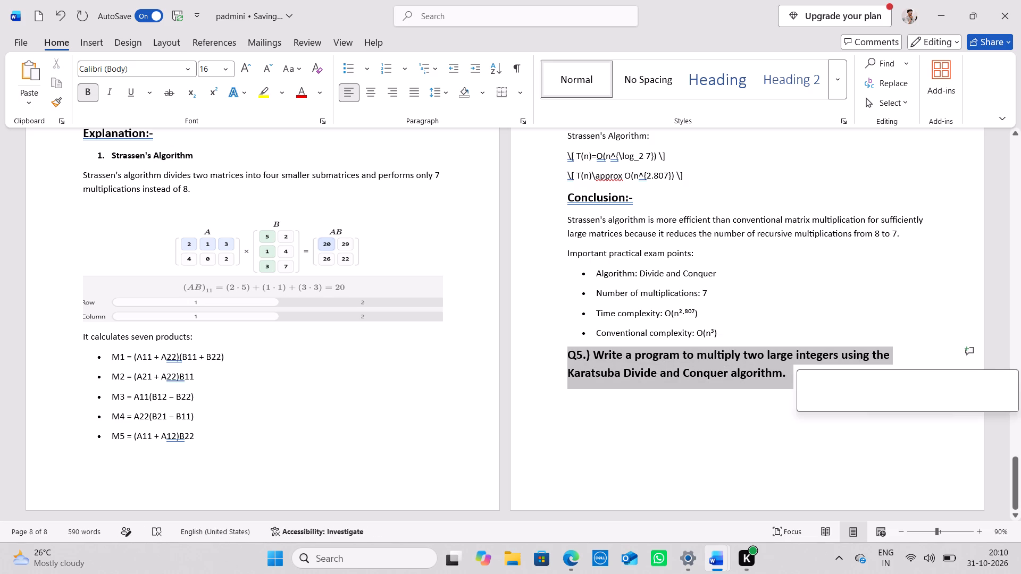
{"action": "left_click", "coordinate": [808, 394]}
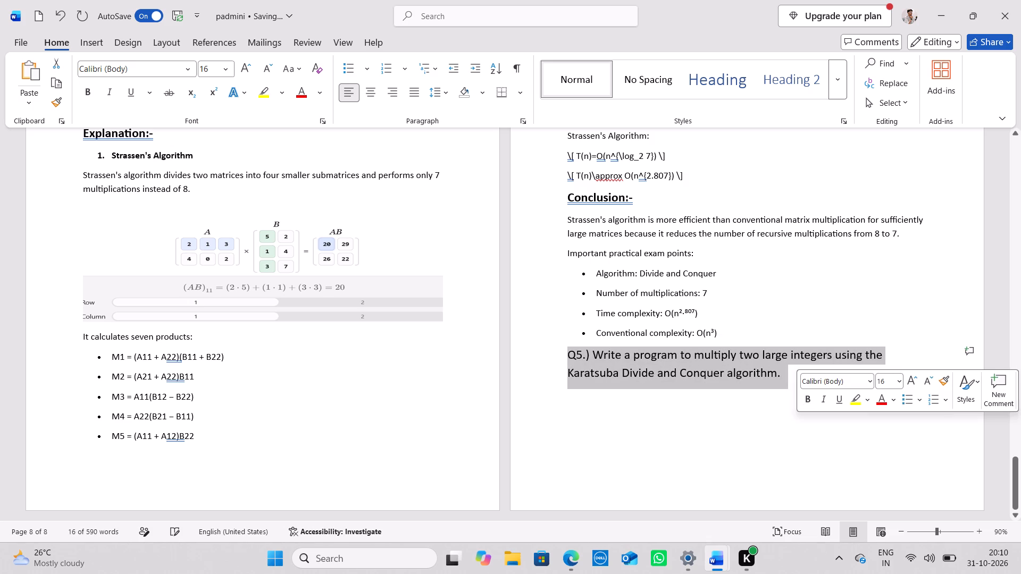
Compare the Q5 question with the earlier Q3 question and replace its final full stop with a question mark.
{"action": "left_click", "coordinate": [815, 270]}
{"action": "scroll", "coordinate": [815, 270], "scroll_direction": "up", "scroll_amount": 3}
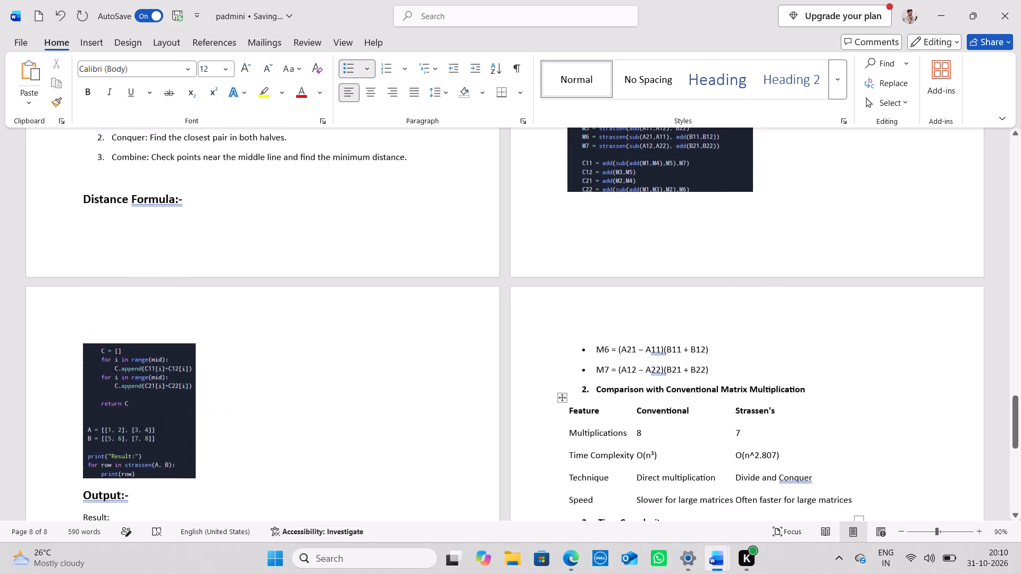
{"action": "scroll", "coordinate": [815, 270], "scroll_direction": "up", "scroll_amount": 5}
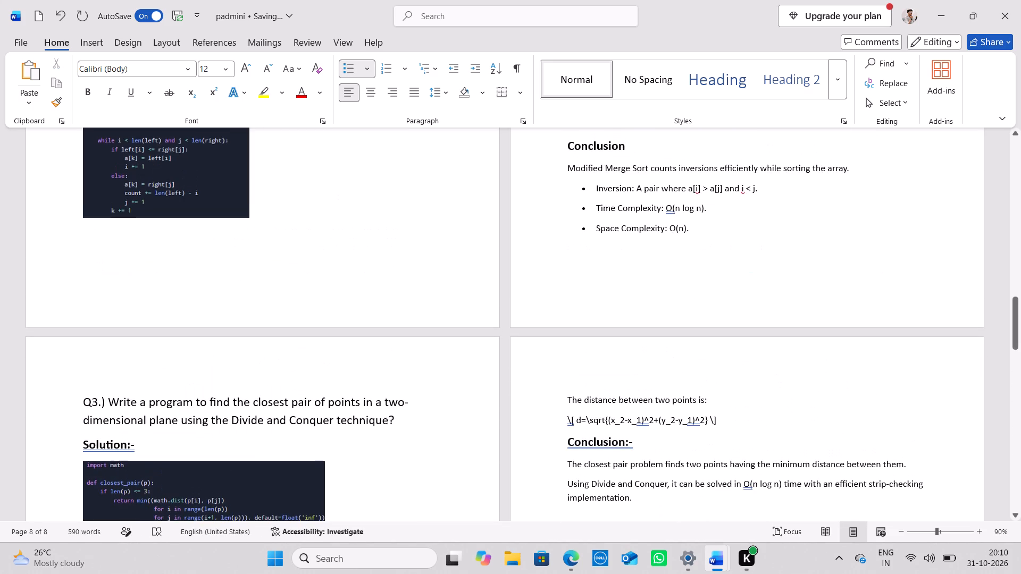
{"action": "scroll", "coordinate": [815, 270], "scroll_direction": "down", "scroll_amount": 8}
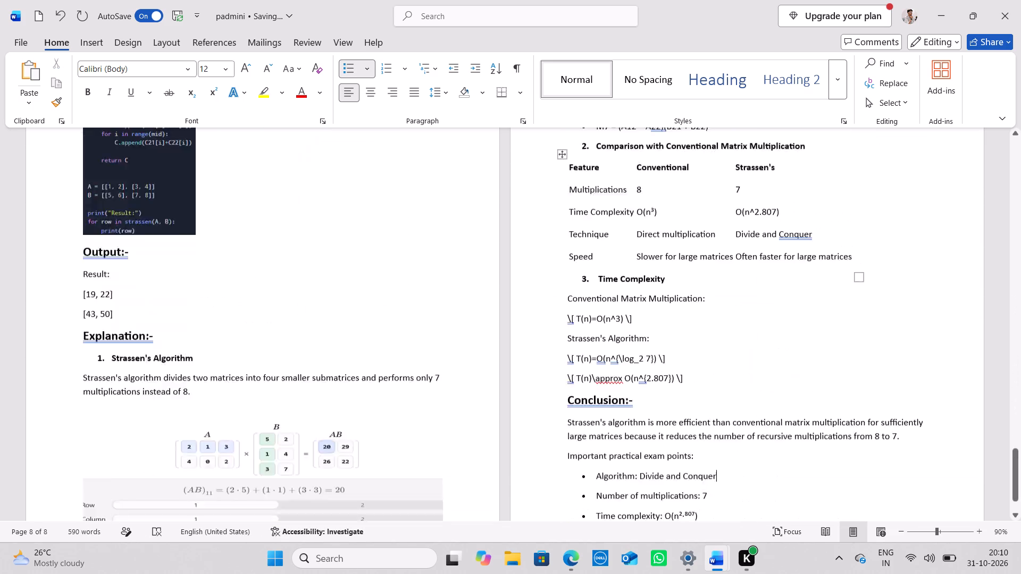
{"action": "left_click", "coordinate": [788, 430]}
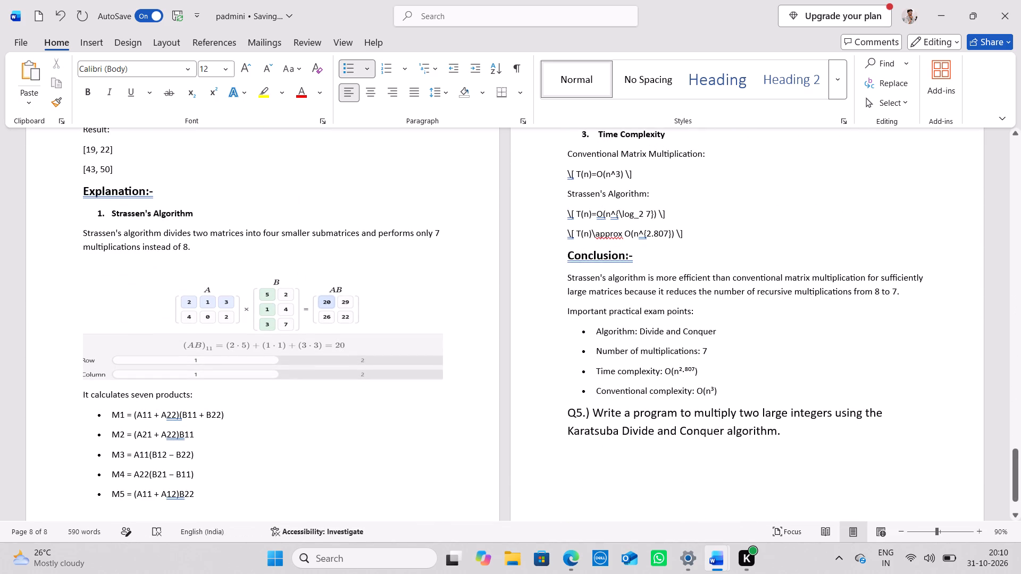
{"action": "key", "text": "BackSpace"}
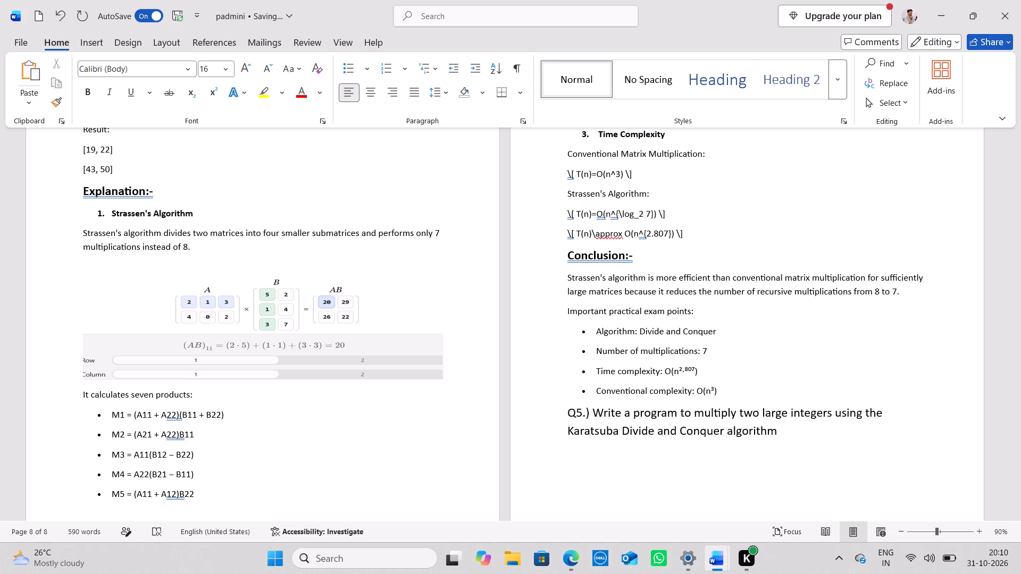
{"action": "key", "text": "slash"}
{"action": "key", "text": "BackSpace"}
{"action": "key", "text": "shift+question"}
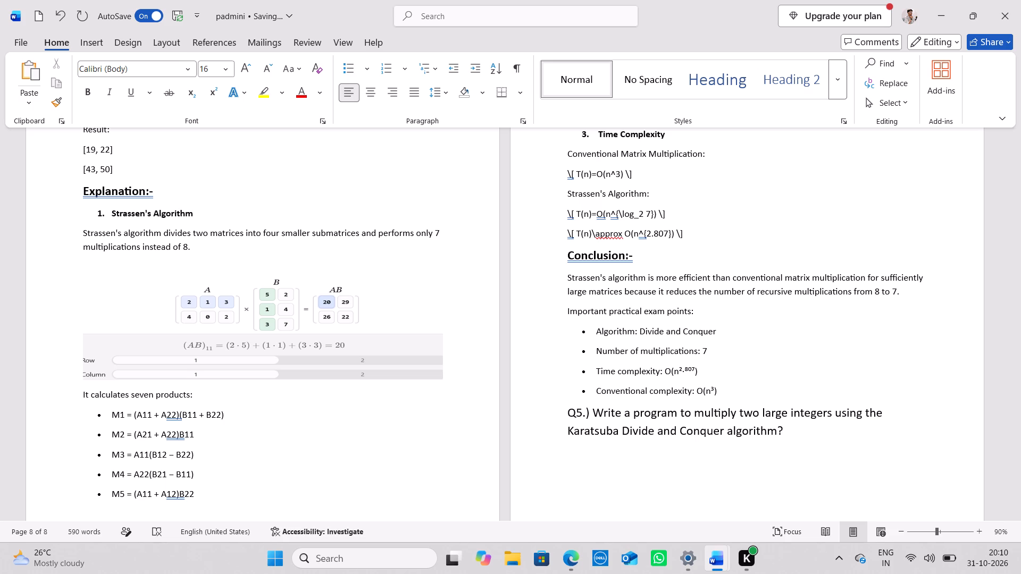
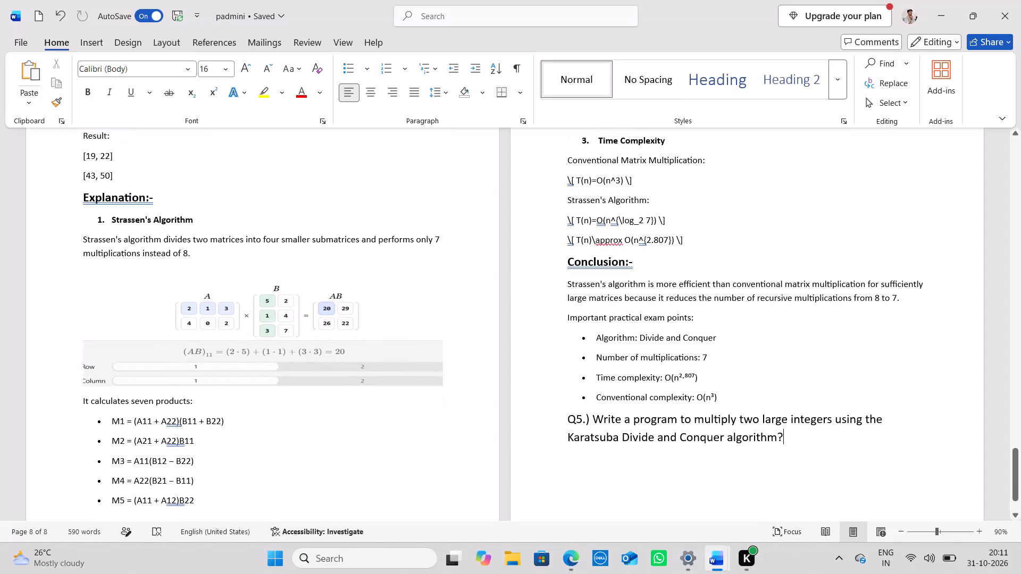
Start a new line below the Q5 Karatsuba question.
{"action": "key", "text": "Return"}
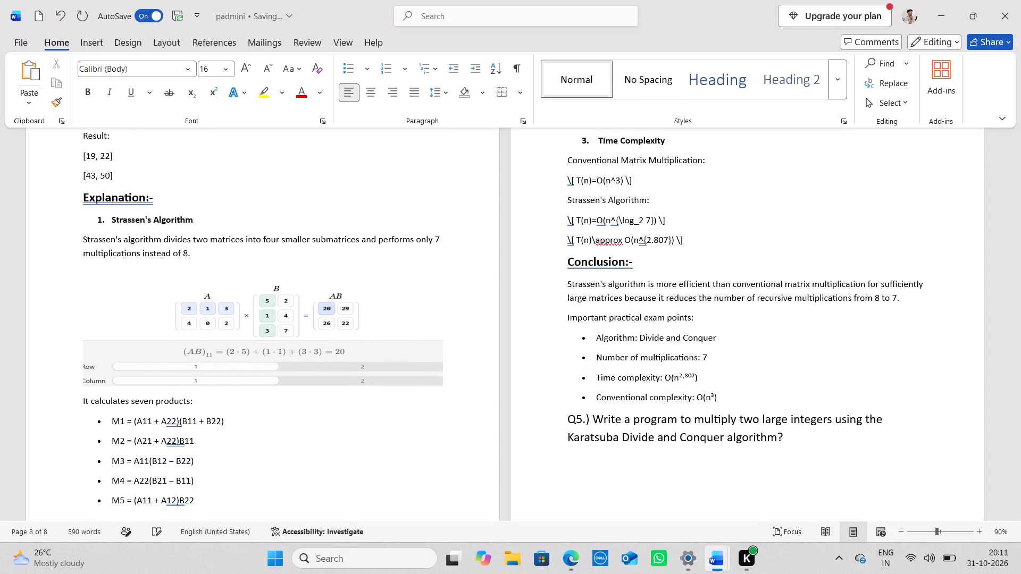
Add a "Solution:-" line between the Q4 Strassen question and its code image.
{"action": "scroll", "coordinate": [796, 419], "scroll_direction": "down", "scroll_amount": 1}
{"action": "scroll", "coordinate": [796, 419], "scroll_direction": "up", "scroll_amount": 1, "text": "ctrl"}
{"action": "scroll", "coordinate": [796, 419], "scroll_direction": "down", "scroll_amount": 1, "text": "ctrl"}
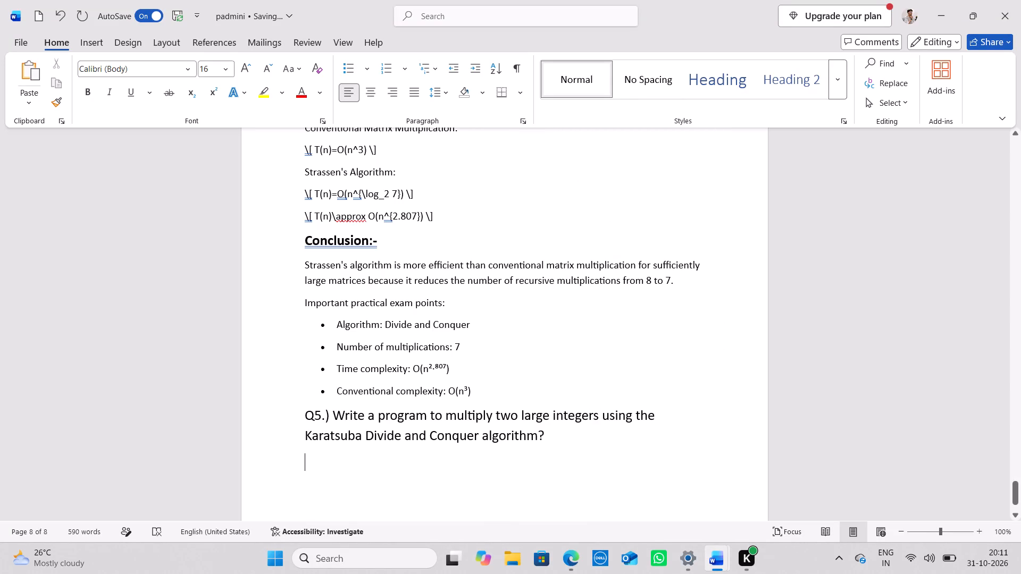
{"action": "scroll", "coordinate": [682, 300], "scroll_direction": "up", "scroll_amount": 7}
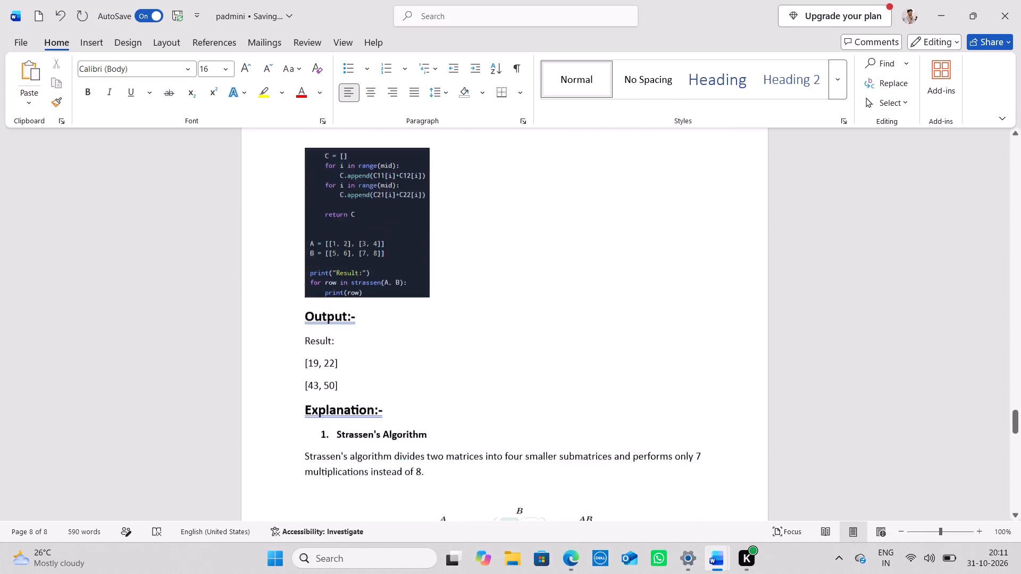
{"action": "scroll", "coordinate": [682, 300], "scroll_direction": "up", "scroll_amount": 5}
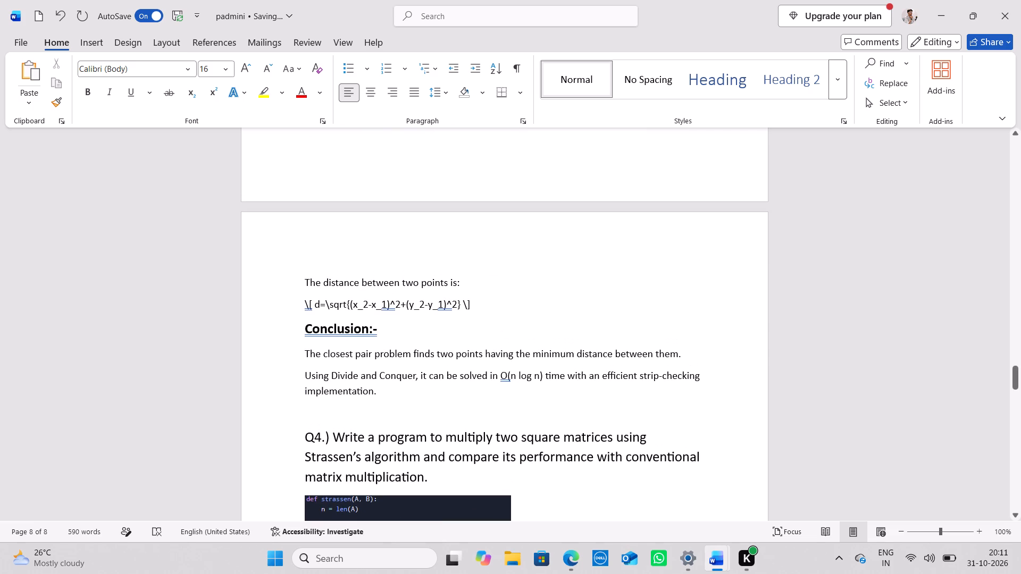
{"action": "scroll", "coordinate": [682, 300], "scroll_direction": "down", "scroll_amount": 2}
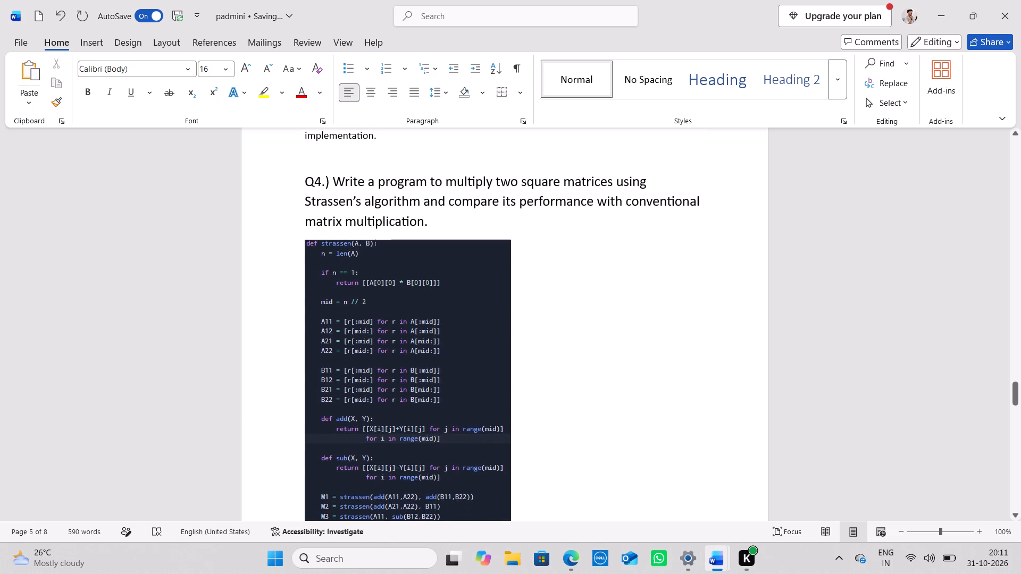
{"action": "left_click", "coordinate": [431, 224]}
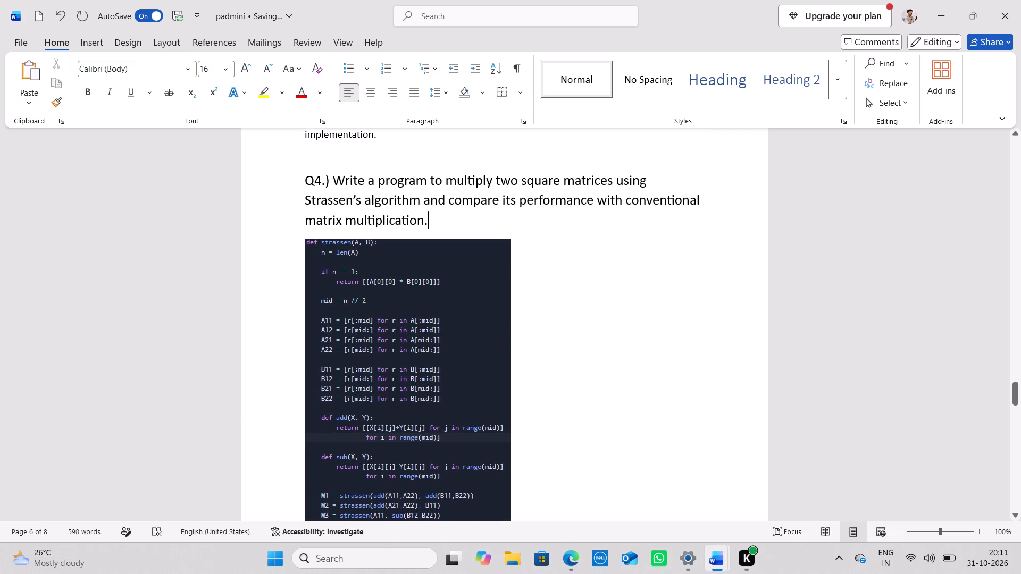
{"action": "key", "text": "Return"}
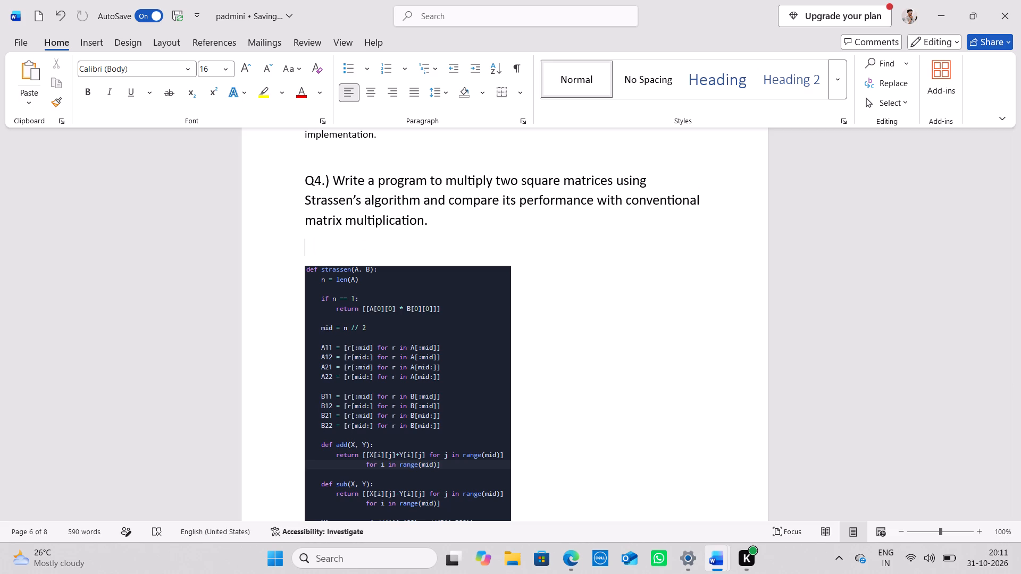
{"action": "type", "text": "solution"}
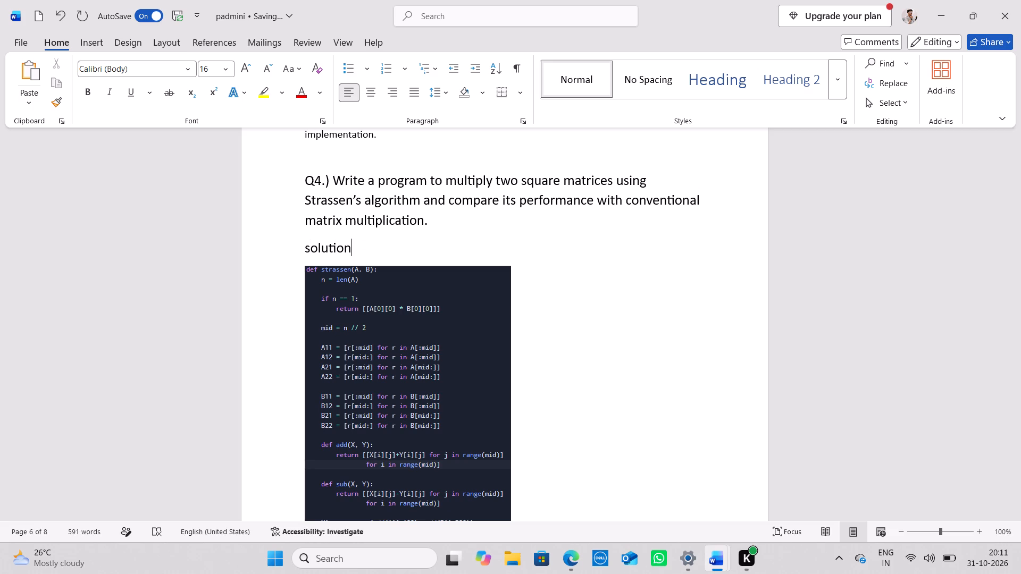
{"action": "key", "text": "shift+colon"}
{"action": "key", "text": "shift+underscore"}
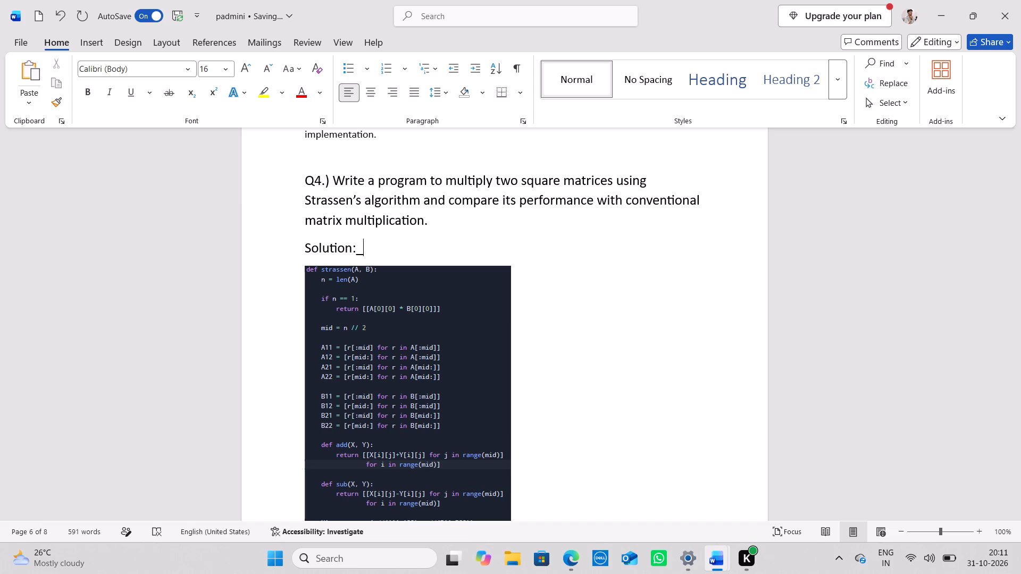
{"action": "key", "text": "BackSpace"}
{"action": "key", "text": "minus"}
Make the "Solution:-" heading under the Q4 question bold.
{"action": "left_click_drag", "start_coordinate": [370, 247], "coordinate": [321, 249]}
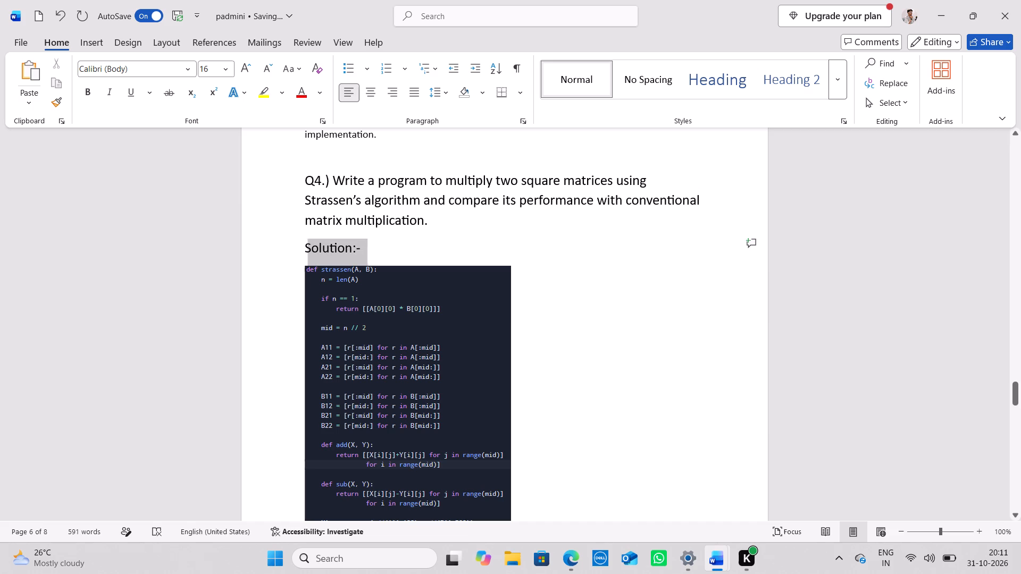
{"action": "left_click_drag", "start_coordinate": [321, 249], "coordinate": [305, 249]}
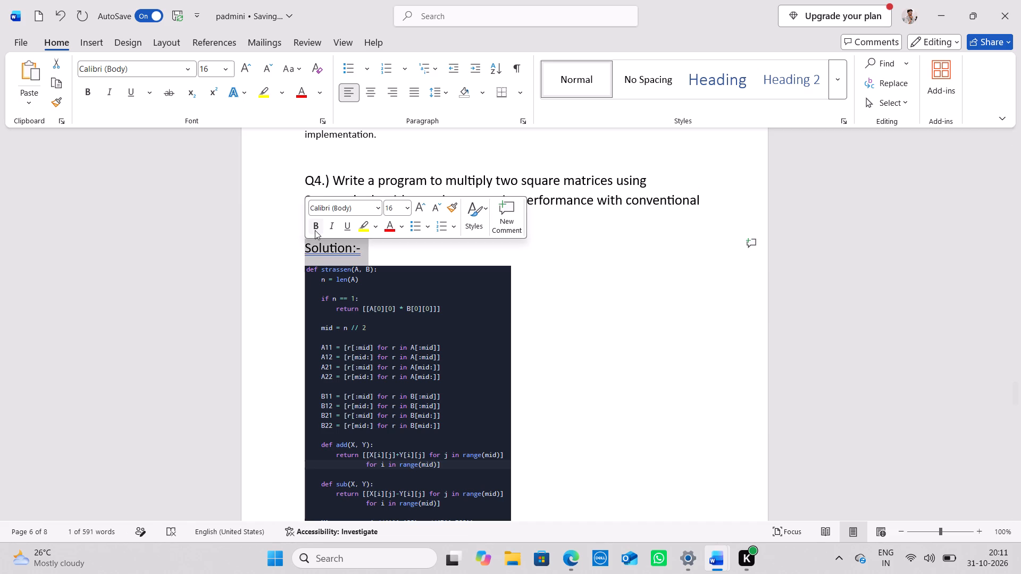
{"action": "left_click", "coordinate": [315, 230]}
{"action": "left_click", "coordinate": [399, 248]}
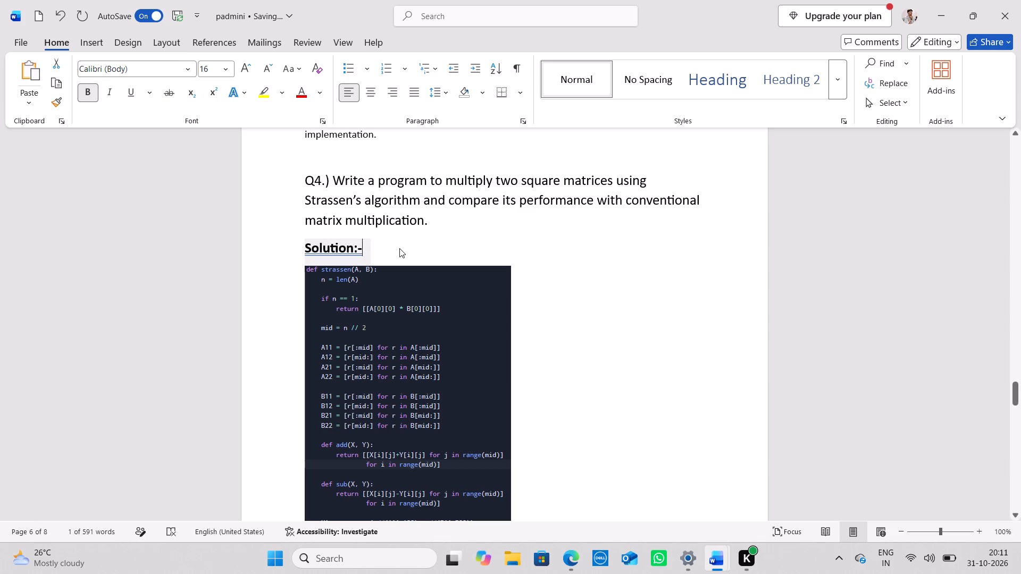
Review the headings and layout of the Q3 and Q4 answers, down to the Q5 question.
{"action": "scroll", "coordinate": [506, 247], "scroll_direction": "down", "scroll_amount": 8}
{"action": "scroll", "coordinate": [506, 247], "scroll_direction": "up", "scroll_amount": 6}
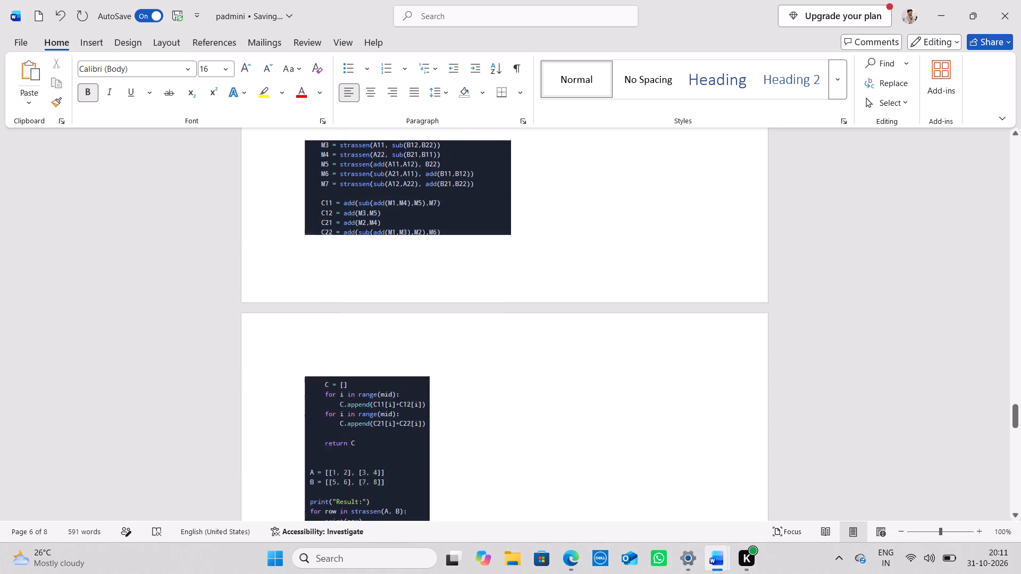
{"action": "scroll", "coordinate": [506, 247], "scroll_direction": "up", "scroll_amount": 4}
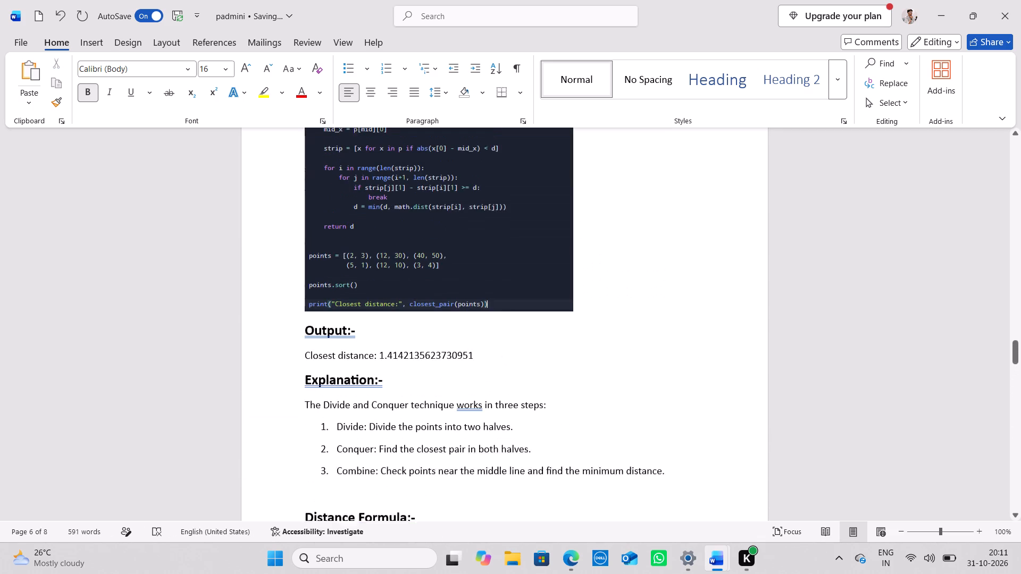
{"action": "scroll", "coordinate": [506, 247], "scroll_direction": "up", "scroll_amount": 2}
{"action": "scroll", "coordinate": [506, 247], "scroll_direction": "down", "scroll_amount": 2}
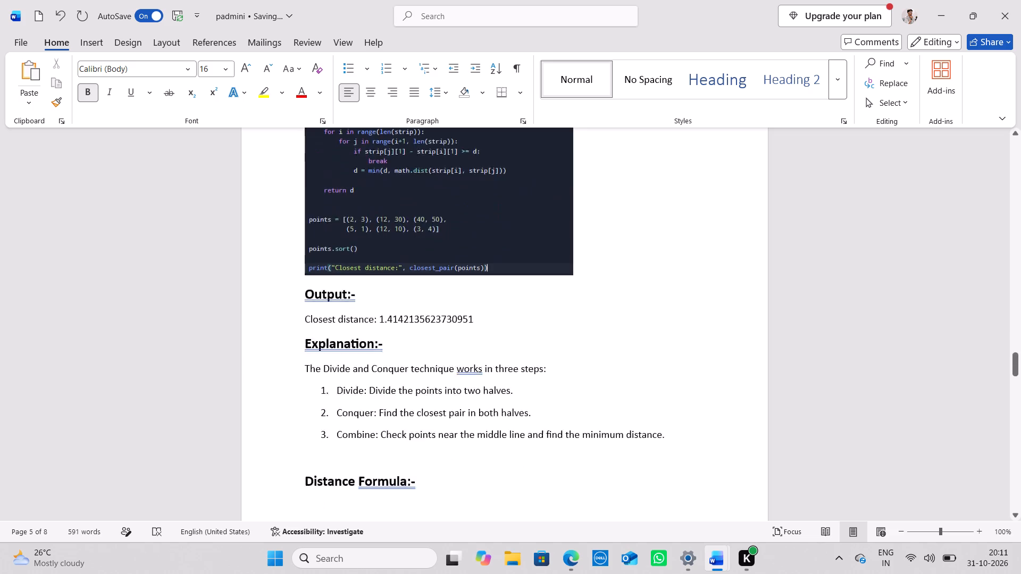
{"action": "scroll", "coordinate": [506, 247], "scroll_direction": "down", "scroll_amount": 3}
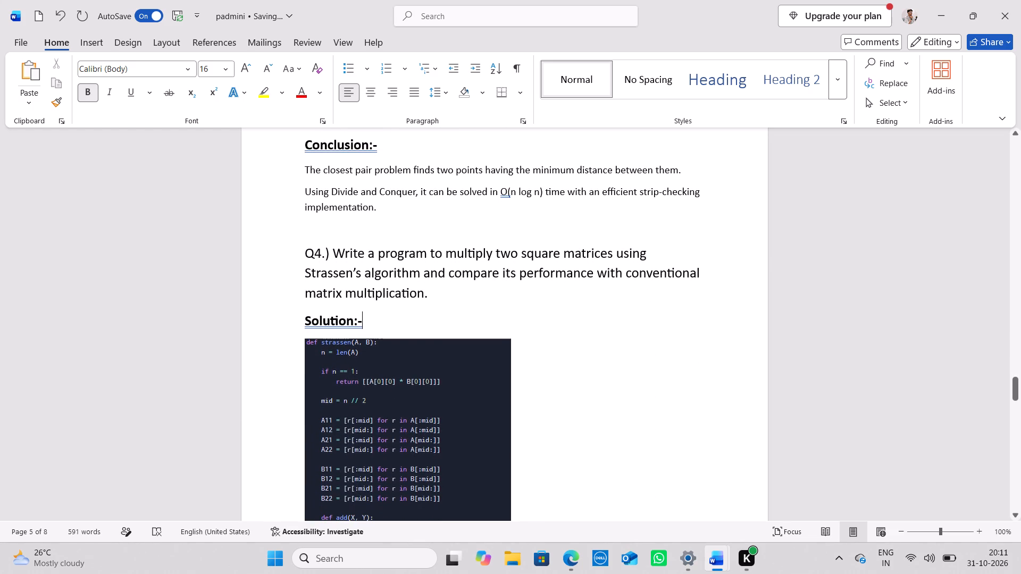
{"action": "scroll", "coordinate": [506, 247], "scroll_direction": "down", "scroll_amount": 1}
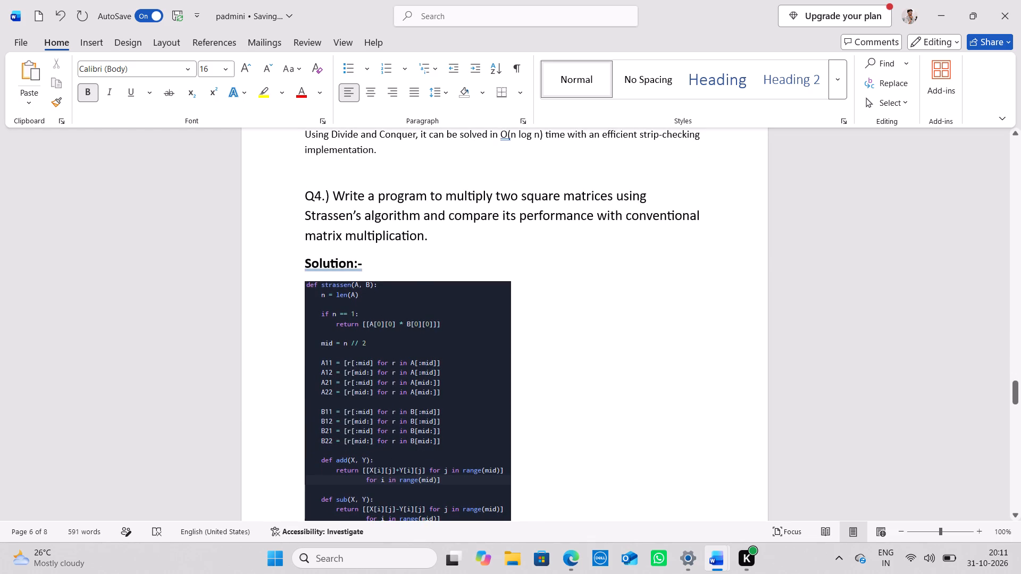
{"action": "scroll", "coordinate": [506, 247], "scroll_direction": "down", "scroll_amount": 4}
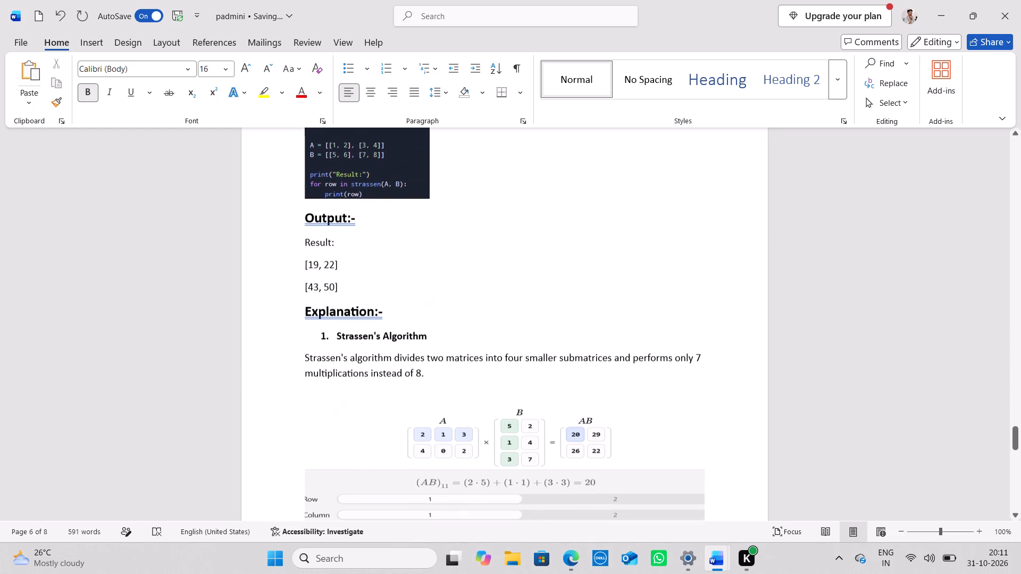
{"action": "scroll", "coordinate": [506, 247], "scroll_direction": "right", "scroll_amount": 1}
{"action": "scroll", "coordinate": [506, 247], "scroll_direction": "down", "scroll_amount": 2}
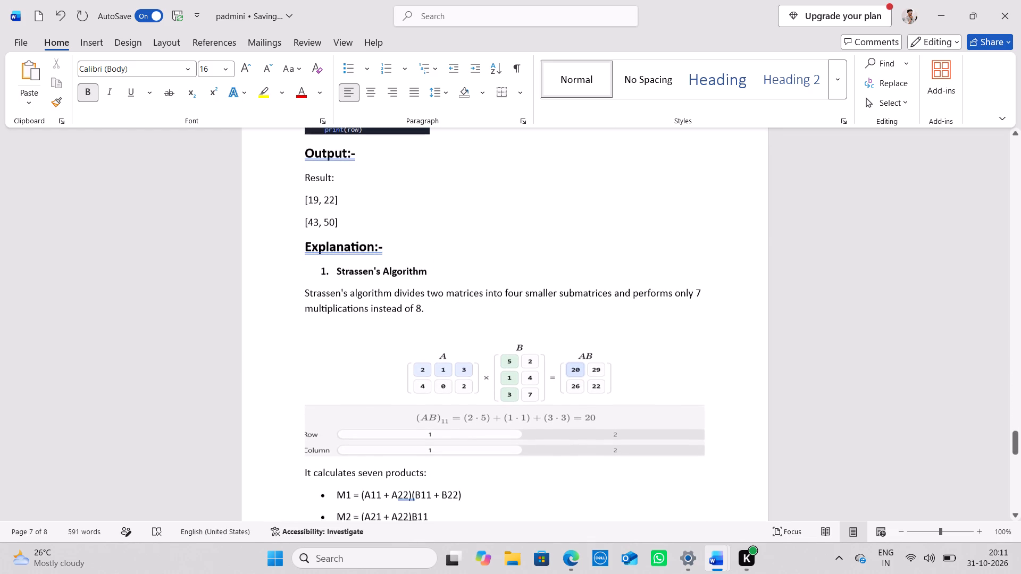
{"action": "scroll", "coordinate": [506, 247], "scroll_direction": "down", "scroll_amount": 4}
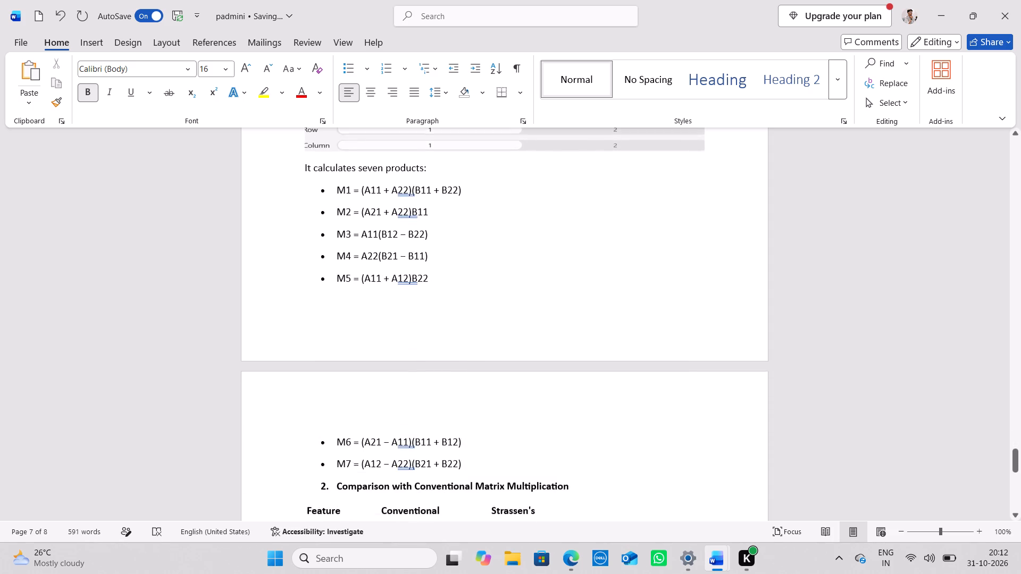
{"action": "scroll", "coordinate": [506, 247], "scroll_direction": "down", "scroll_amount": 4}
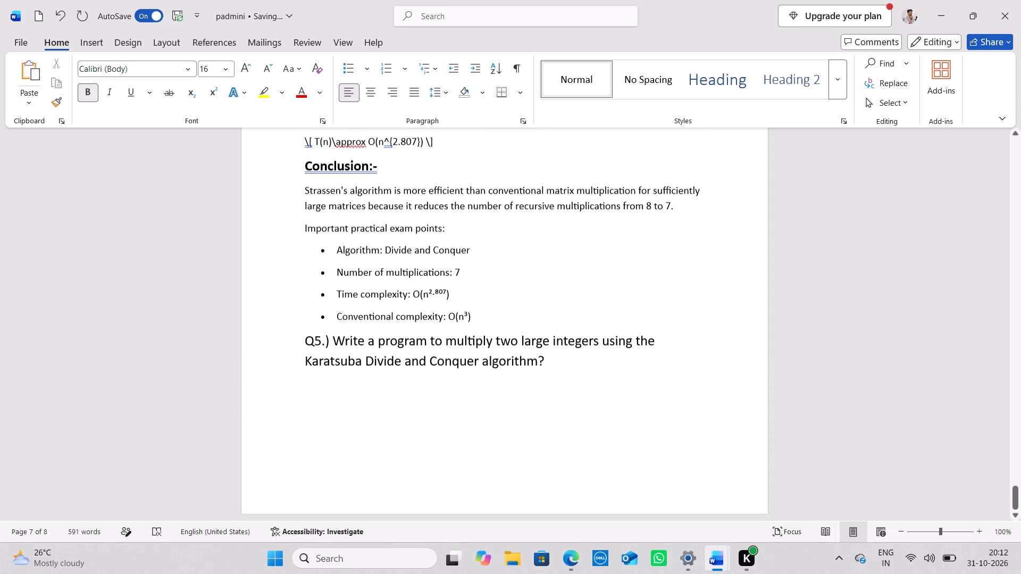
{"action": "scroll", "coordinate": [506, 247], "scroll_direction": "down", "scroll_amount": 2}
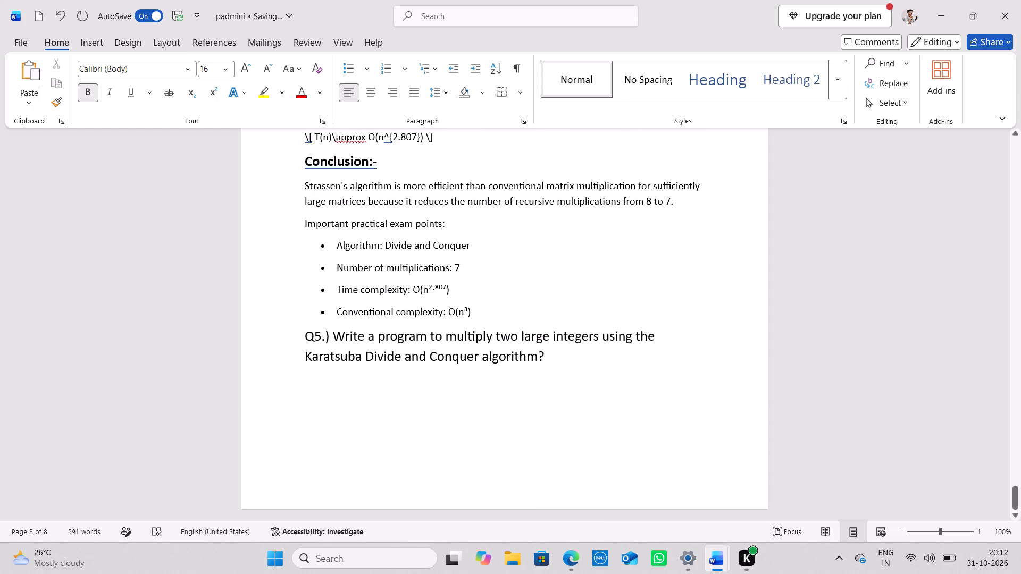
Add a "Solution:-" line directly below the Q5 Karatsuba question.
{"action": "left_click", "coordinate": [551, 357]}
{"action": "key", "text": "Return"}
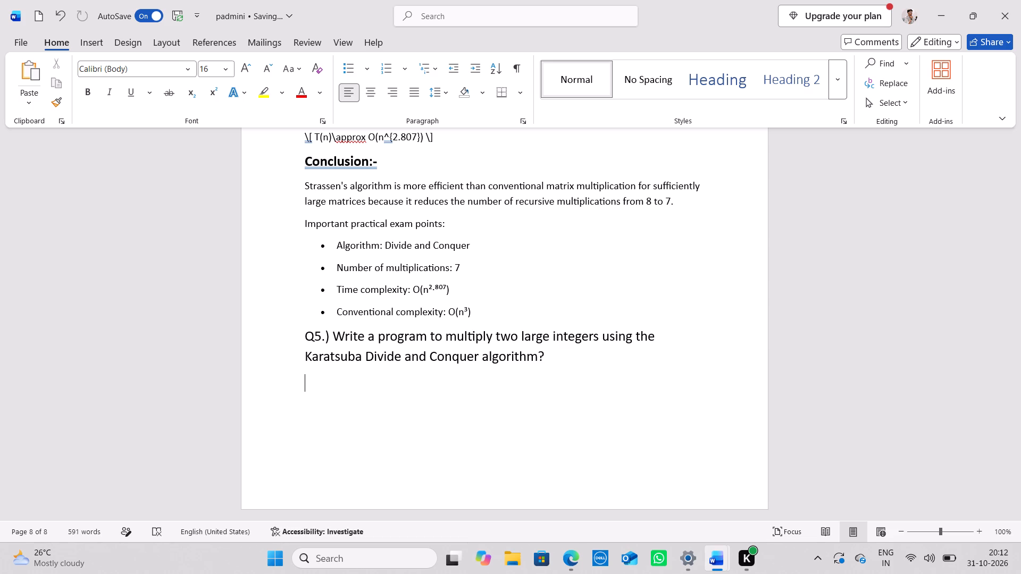
{"action": "type", "text": "sol"}
{"action": "type", "text": "ution"}
{"action": "key", "text": "shift+colon"}
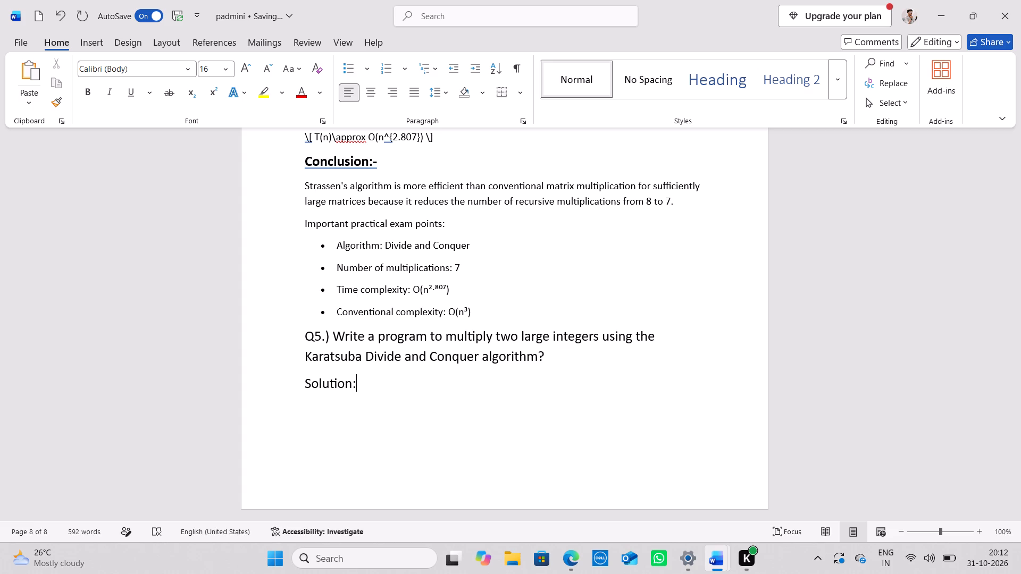
{"action": "key", "text": "minus"}
Make the "Solution:-" heading under Q5 bold and start a new line below it.
{"action": "left_click_drag", "start_coordinate": [549, 357], "coordinate": [329, 376]}
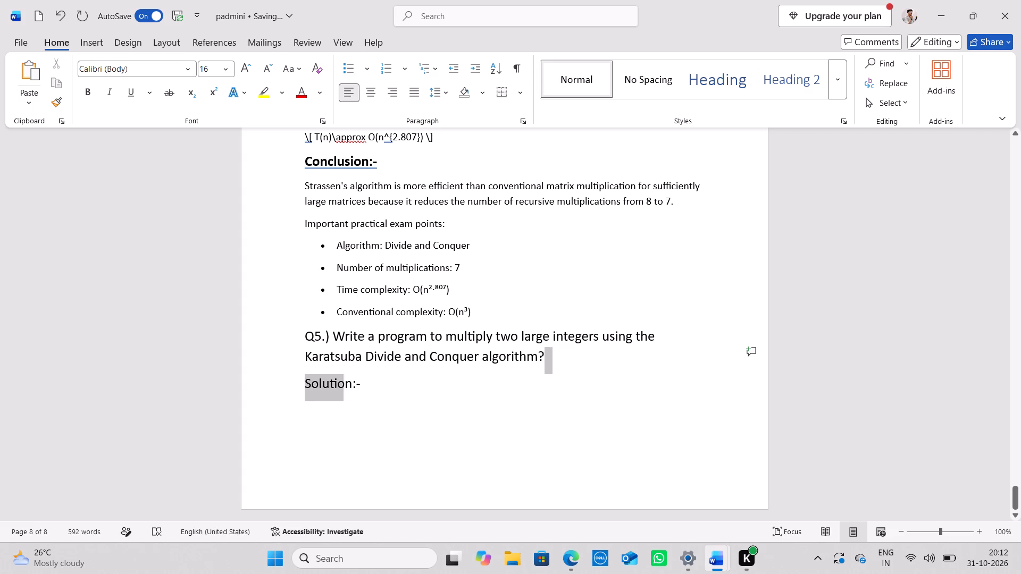
{"action": "left_click_drag", "start_coordinate": [329, 376], "coordinate": [327, 376]}
{"action": "left_click", "coordinate": [358, 386]}
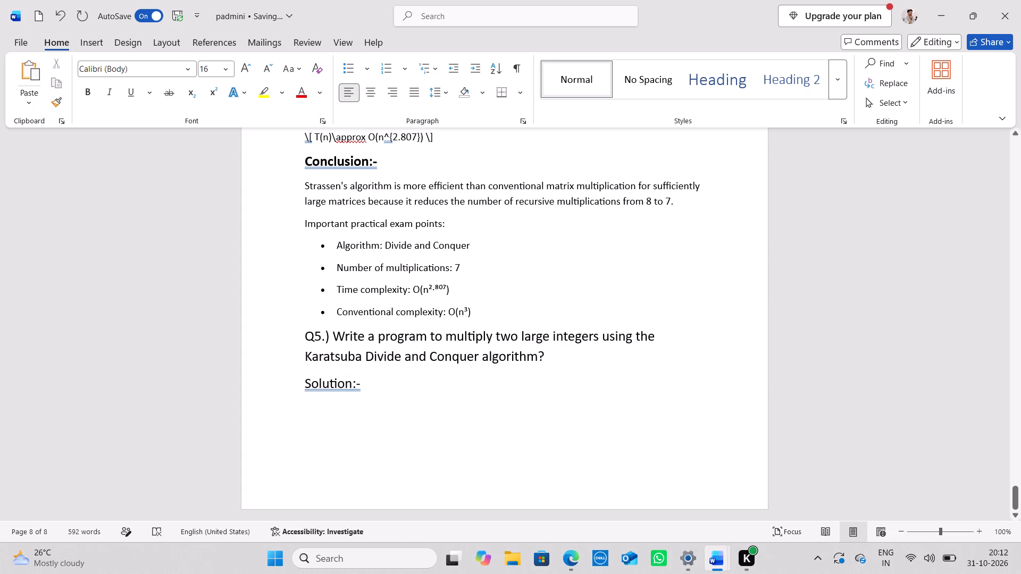
{"action": "left_click_drag", "start_coordinate": [364, 385], "coordinate": [293, 382]}
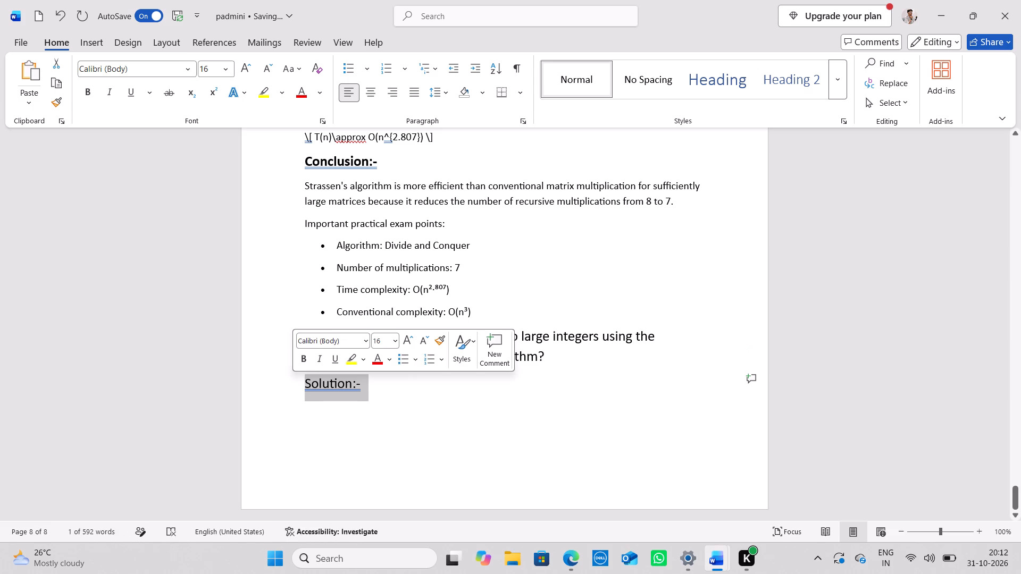
{"action": "left_click", "coordinate": [307, 364]}
{"action": "left_click", "coordinate": [383, 393]}
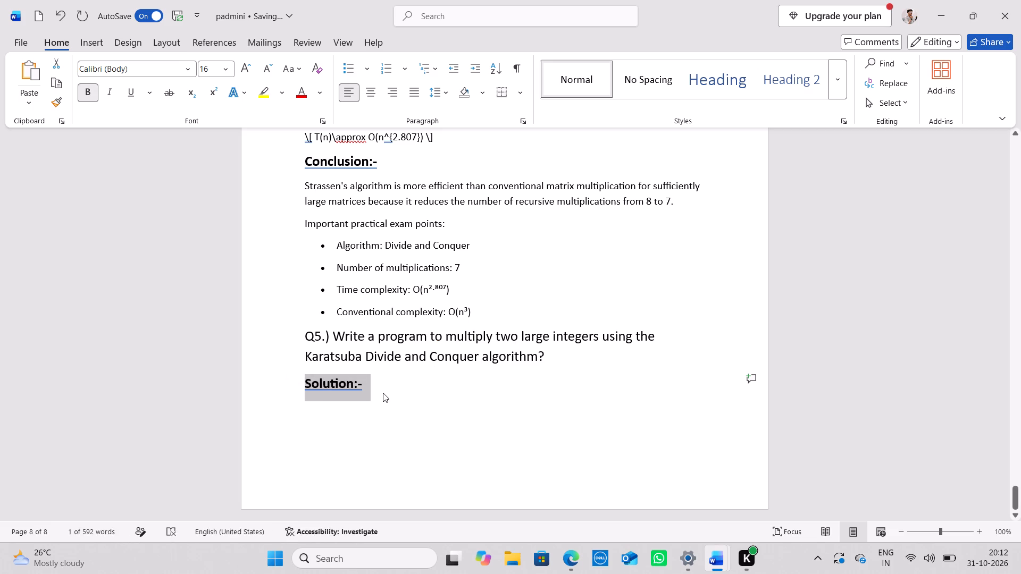
{"action": "key", "text": "Return"}
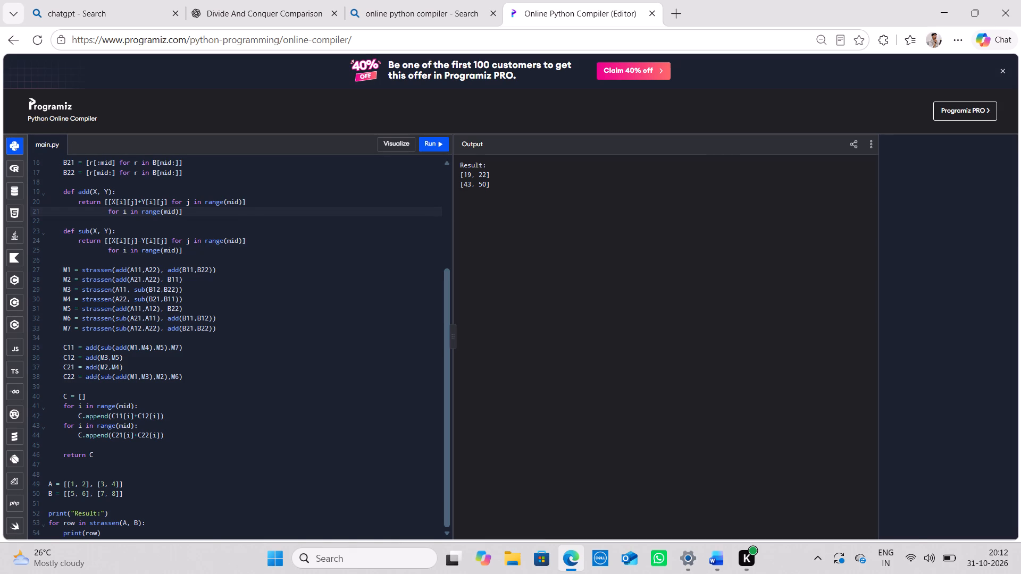
Replace all the Strassen code in the Programiz online Python compiler with the copied Karatsuba program and run it.
{"action": "scroll", "coordinate": [82, 161], "scroll_direction": "up", "scroll_amount": 8}
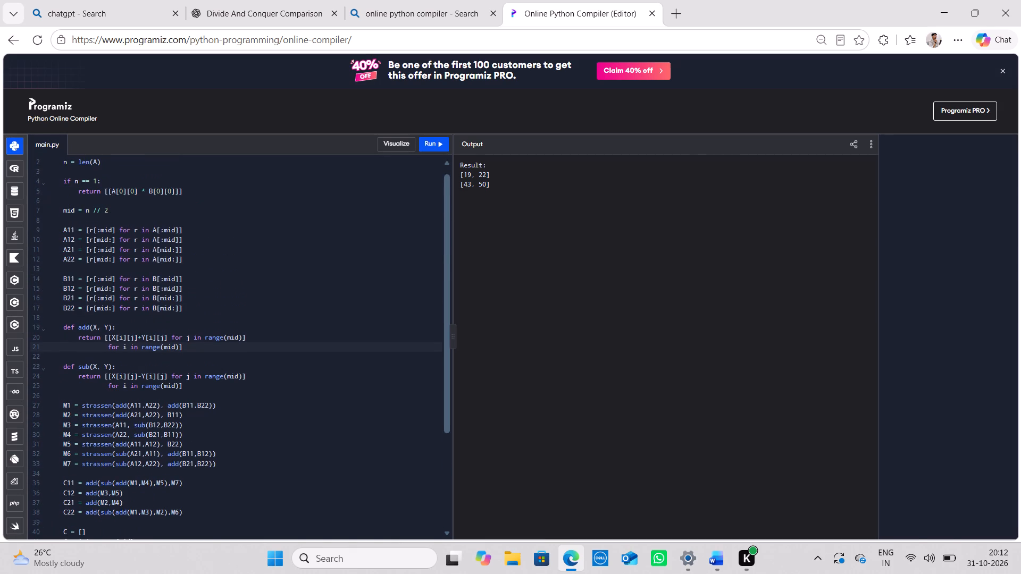
{"action": "left_click_drag", "start_coordinate": [50, 158], "coordinate": [63, 470]}
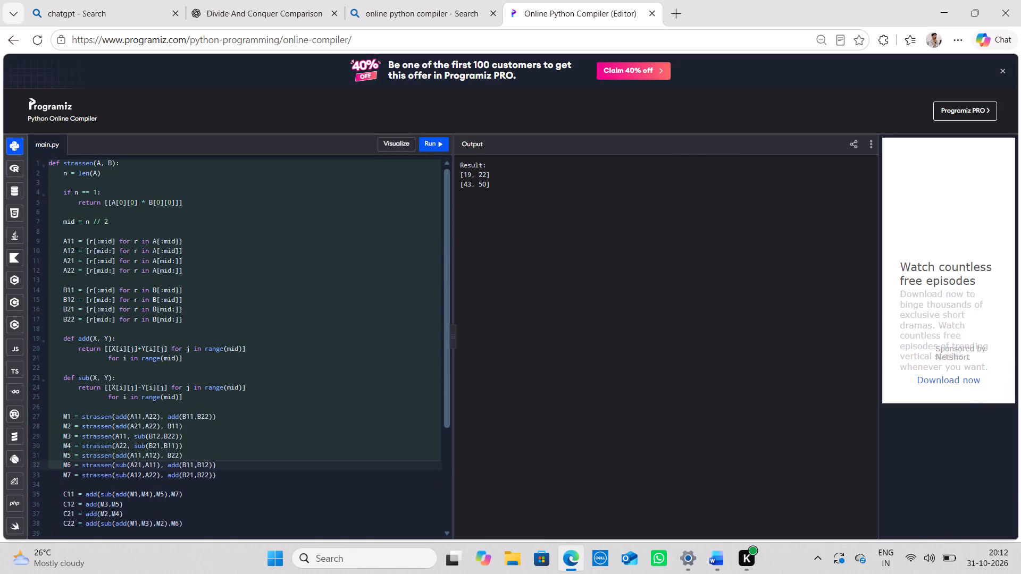
{"action": "key", "text": "BackSpace"}
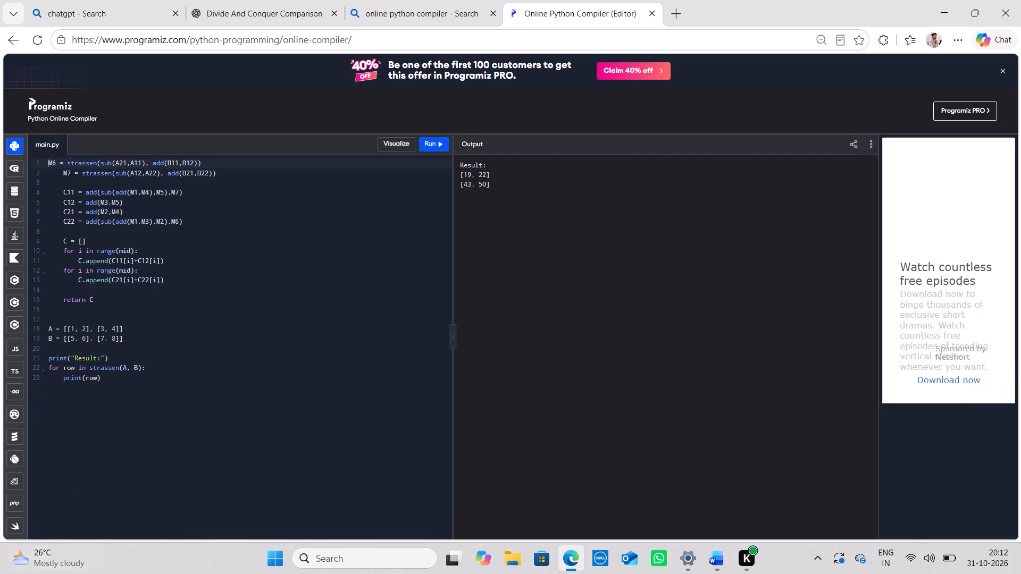
{"action": "left_click_drag", "start_coordinate": [105, 386], "coordinate": [90, 331]}
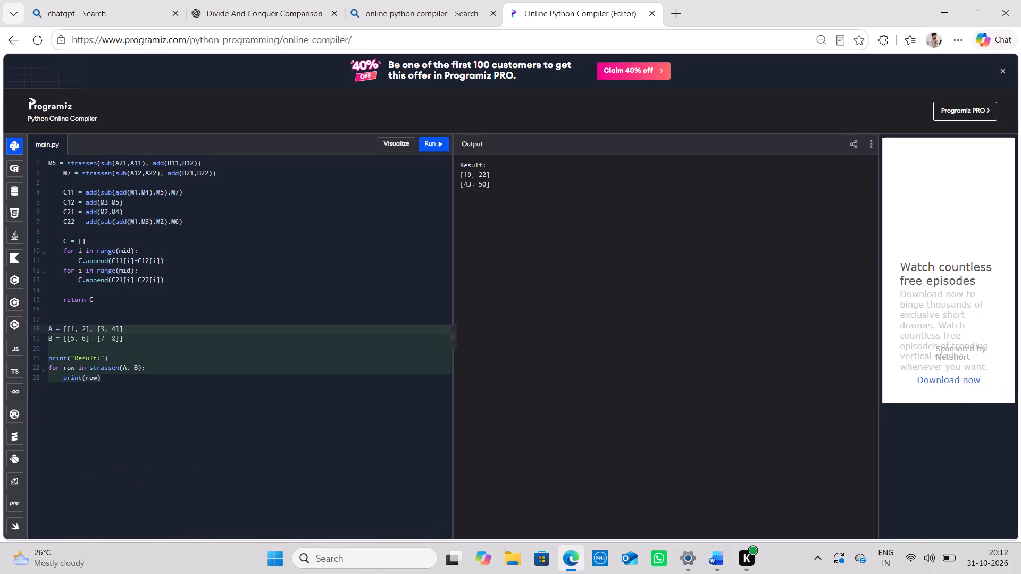
{"action": "key", "text": "BackSpace"}
{"action": "key", "text": "BackSpace"}
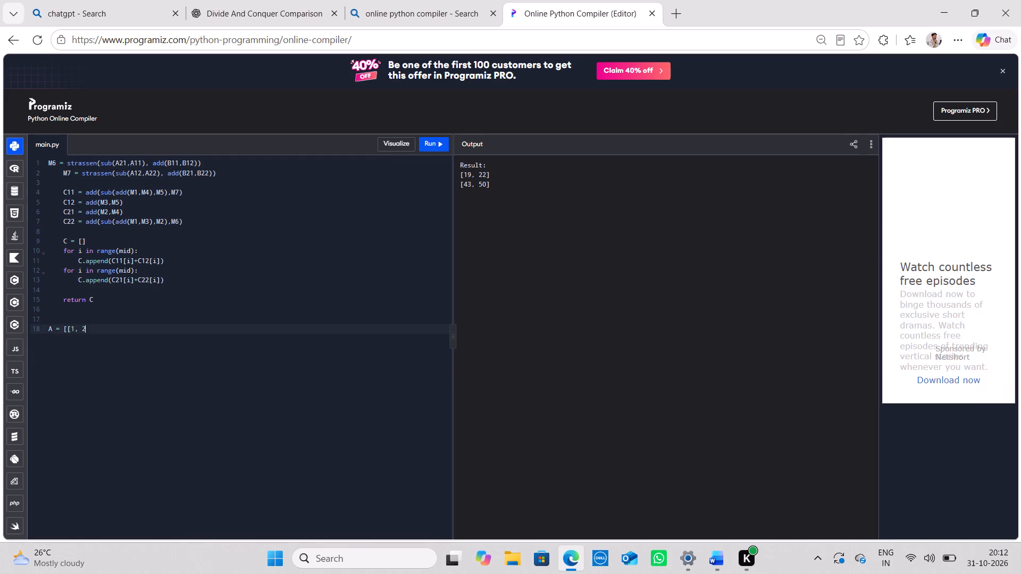
{"action": "key", "text": "BackSpace"}
{"action": "left_click_drag", "start_coordinate": [42, 162], "coordinate": [115, 429]}
{"action": "left_click_drag", "start_coordinate": [46, 163], "coordinate": [116, 489]}
{"action": "key", "text": "BackSpace"}
{"action": "key", "text": "ctrl+v"}
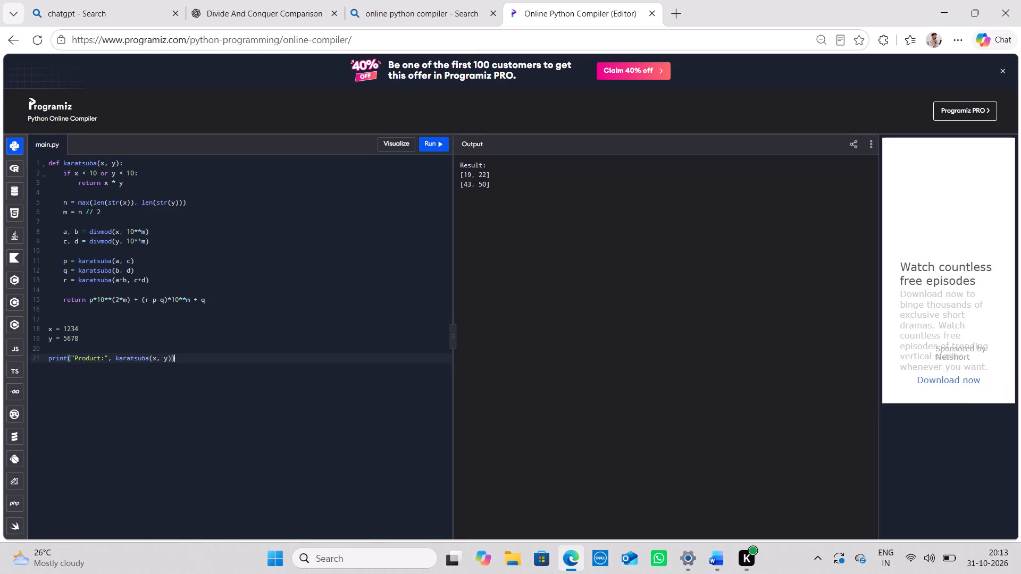
{"action": "left_click", "coordinate": [438, 139]}
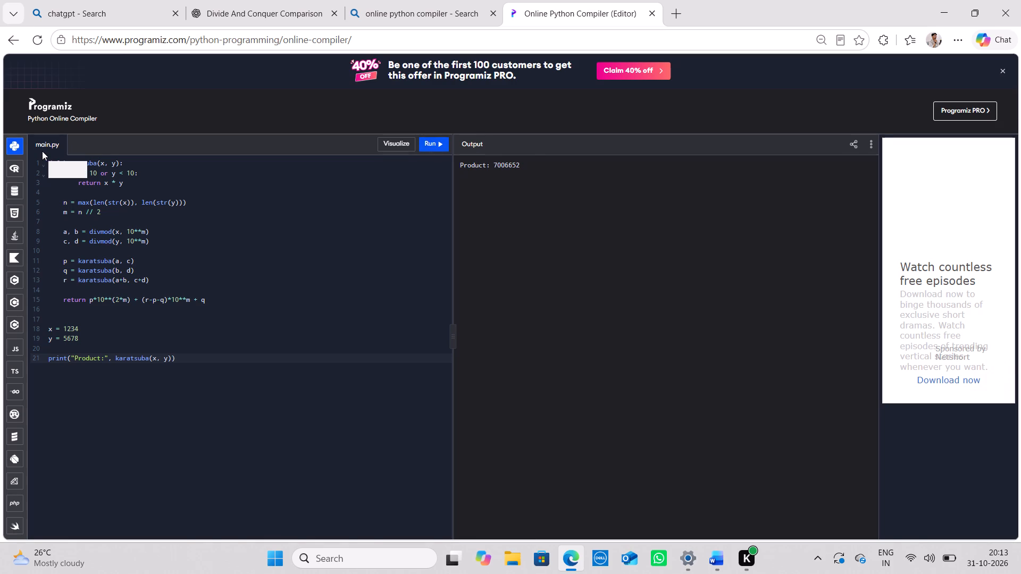
Capture a screenshot of the full Karatsuba code in the compiler and paste it below the Q5 "Solution:-" heading in Word.
{"action": "key", "text": "Print"}
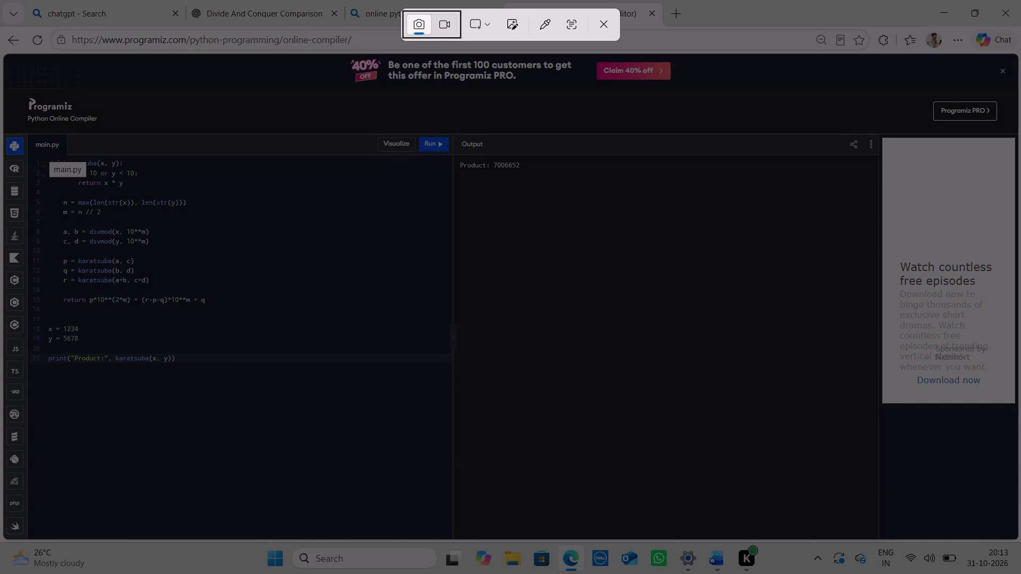
{"action": "left_click_drag", "start_coordinate": [54, 162], "coordinate": [87, 207]}
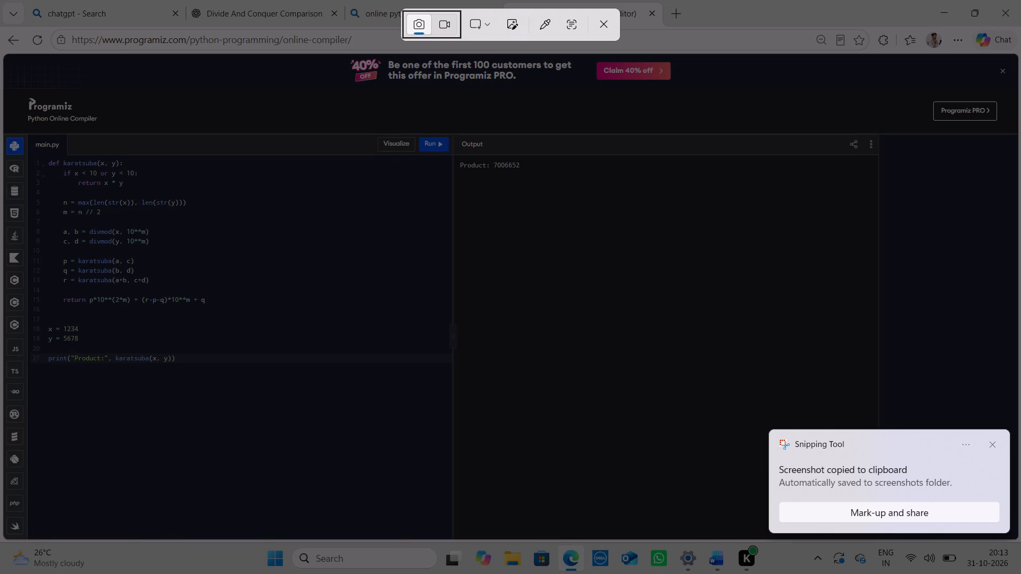
{"action": "left_click_drag", "start_coordinate": [46, 157], "coordinate": [113, 282]}
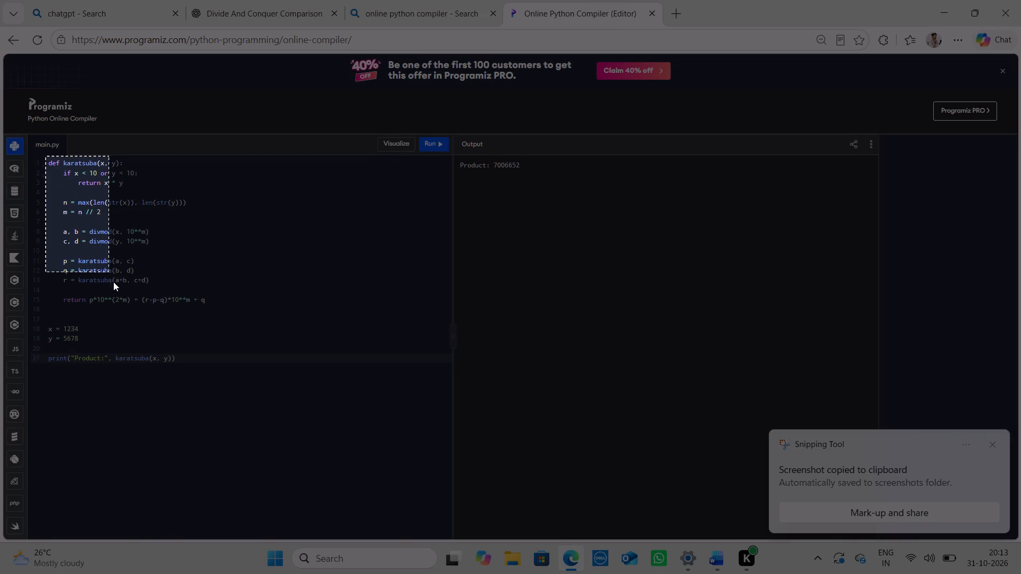
{"action": "left_click_drag", "start_coordinate": [113, 282], "coordinate": [184, 379]}
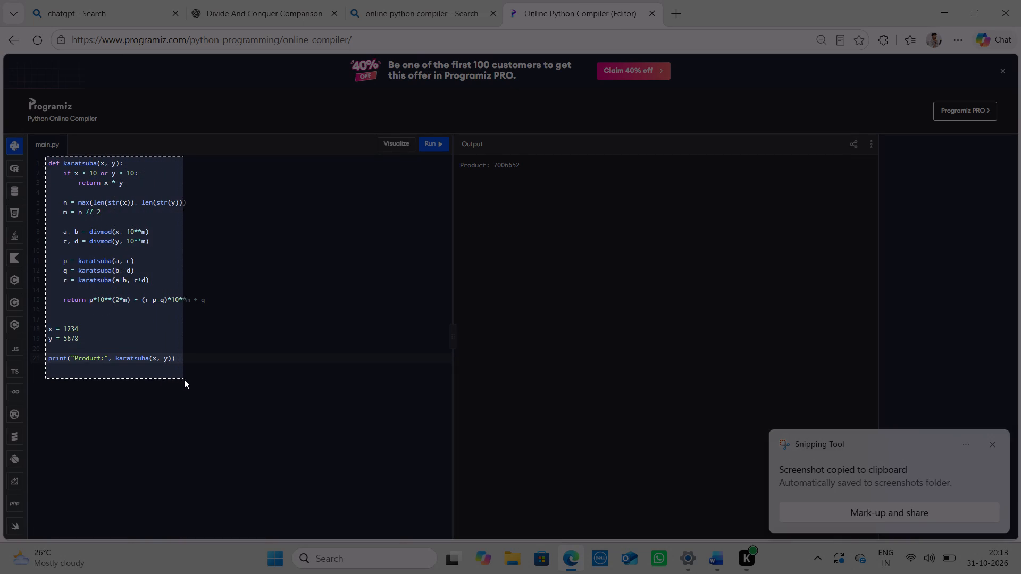
{"action": "left_click_drag", "start_coordinate": [184, 379], "coordinate": [207, 382]}
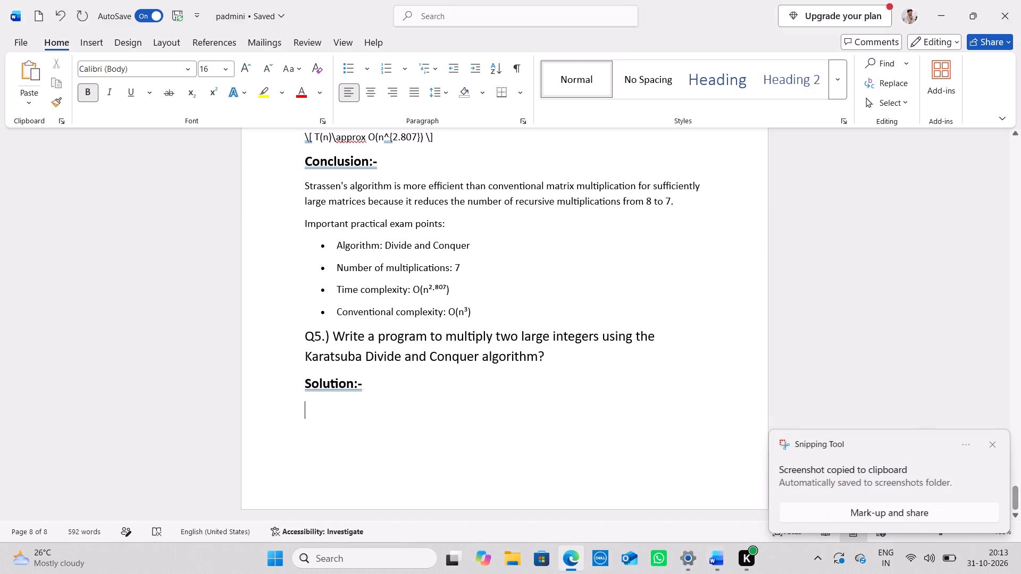
{"action": "key", "text": "ctrl+v"}
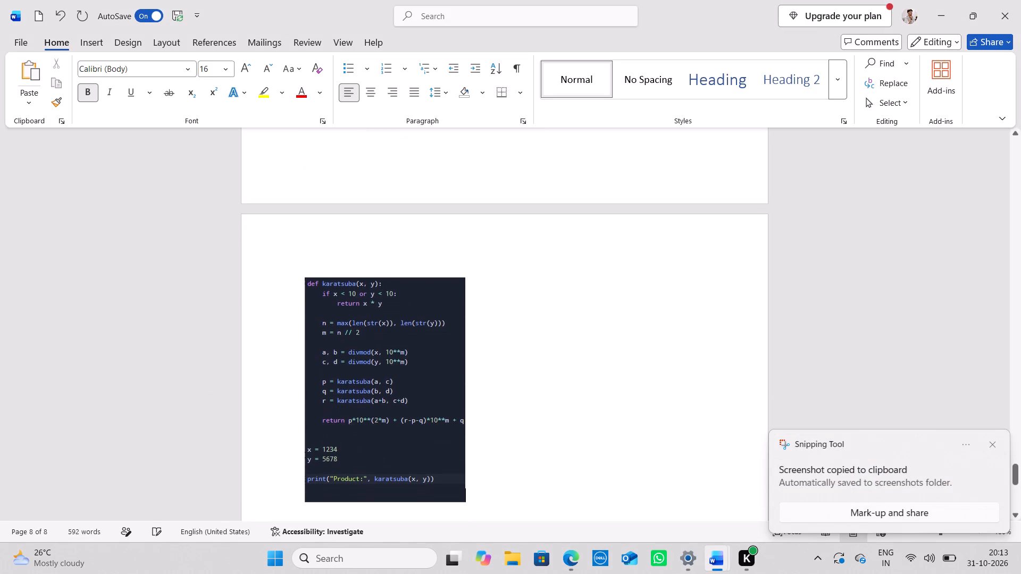
{"action": "scroll", "coordinate": [207, 382], "scroll_direction": "down", "scroll_amount": 1}
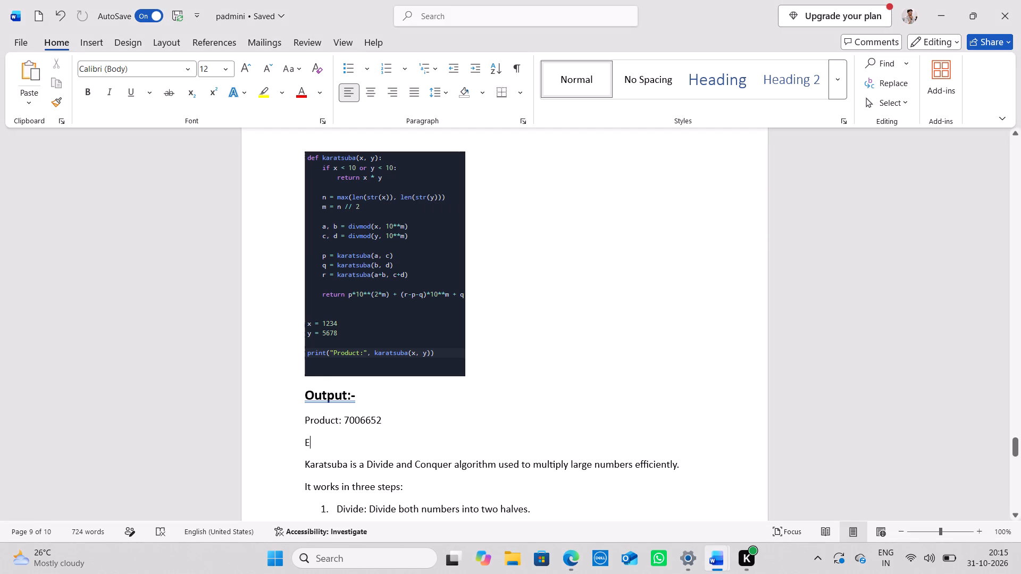
{"action": "type", "text": "xplanma"}
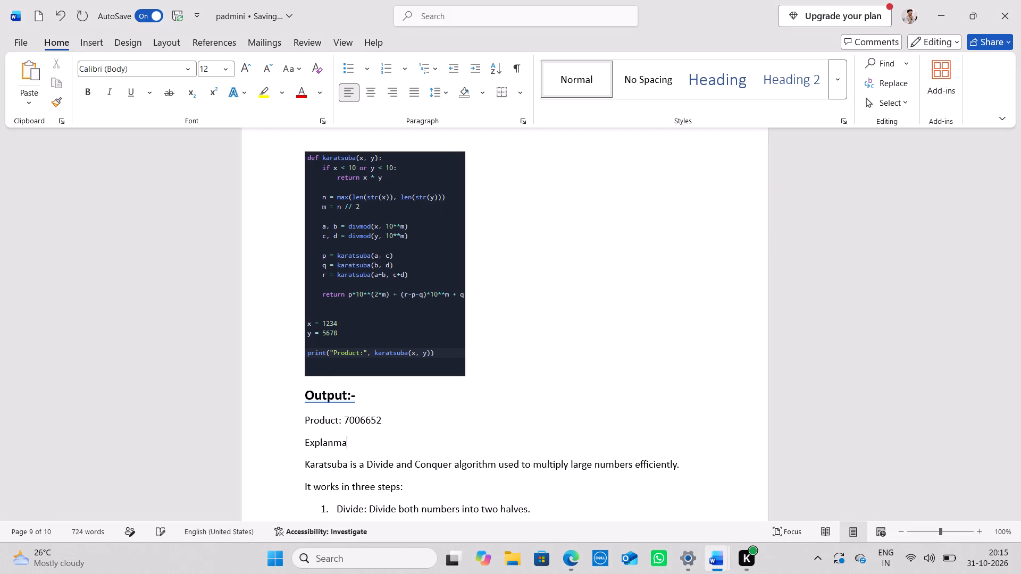
{"action": "key", "text": "BackSpace"}
{"action": "key", "text": "BackSpace"}
{"action": "type", "text": "ation"}
{"action": "type", "text": ":-"}
Format the "Explanation:-" heading as bold with font size 16.
{"action": "left_click_drag", "start_coordinate": [361, 444], "coordinate": [322, 444]}
{"action": "left_click_drag", "start_coordinate": [422, 402], "coordinate": [412, 243]}
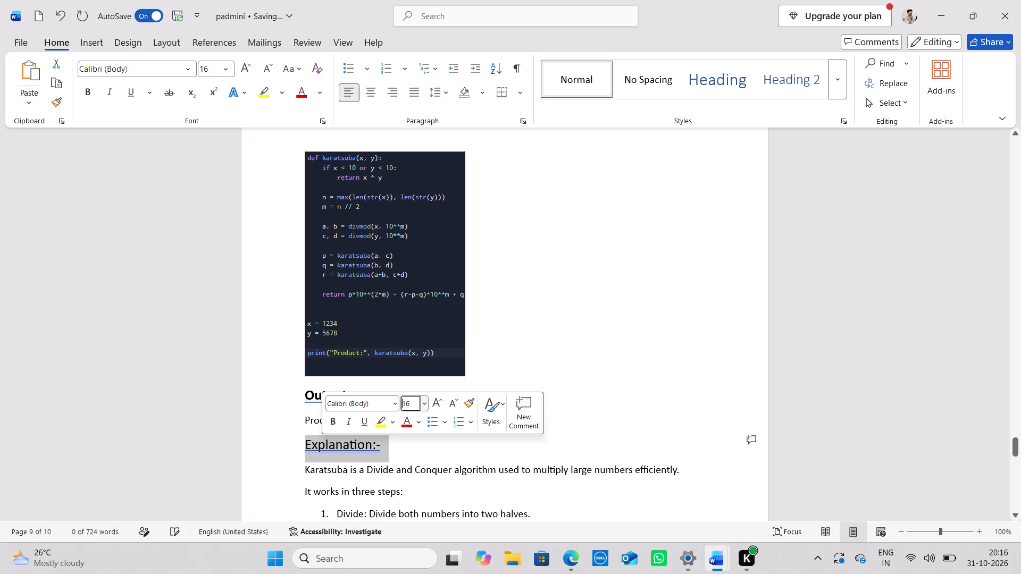
{"action": "left_click", "coordinate": [333, 418]}
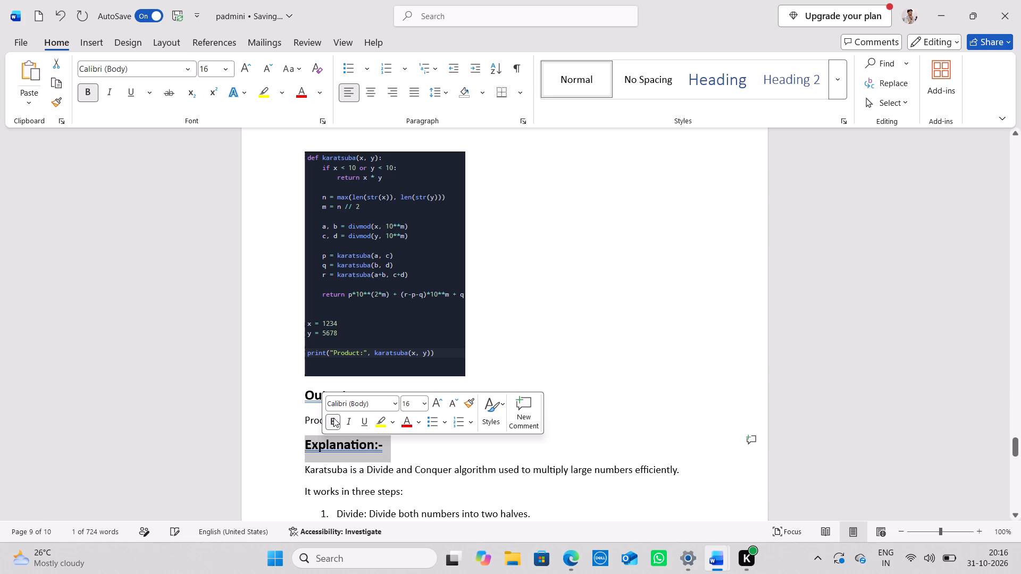
{"action": "left_click", "coordinate": [563, 359]}
Renumber the "Formula" heading in the pasted explanation as 1.
{"action": "scroll", "coordinate": [472, 428], "scroll_direction": "down", "scroll_amount": 1}
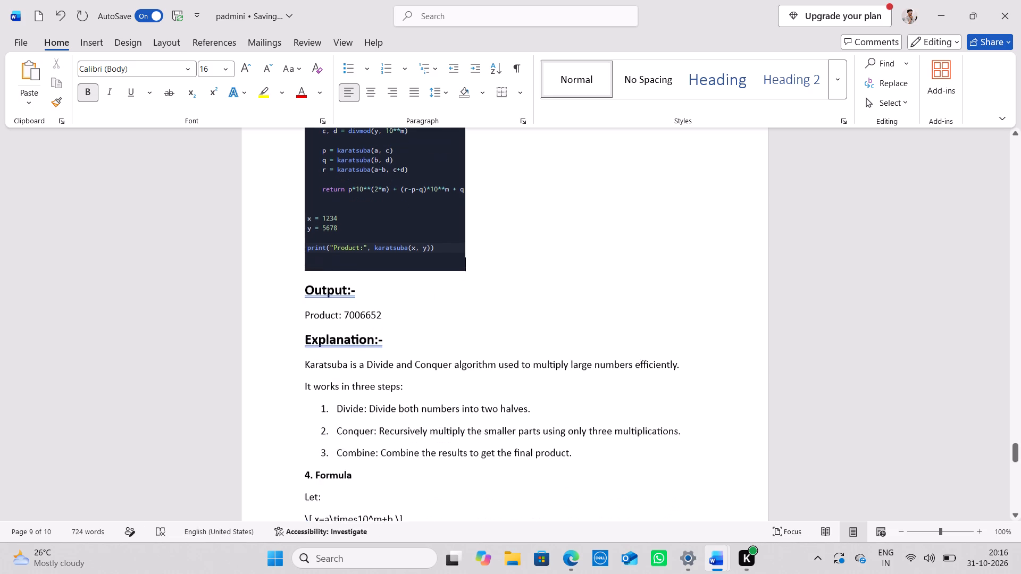
{"action": "scroll", "coordinate": [472, 428], "scroll_direction": "down", "scroll_amount": 1}
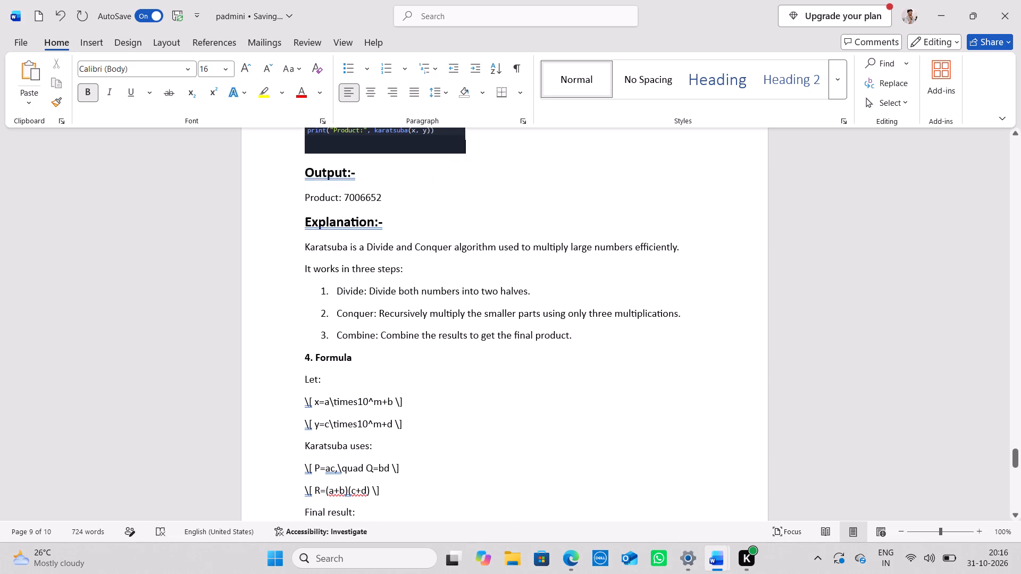
{"action": "left_click", "coordinate": [315, 356]}
{"action": "key", "text": "BackSpace"}
{"action": "key", "text": "BackSpace"}
{"action": "key", "text": "BackSpace"}
{"action": "type", "text": "1q"}
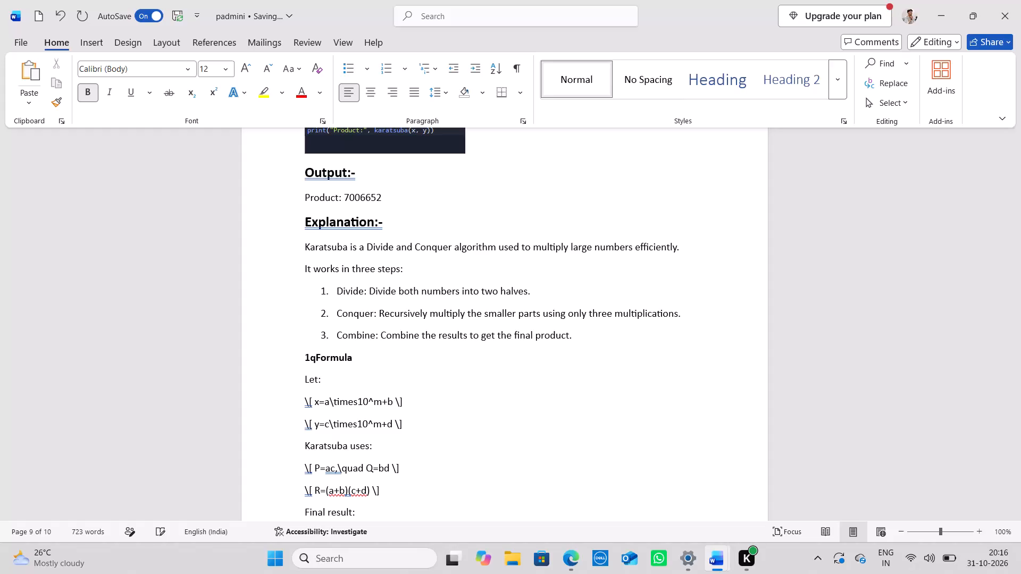
{"action": "key", "text": "period"}
{"action": "key", "text": "BackSpace"}
{"action": "key", "text": "BackSpace"}
{"action": "type", "text": "."}
{"action": "key", "text": "space"}
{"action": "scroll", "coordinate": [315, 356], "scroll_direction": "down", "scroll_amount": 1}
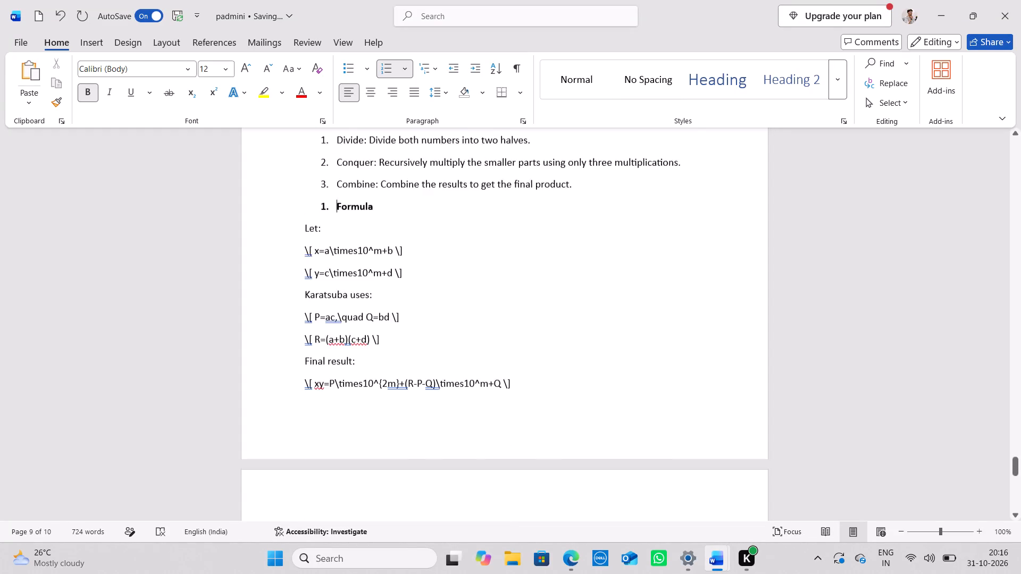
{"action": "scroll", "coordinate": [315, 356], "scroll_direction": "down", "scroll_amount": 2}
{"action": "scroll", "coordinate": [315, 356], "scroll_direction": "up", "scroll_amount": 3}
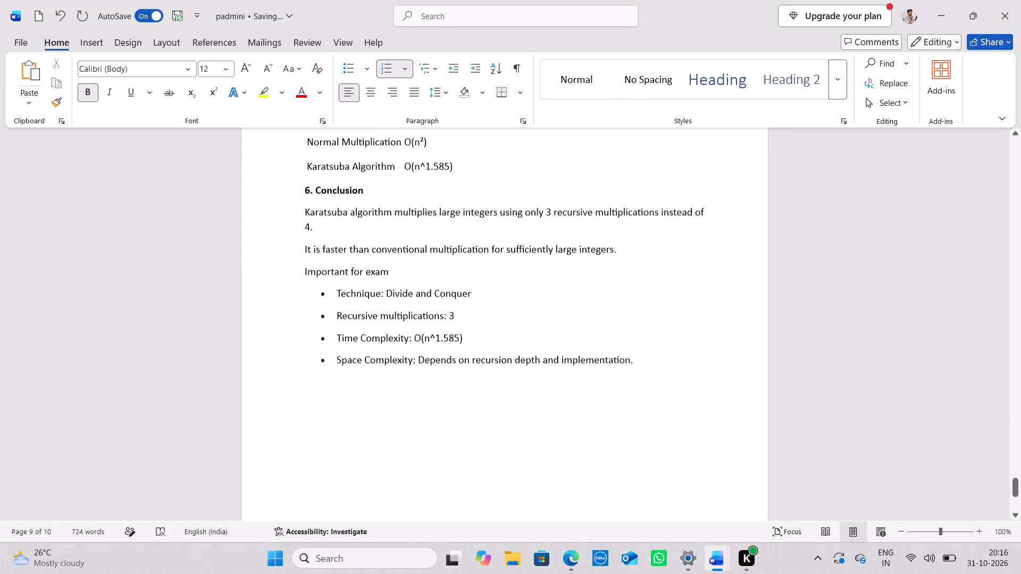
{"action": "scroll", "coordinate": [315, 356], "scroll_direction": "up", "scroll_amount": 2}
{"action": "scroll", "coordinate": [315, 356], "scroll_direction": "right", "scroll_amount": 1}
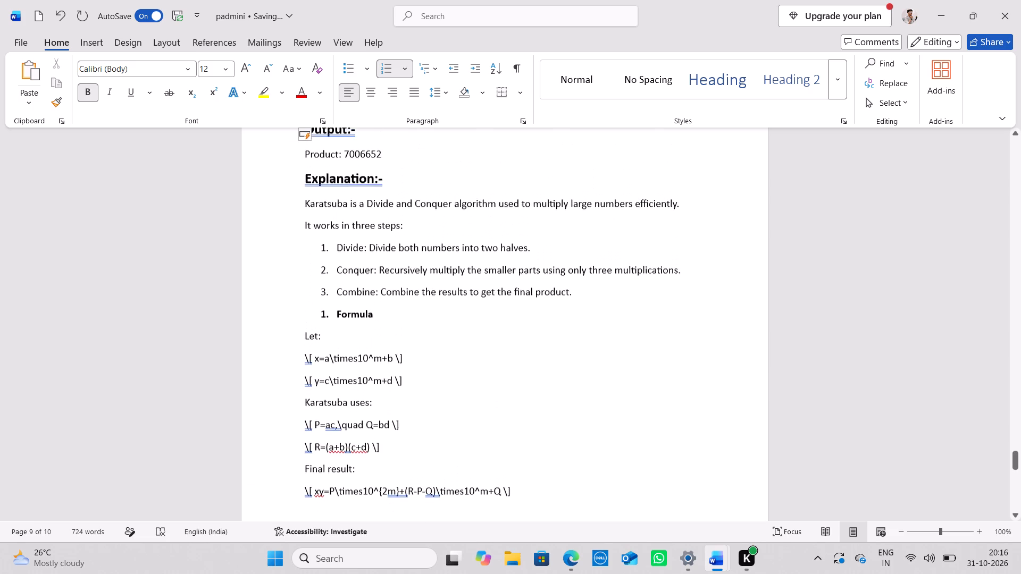
Renumber the "Time Complexity" heading in the Karatsuba explanation as 2.
{"action": "scroll", "coordinate": [315, 356], "scroll_direction": "right", "scroll_amount": 1}
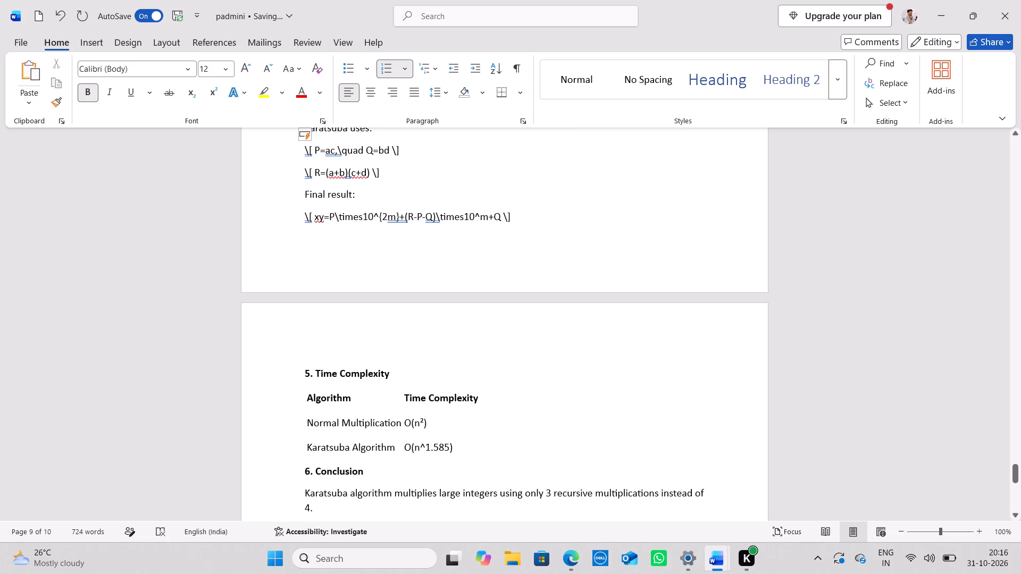
{"action": "left_click", "coordinate": [314, 374]}
{"action": "key", "text": "BackSpace"}
{"action": "key", "text": "BackSpace"}
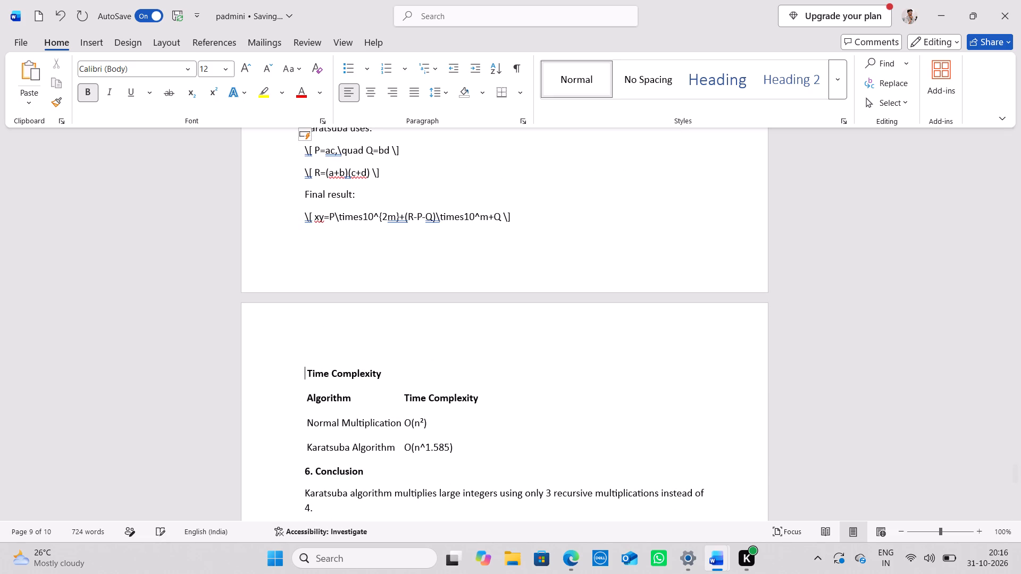
{"action": "type", "text": "2."}
{"action": "key", "text": "space"}
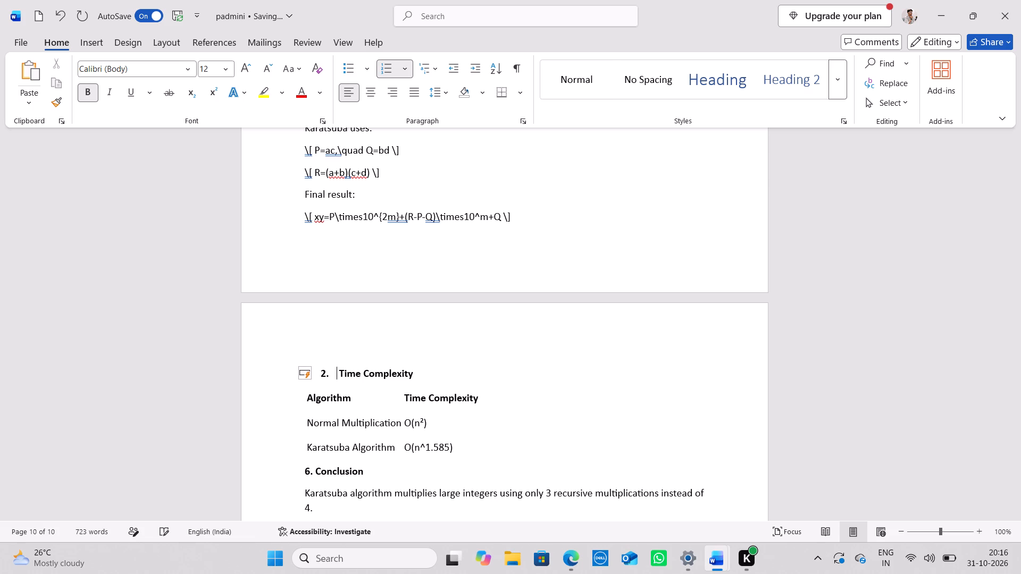
Turn the "6. Conclusion" heading into an unnumbered "Conclusion:-" heading with font size 16.
{"action": "scroll", "coordinate": [314, 374], "scroll_direction": "down", "scroll_amount": 2}
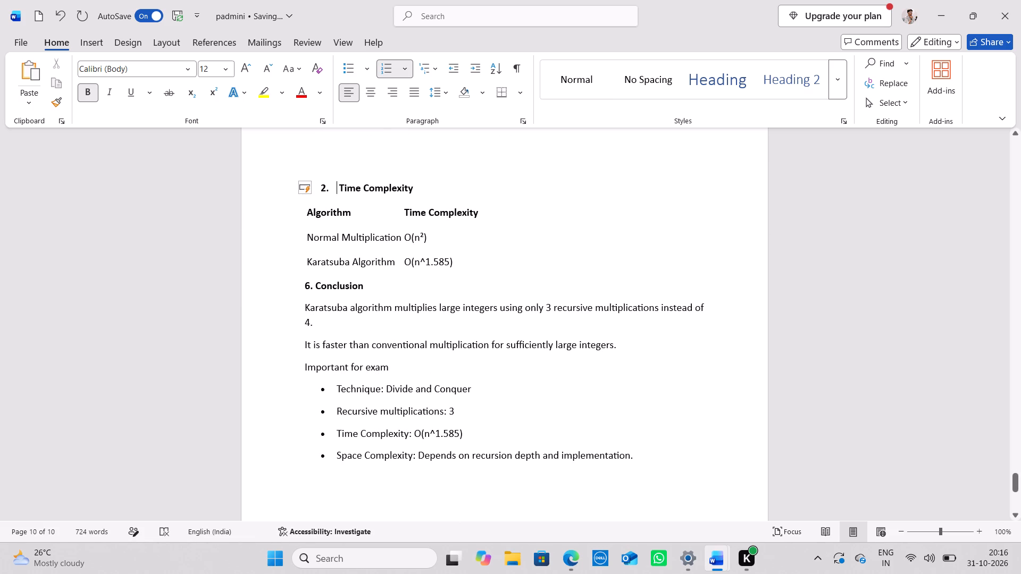
{"action": "left_click", "coordinate": [316, 285]}
{"action": "key", "text": "BackSpace"}
{"action": "key", "text": "BackSpace"}
{"action": "key", "text": "BackSpace"}
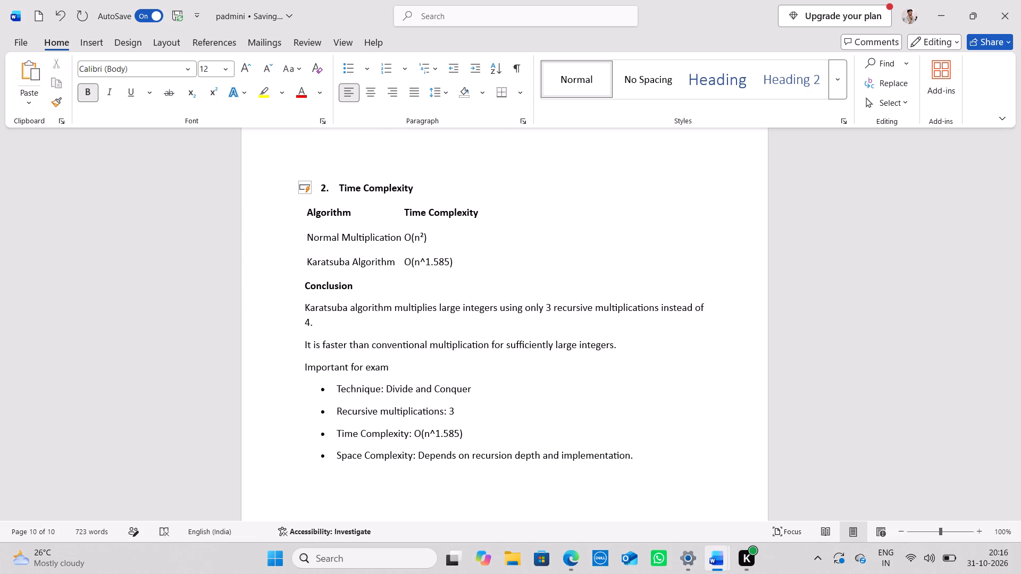
{"action": "left_click_drag", "start_coordinate": [358, 287], "coordinate": [315, 284]}
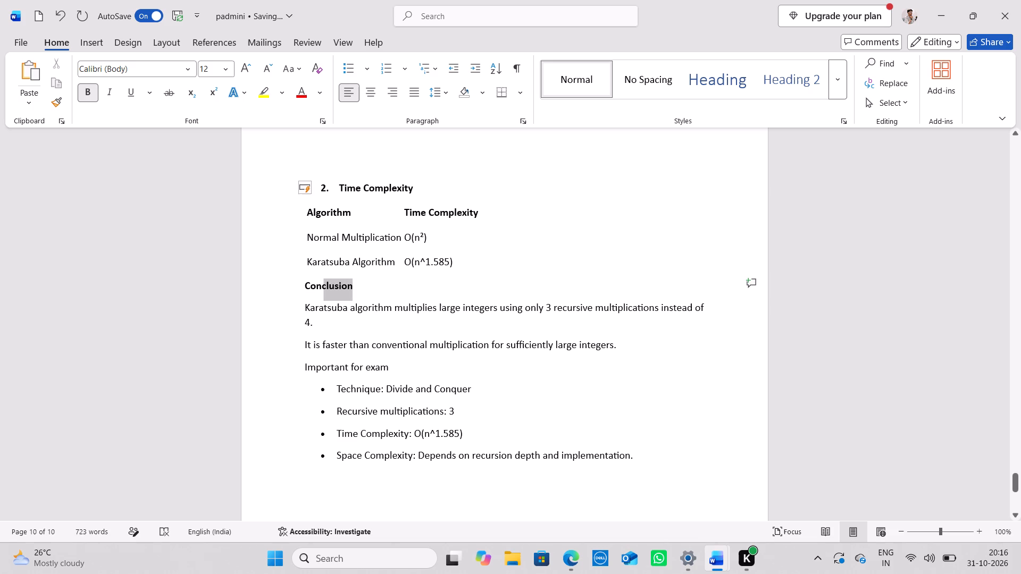
{"action": "left_click_drag", "start_coordinate": [315, 284], "coordinate": [302, 286]}
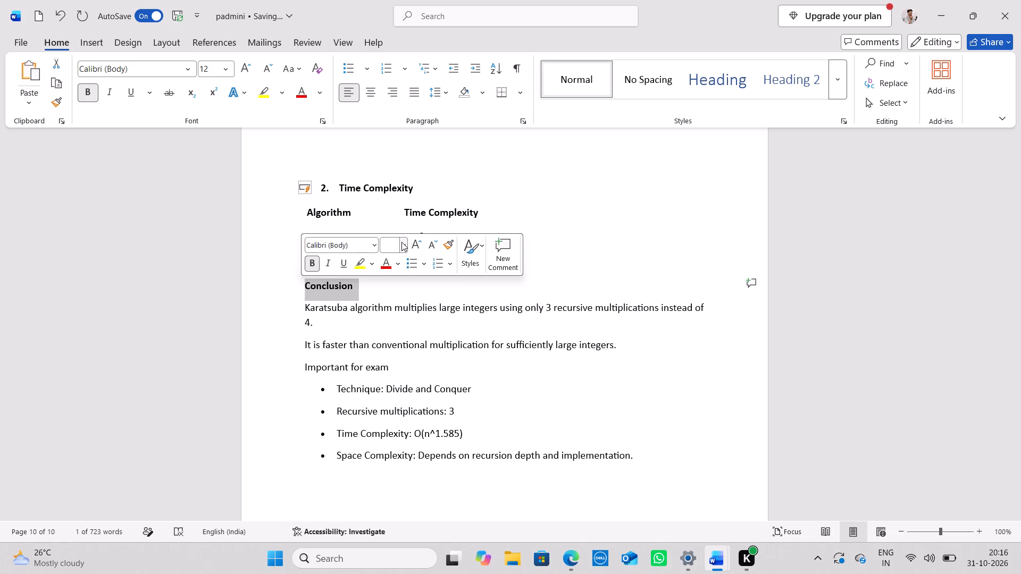
{"action": "left_click", "coordinate": [404, 243]}
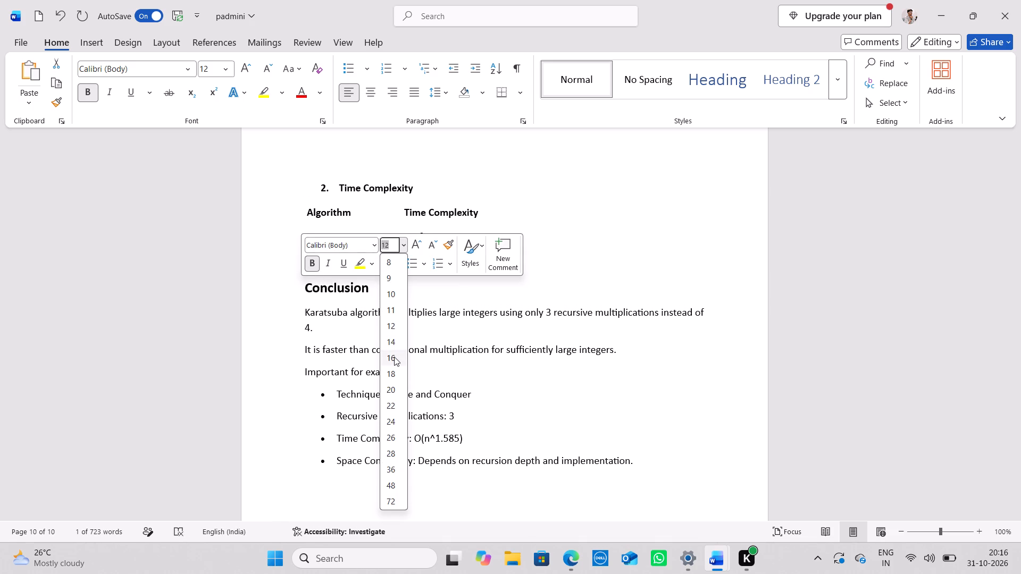
{"action": "left_click", "coordinate": [394, 357]}
{"action": "left_click", "coordinate": [387, 300]}
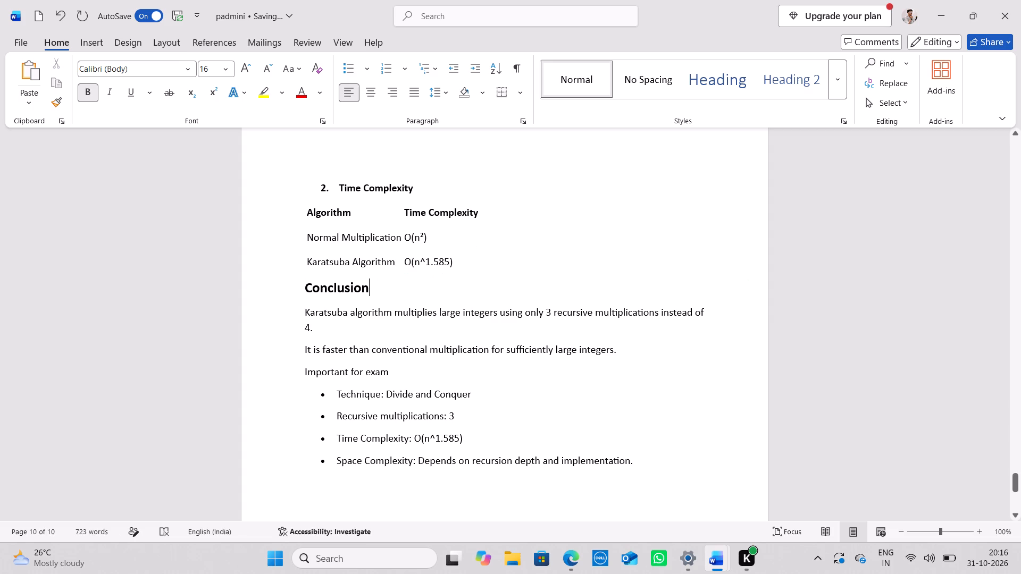
{"action": "type", "text": ":-"}
Add a blank, unbulleted line below the "Space Complexity" bullet that ends the Karatsuba answer.
{"action": "scroll", "coordinate": [424, 313], "scroll_direction": "down", "scroll_amount": 1}
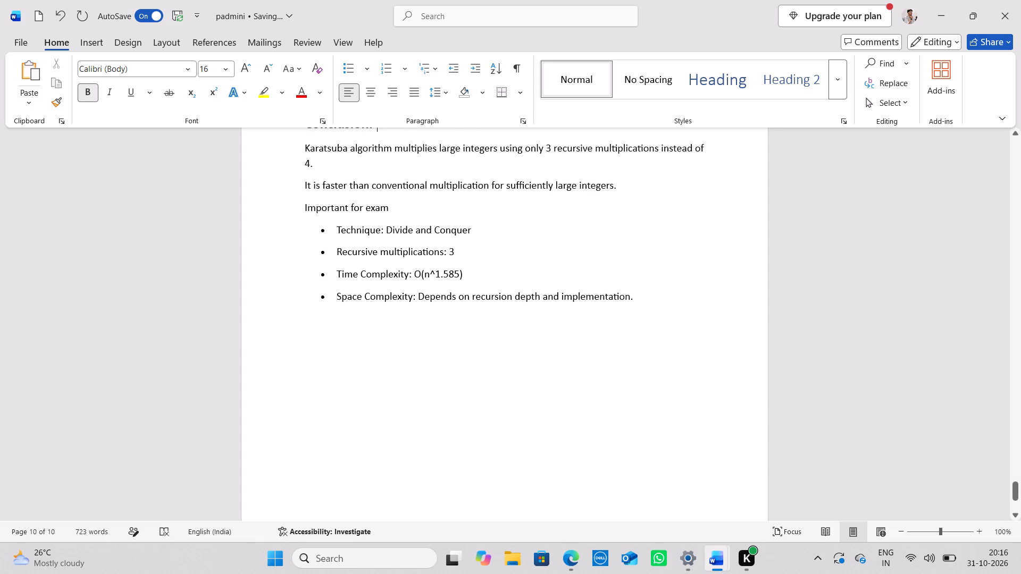
{"action": "left_click", "coordinate": [634, 298]}
{"action": "key", "text": "Return"}
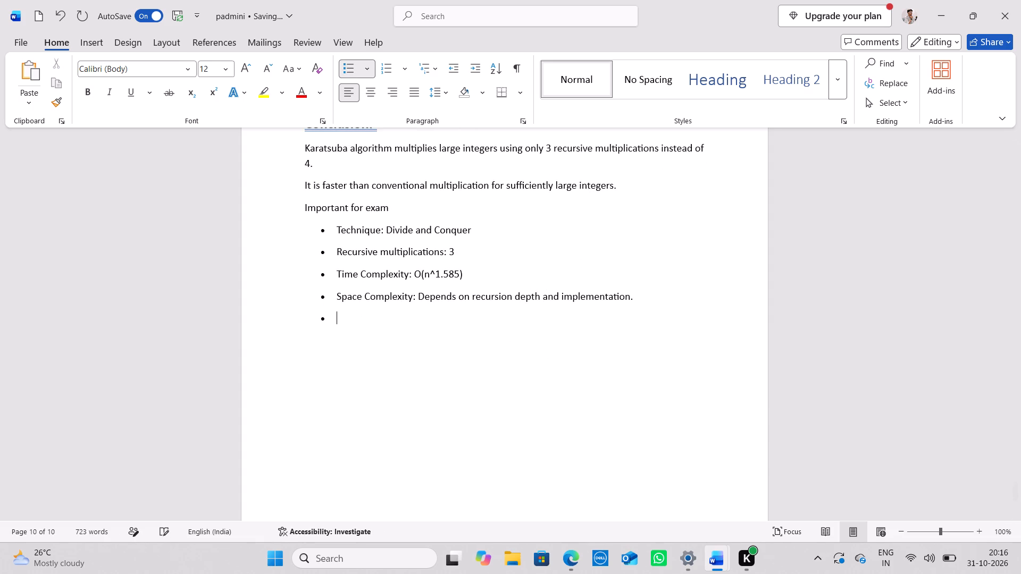
{"action": "key", "text": "BackSpace"}
{"action": "key", "text": "Down"}
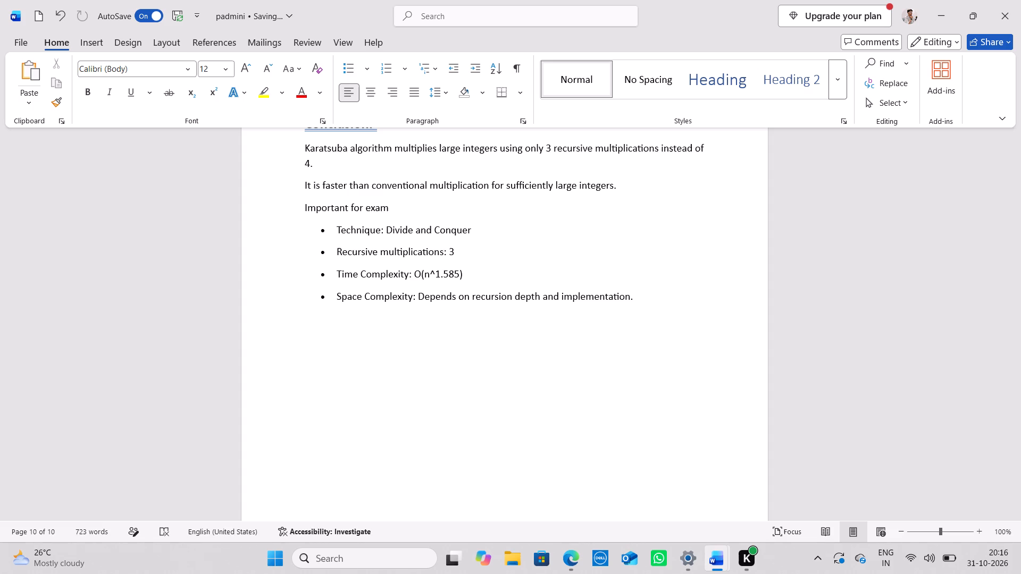
Review the layout and section headings of the answers, from Karatsuba back through Strassen and closest pair to the inversion-count answer.
{"action": "scroll", "coordinate": [634, 298], "scroll_direction": "up", "scroll_amount": 3}
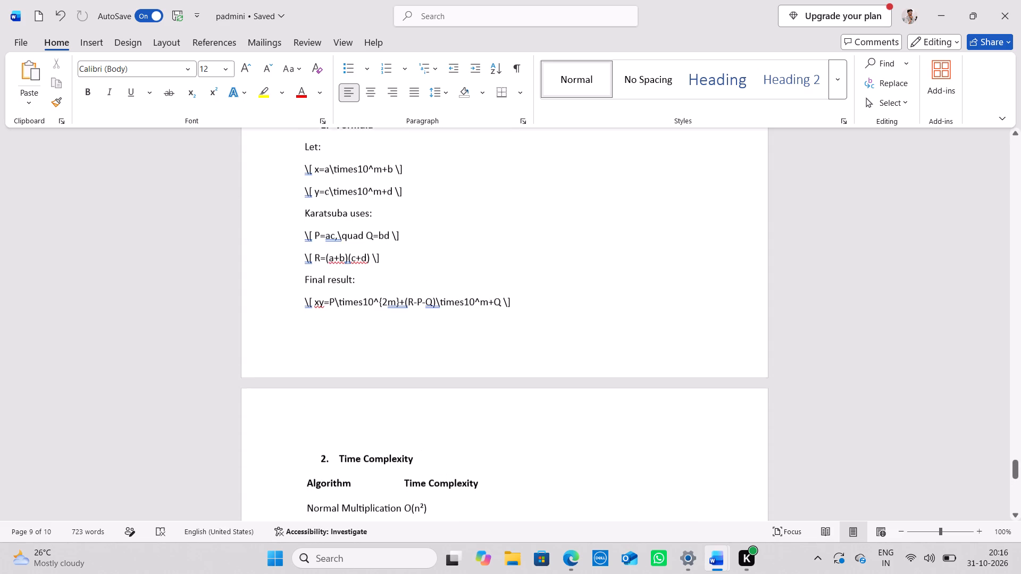
{"action": "scroll", "coordinate": [634, 298], "scroll_direction": "up", "scroll_amount": 4}
{"action": "scroll", "coordinate": [634, 298], "scroll_direction": "down", "scroll_amount": 1}
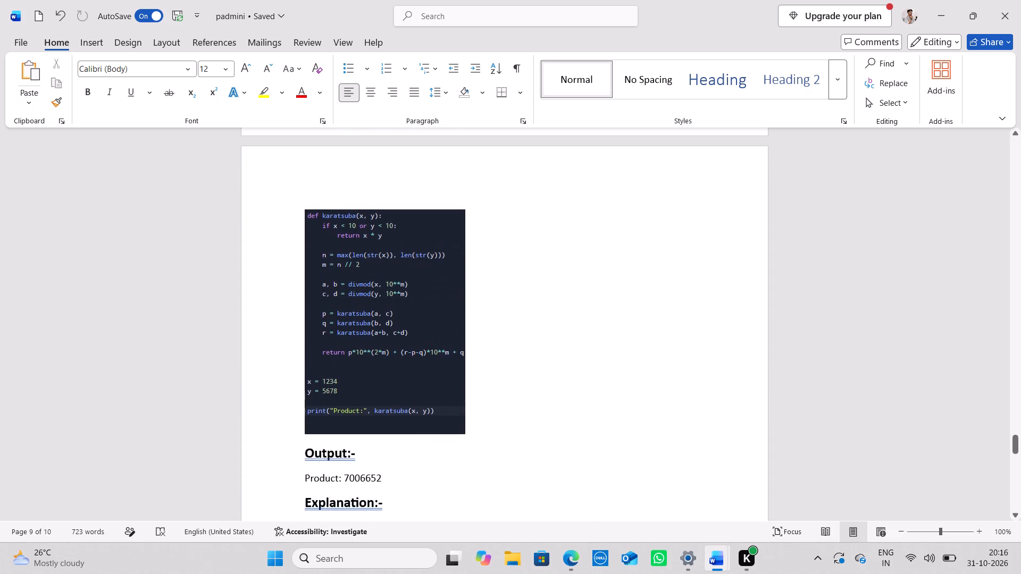
{"action": "scroll", "coordinate": [634, 298], "scroll_direction": "down", "scroll_amount": 4}
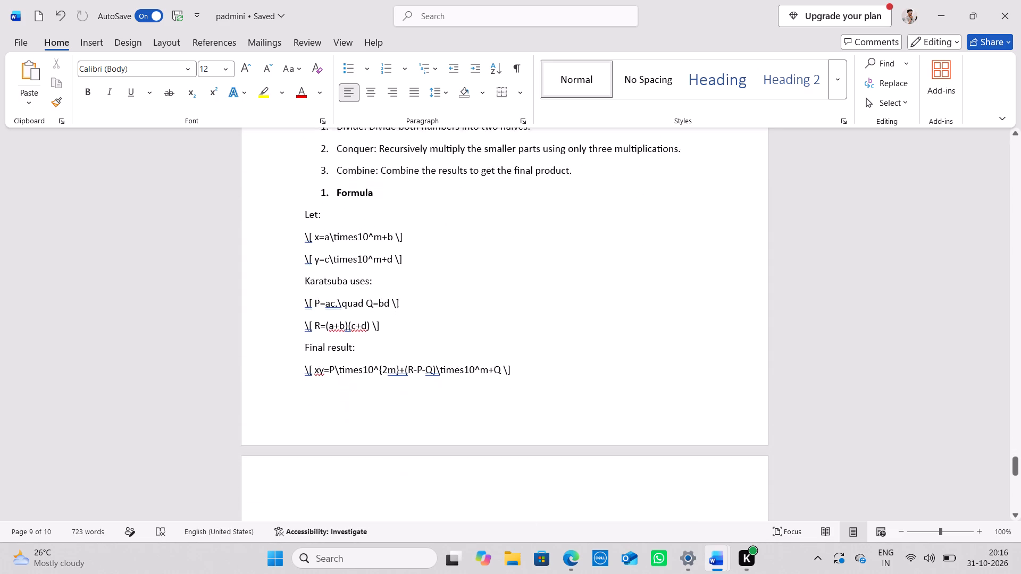
{"action": "scroll", "coordinate": [634, 298], "scroll_direction": "down", "scroll_amount": 4}
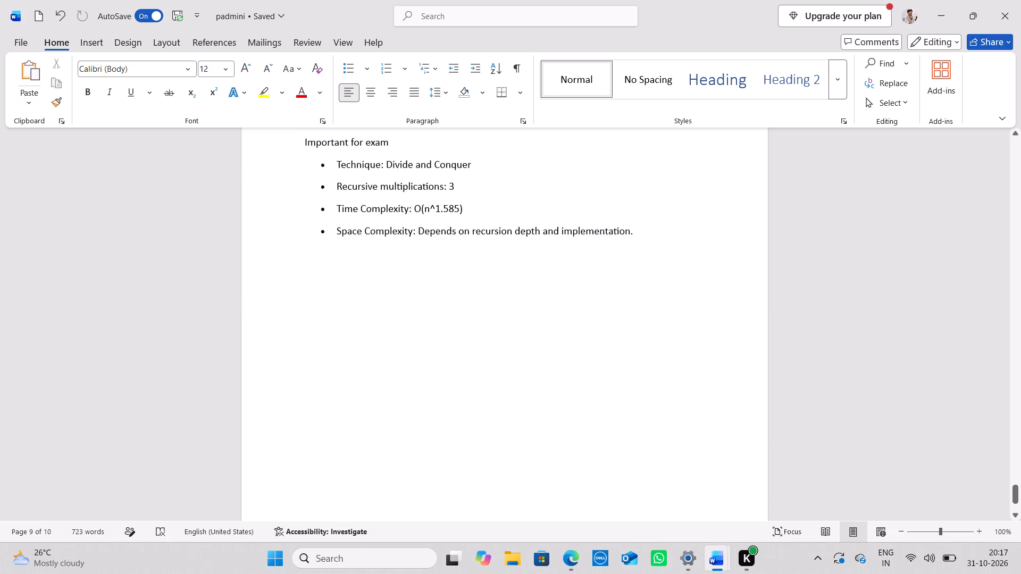
{"action": "scroll", "coordinate": [634, 298], "scroll_direction": "up", "scroll_amount": 7}
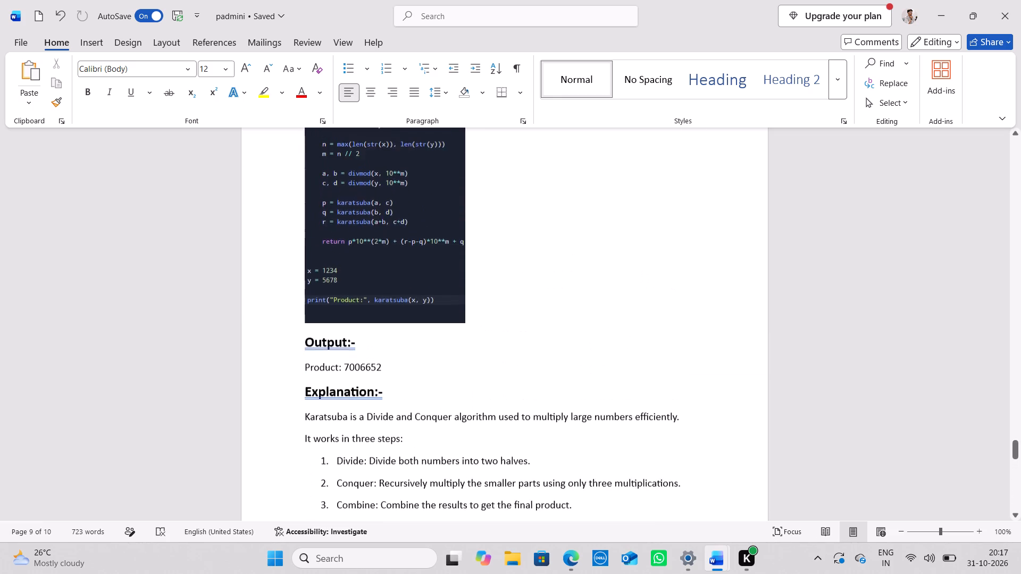
{"action": "scroll", "coordinate": [634, 298], "scroll_direction": "up", "scroll_amount": 5}
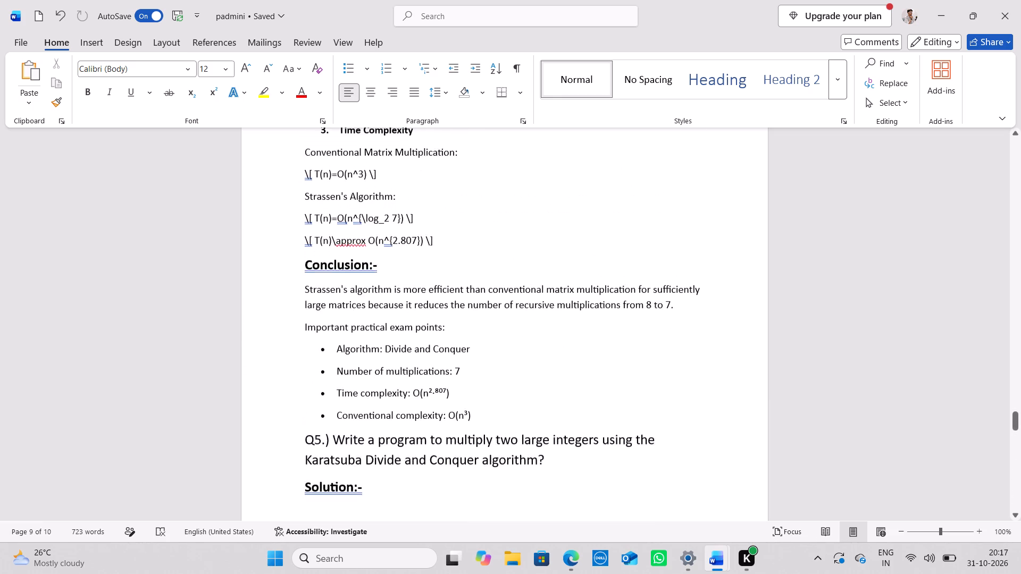
{"action": "scroll", "coordinate": [634, 298], "scroll_direction": "up", "scroll_amount": 4}
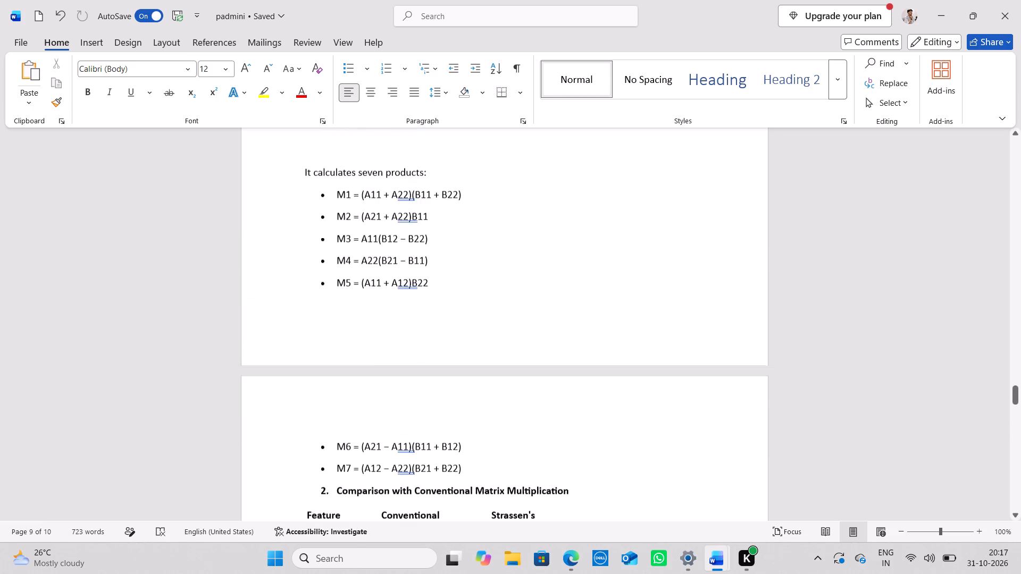
{"action": "scroll", "coordinate": [634, 298], "scroll_direction": "up", "scroll_amount": 3}
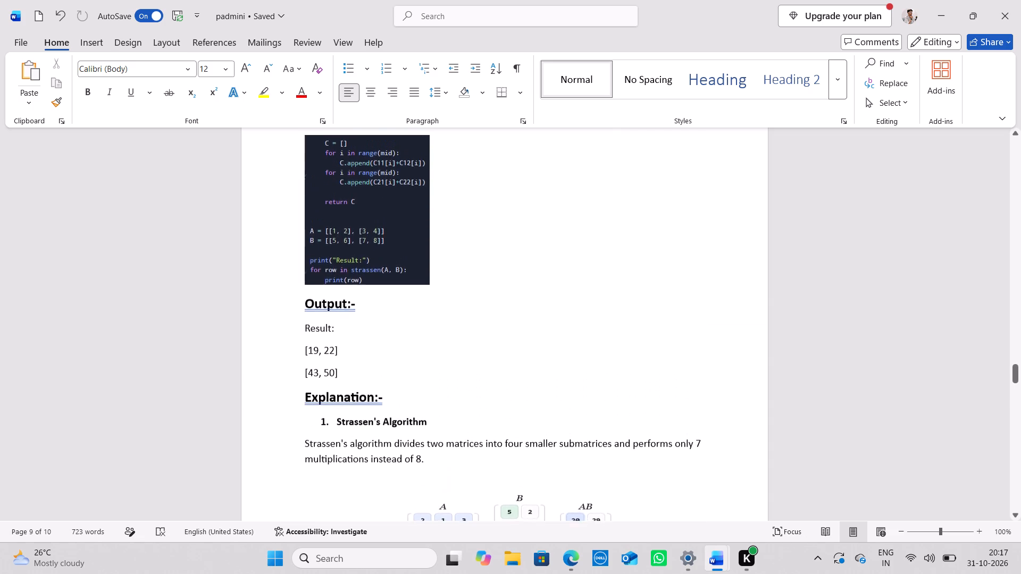
{"action": "scroll", "coordinate": [634, 298], "scroll_direction": "up", "scroll_amount": 4}
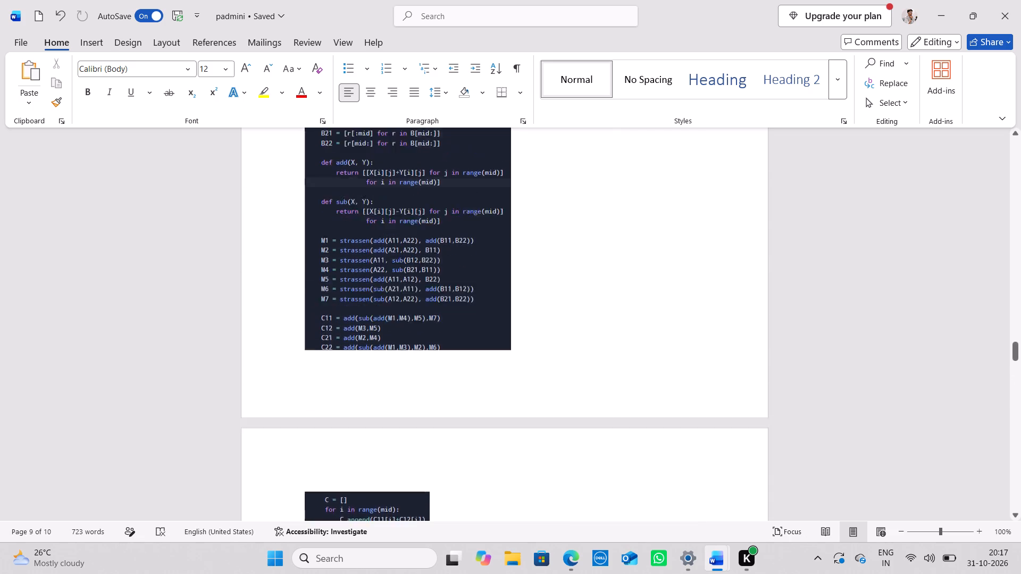
{"action": "scroll", "coordinate": [634, 298], "scroll_direction": "up", "scroll_amount": 4}
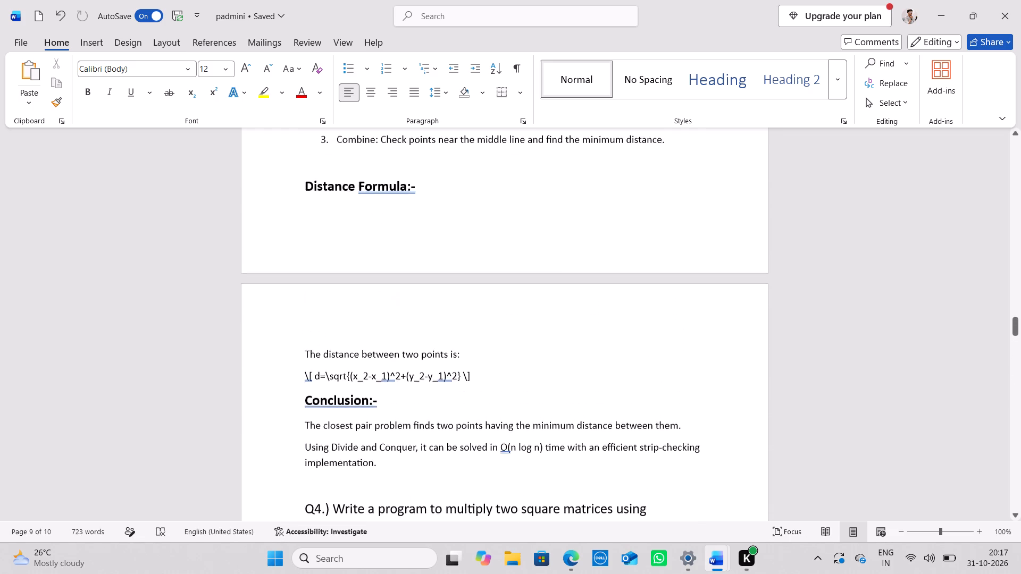
{"action": "scroll", "coordinate": [634, 298], "scroll_direction": "up", "scroll_amount": 4}
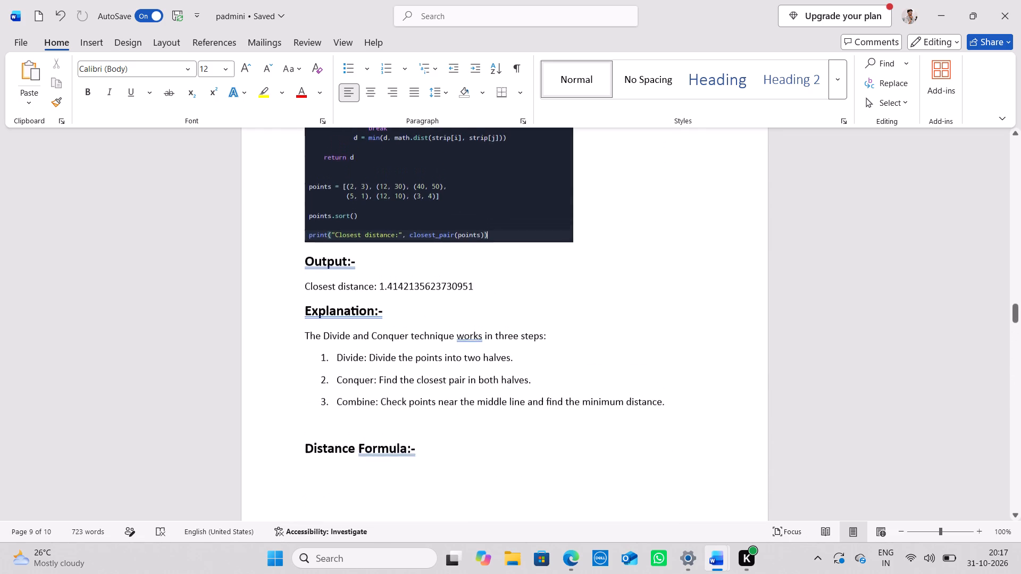
{"action": "scroll", "coordinate": [634, 298], "scroll_direction": "up", "scroll_amount": 3}
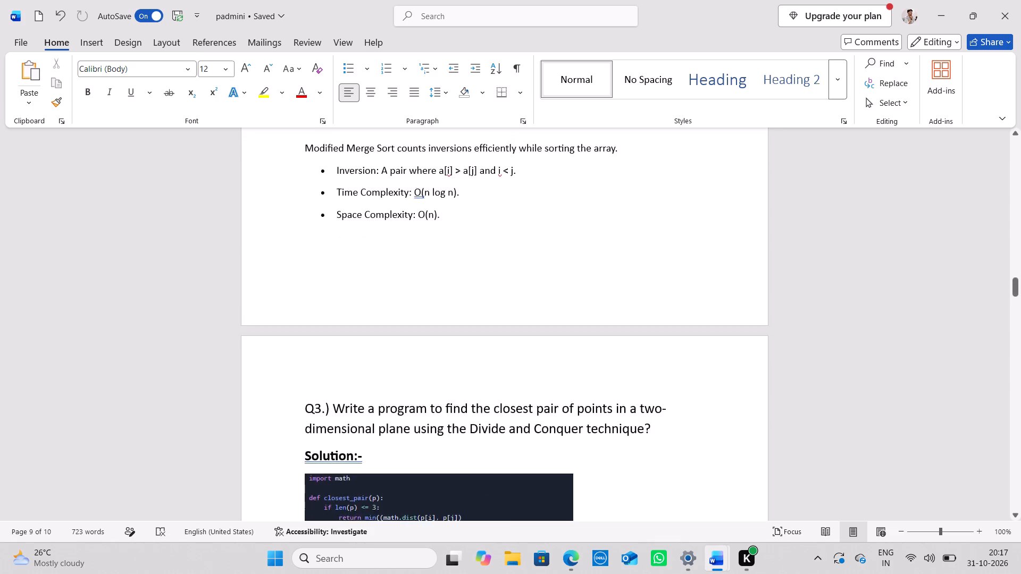
{"action": "scroll", "coordinate": [634, 298], "scroll_direction": "up", "scroll_amount": 4}
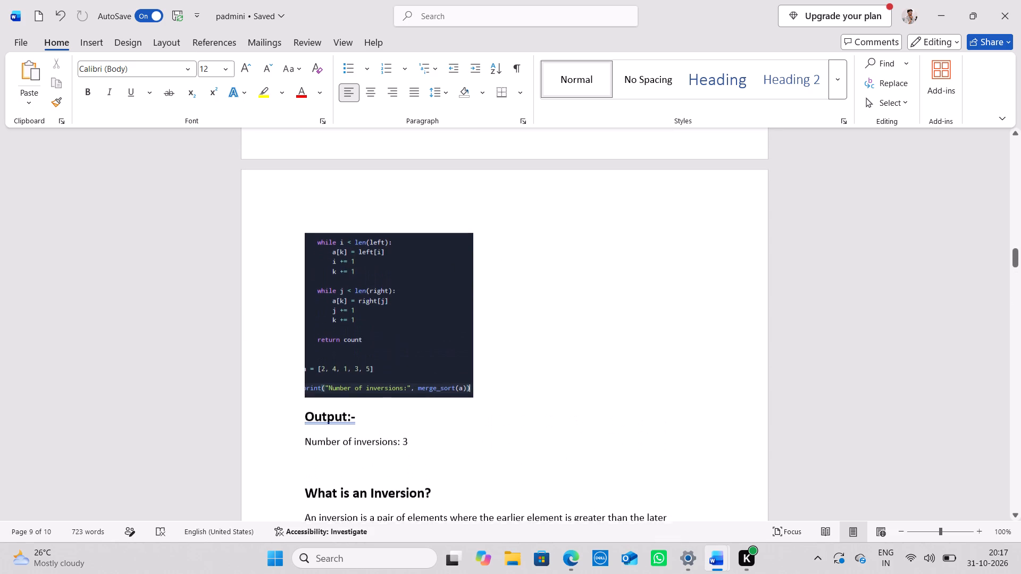
{"action": "scroll", "coordinate": [634, 298], "scroll_direction": "down", "scroll_amount": 2}
{"action": "scroll", "coordinate": [634, 298], "scroll_direction": "up", "scroll_amount": 1}
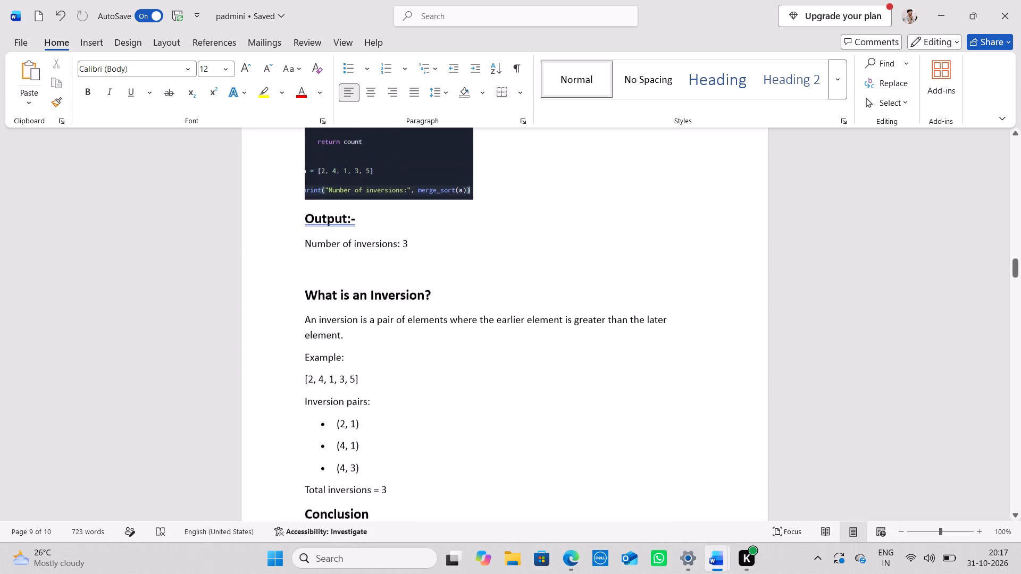
{"action": "scroll", "coordinate": [634, 298], "scroll_direction": "up", "scroll_amount": 1}
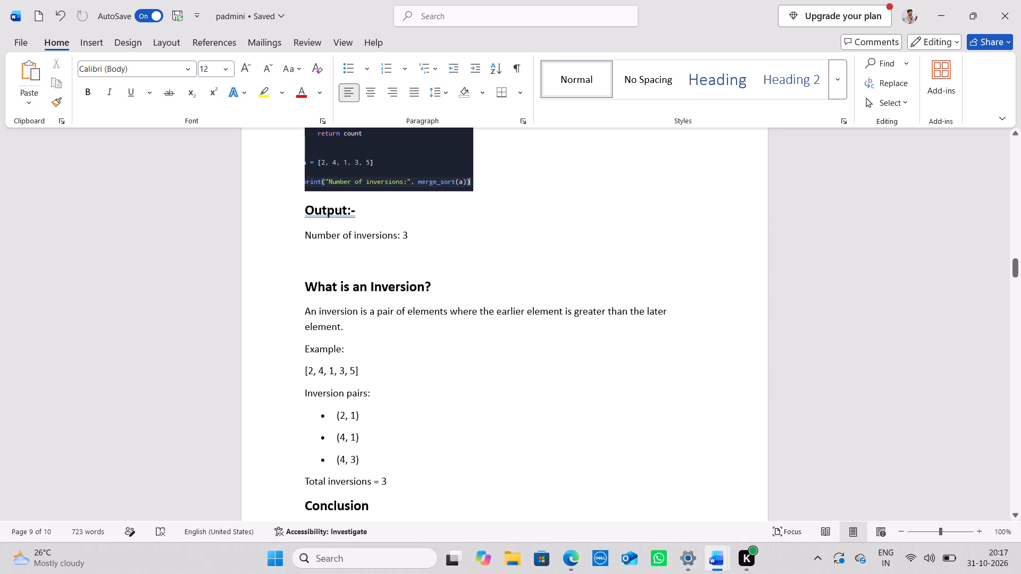
Add an "Explanation:-" line in the empty paragraph above "What is an Inversion?".
{"action": "left_click", "coordinate": [309, 271]}
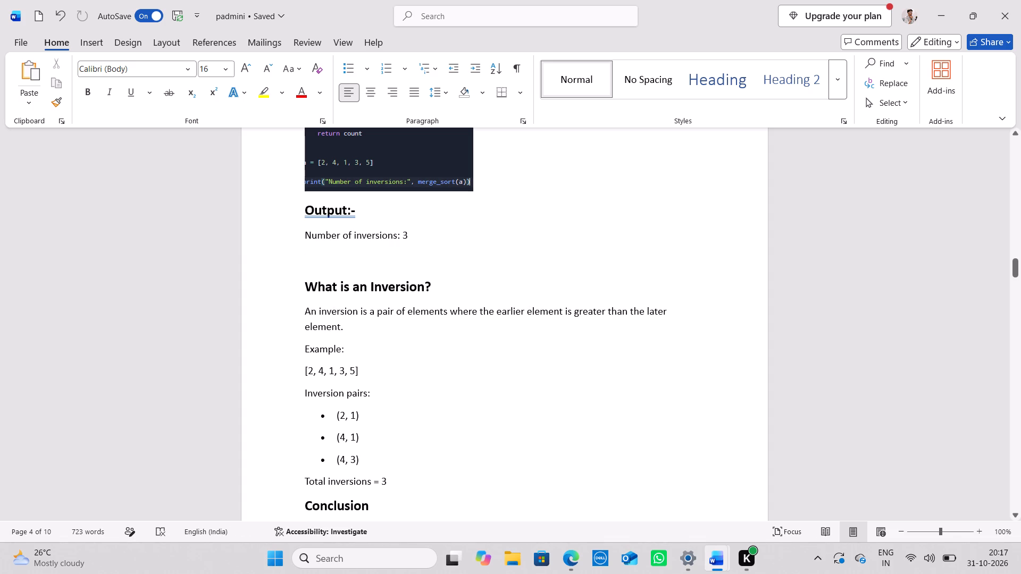
{"action": "key", "text": "e"}
{"action": "type", "text": "xplanation"}
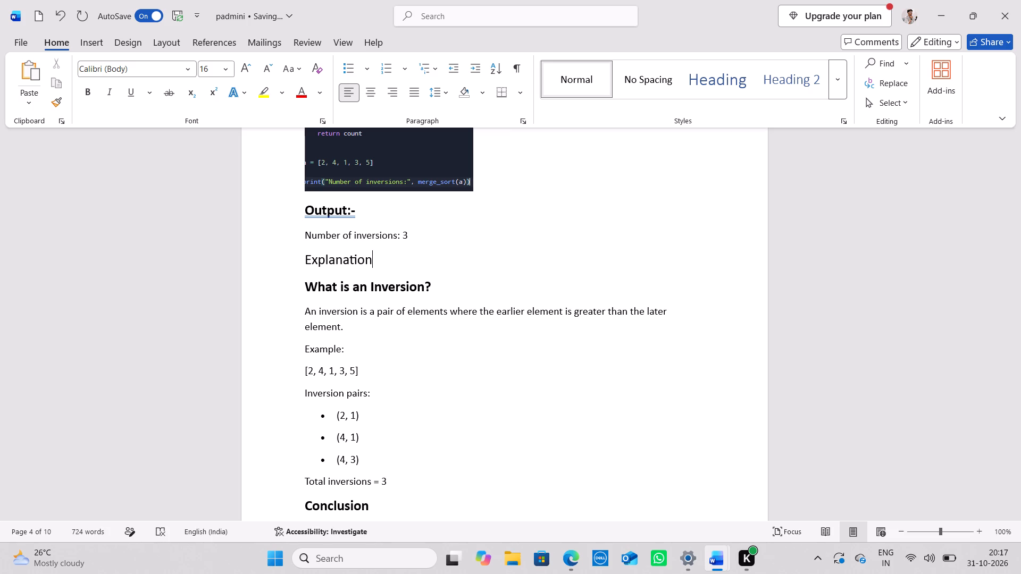
{"action": "type", "text": ":-"}
Make the "Explanation:-" heading above "What is an Inversion?" bold.
{"action": "left_click_drag", "start_coordinate": [382, 257], "coordinate": [325, 260]}
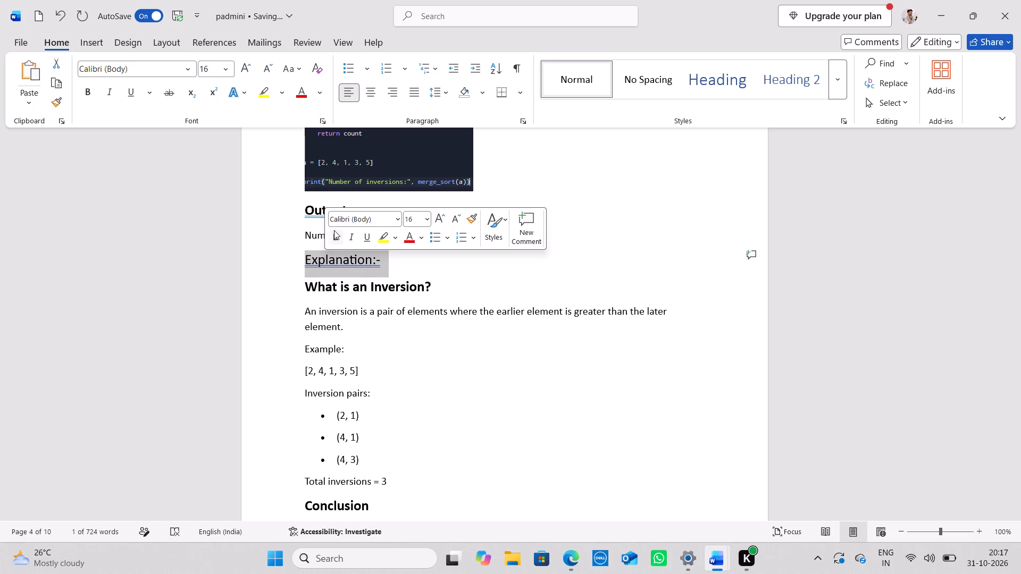
{"action": "left_click", "coordinate": [333, 233]}
Set the "What is an Inversion?" subheading to font size 12.
{"action": "left_click_drag", "start_coordinate": [436, 288], "coordinate": [408, 289]}
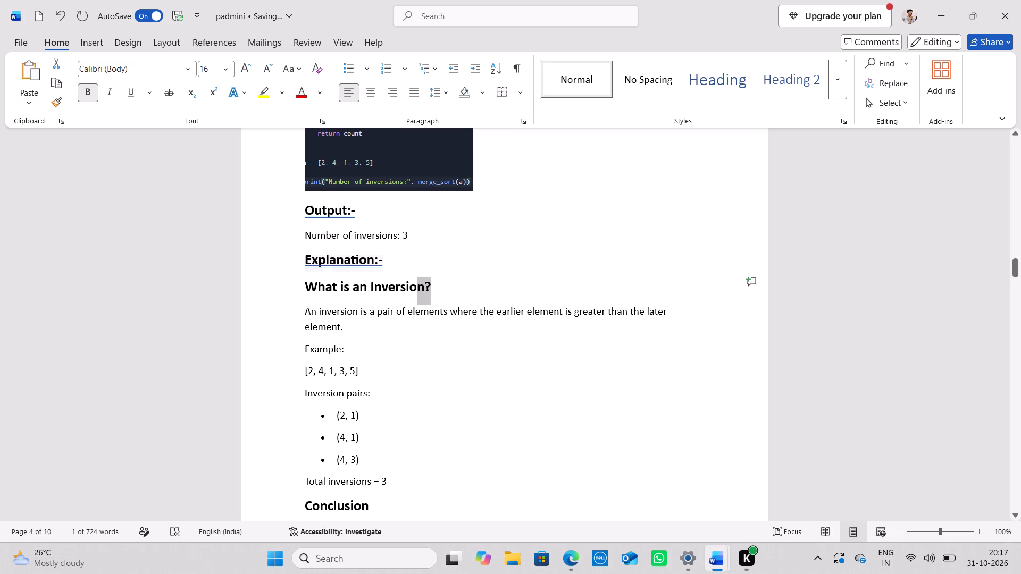
{"action": "left_click_drag", "start_coordinate": [408, 289], "coordinate": [321, 289]}
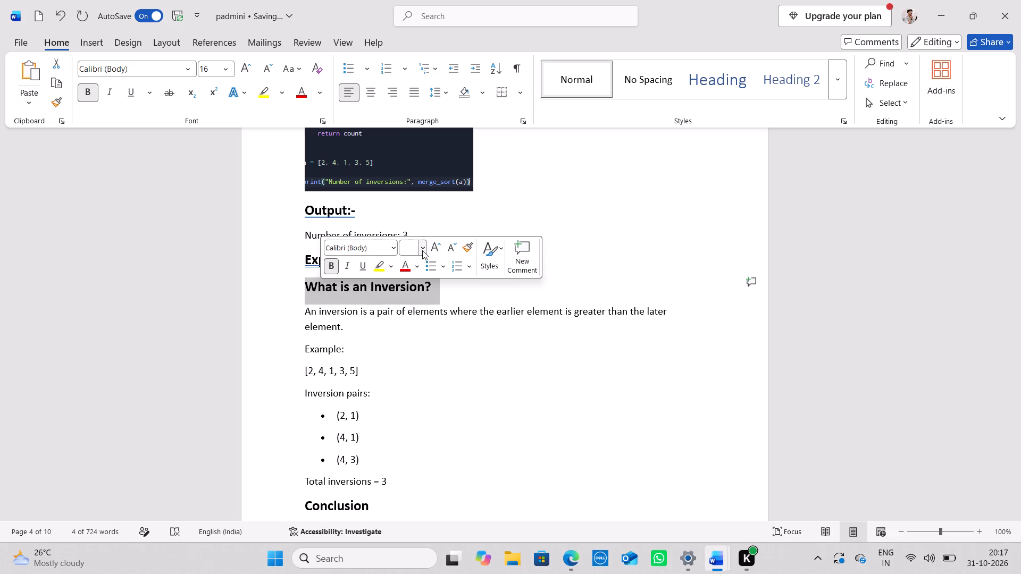
{"action": "left_click_drag", "start_coordinate": [422, 250], "coordinate": [416, 327]}
{"action": "left_click", "coordinate": [416, 327]}
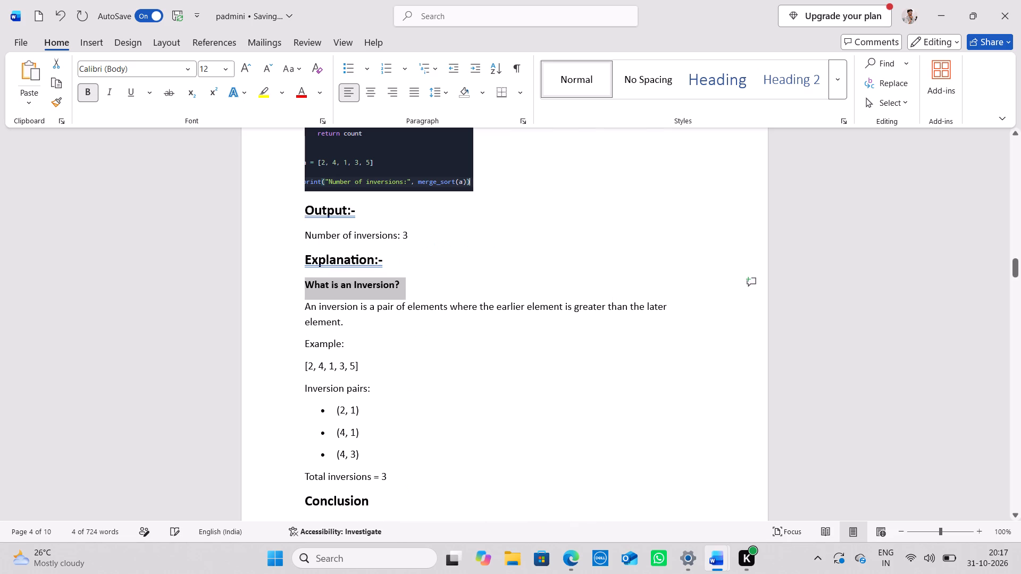
Review the headings and layout from the inversion-count answer back to the start of Q1.
{"action": "scroll", "coordinate": [444, 361], "scroll_direction": "down", "scroll_amount": 1}
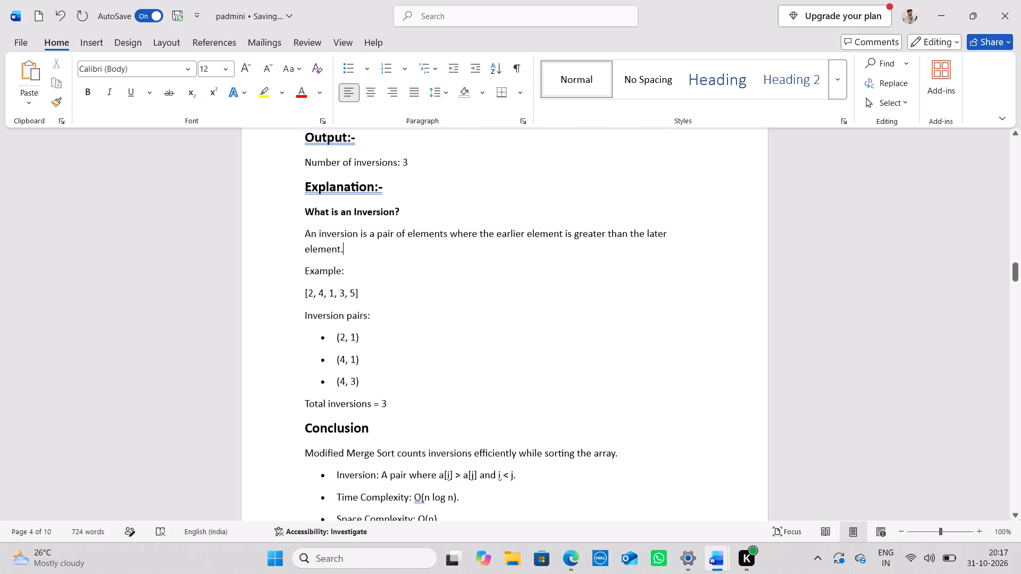
{"action": "scroll", "coordinate": [444, 361], "scroll_direction": "down", "scroll_amount": 1}
{"action": "scroll", "coordinate": [444, 361], "scroll_direction": "up", "scroll_amount": 2}
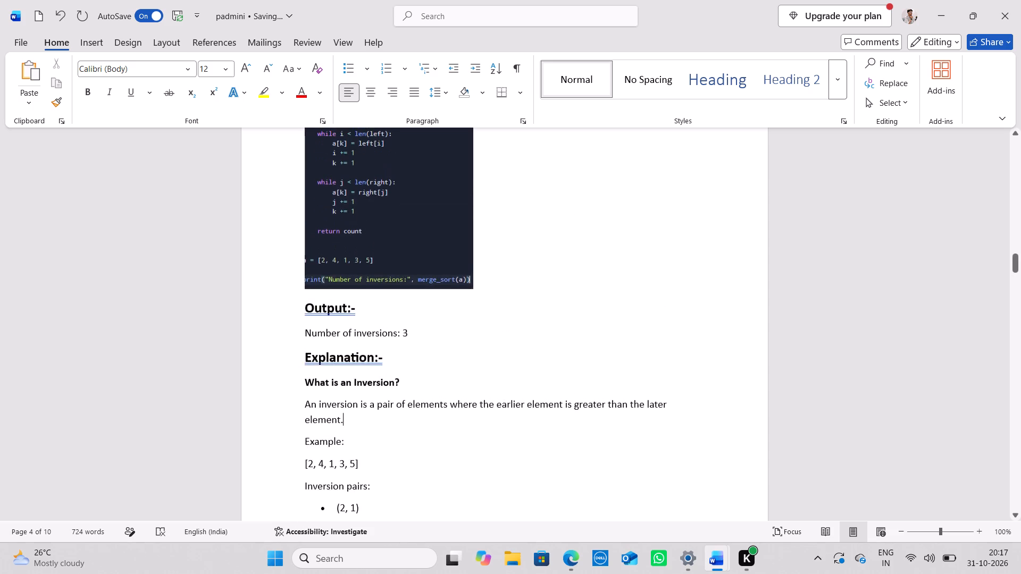
{"action": "scroll", "coordinate": [444, 361], "scroll_direction": "down", "scroll_amount": 3}
{"action": "scroll", "coordinate": [444, 361], "scroll_direction": "up", "scroll_amount": 1}
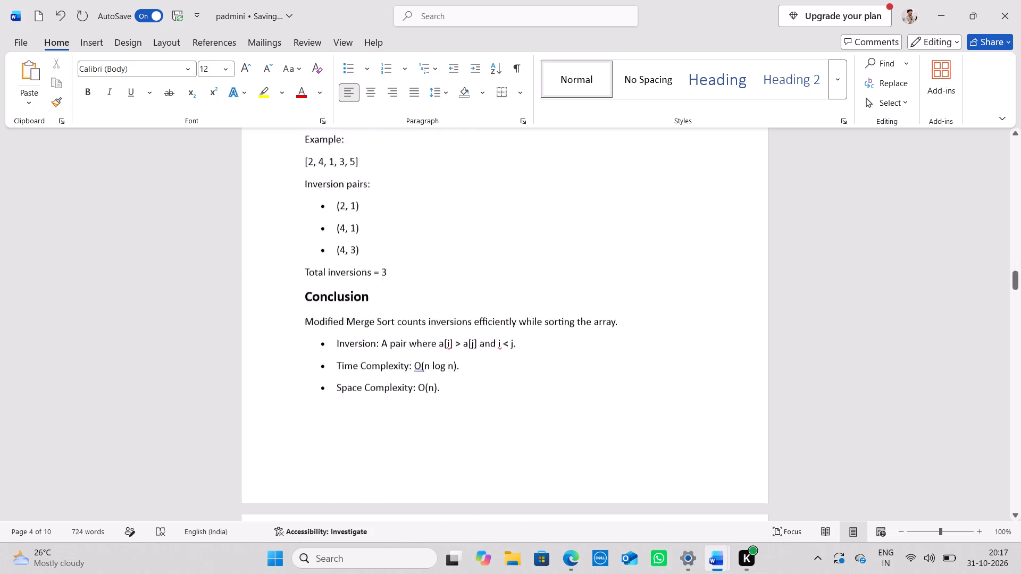
{"action": "scroll", "coordinate": [444, 361], "scroll_direction": "up", "scroll_amount": 4}
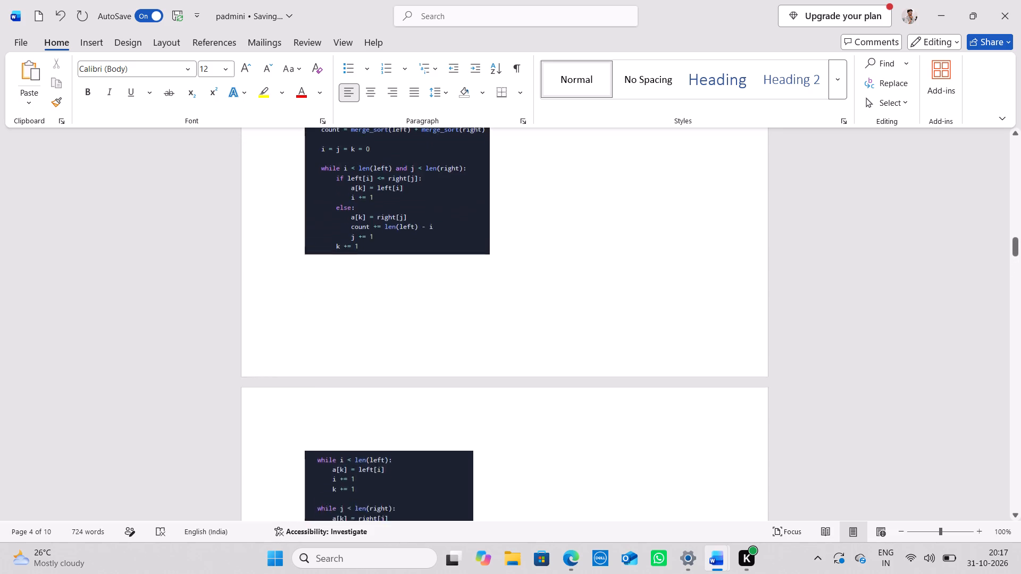
{"action": "scroll", "coordinate": [444, 361], "scroll_direction": "up", "scroll_amount": 4}
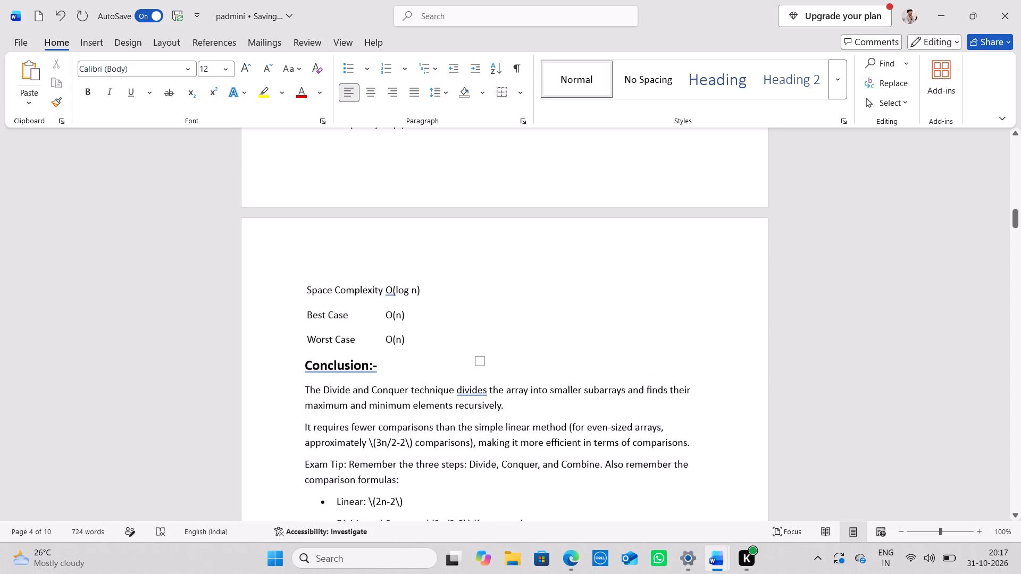
{"action": "scroll", "coordinate": [444, 361], "scroll_direction": "up", "scroll_amount": 3}
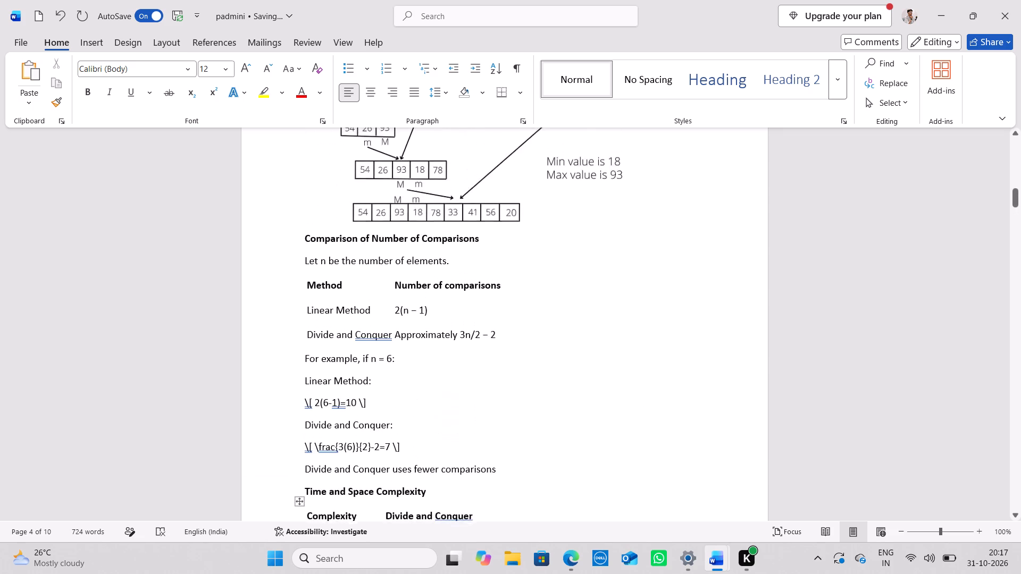
{"action": "scroll", "coordinate": [444, 361], "scroll_direction": "up", "scroll_amount": 4}
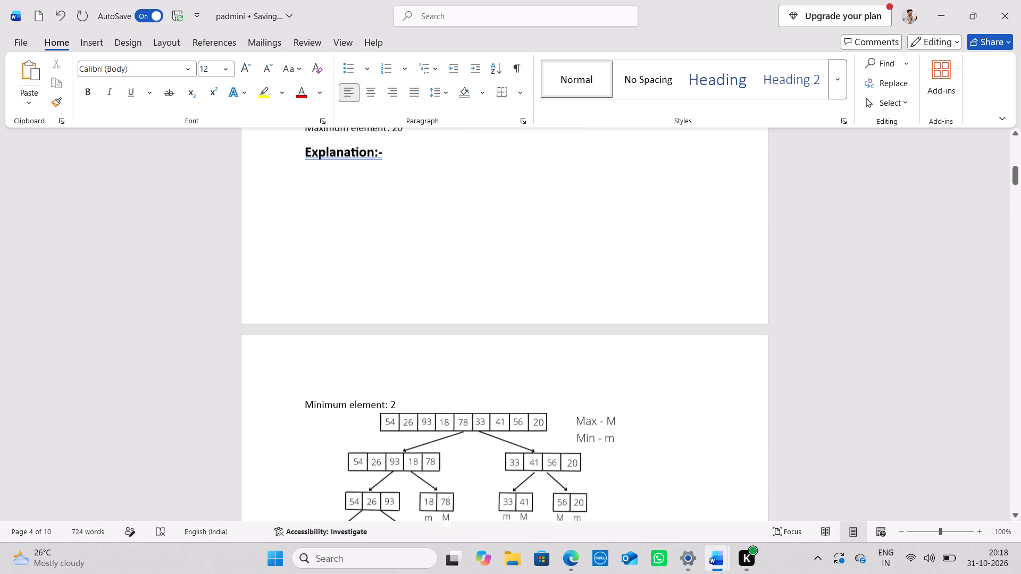
{"action": "scroll", "coordinate": [444, 361], "scroll_direction": "up", "scroll_amount": 4}
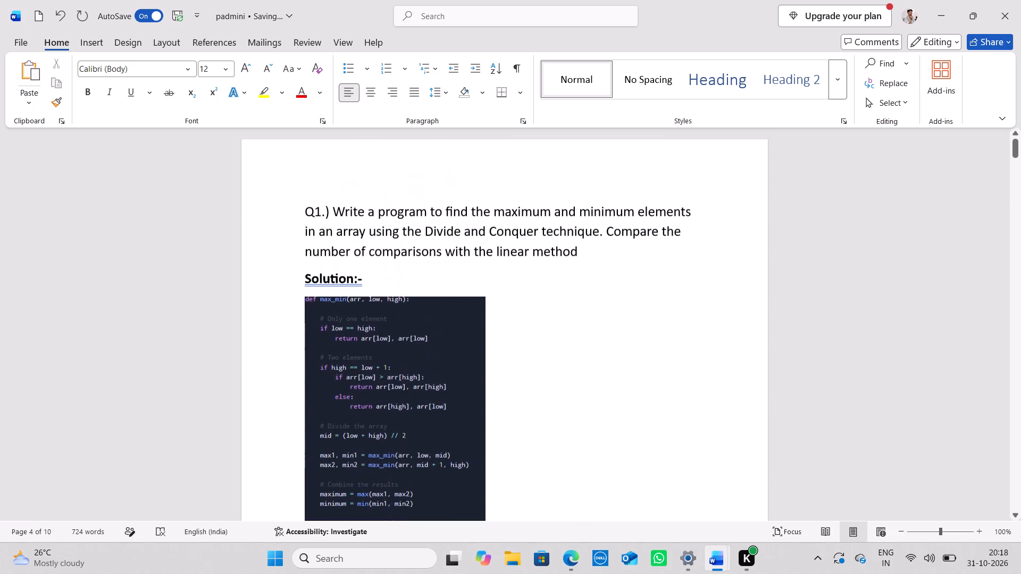
{"action": "scroll", "coordinate": [444, 361], "scroll_direction": "up", "scroll_amount": 1}
Review the headings and layout of the remaining answers through to the end of the document, rechecking the Strassen and Karatsuba answers.
{"action": "scroll", "coordinate": [444, 361], "scroll_direction": "down", "scroll_amount": 12}
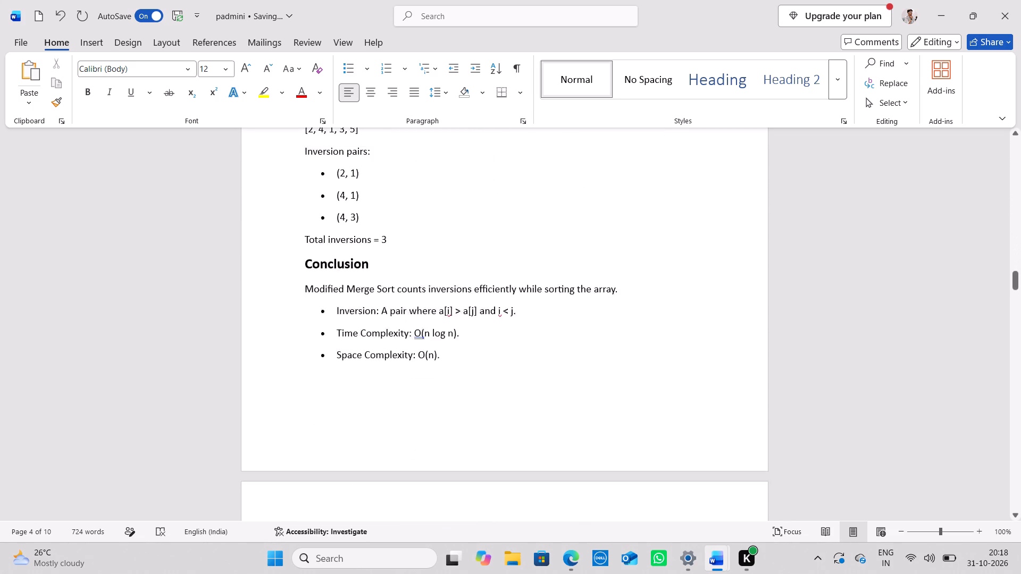
{"action": "scroll", "coordinate": [444, 361], "scroll_direction": "down", "scroll_amount": 8}
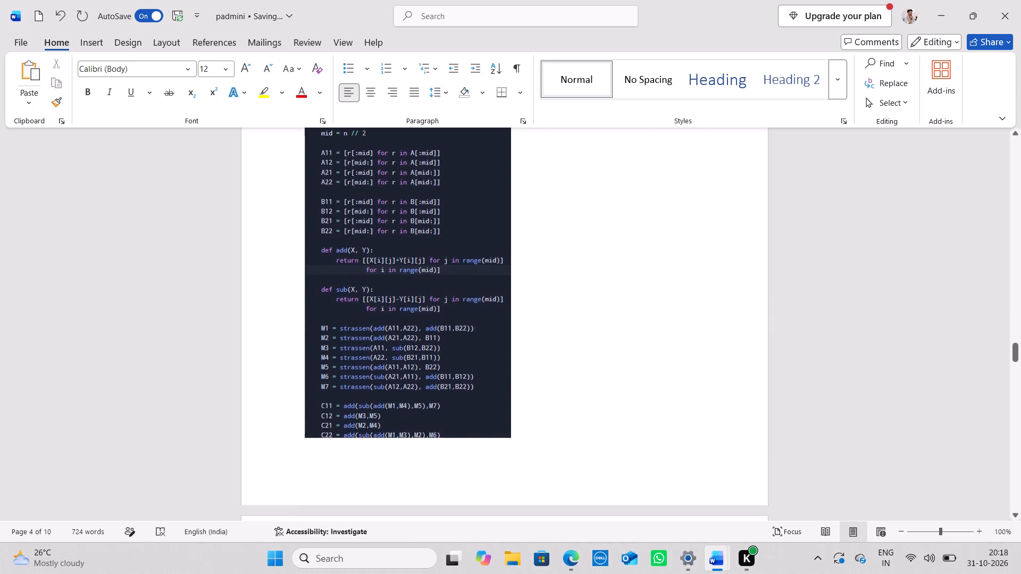
{"action": "scroll", "coordinate": [444, 361], "scroll_direction": "down", "scroll_amount": 6}
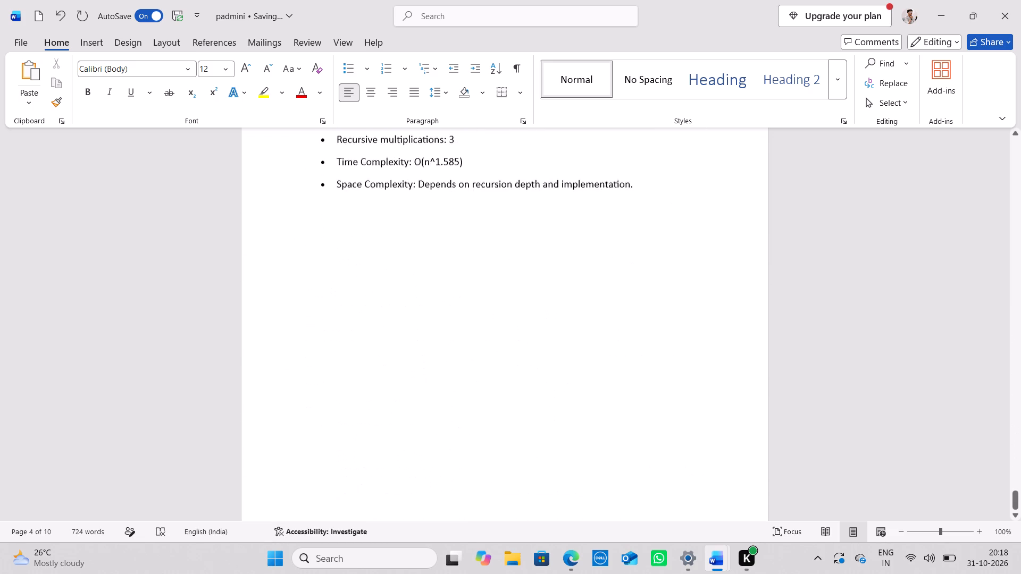
{"action": "scroll", "coordinate": [444, 361], "scroll_direction": "up", "scroll_amount": 5}
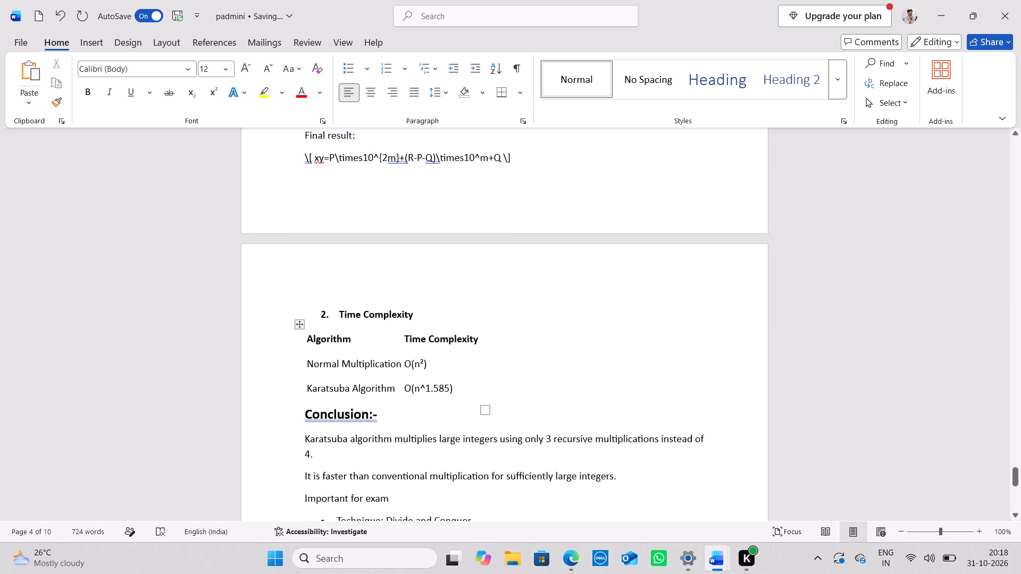
{"action": "scroll", "coordinate": [444, 361], "scroll_direction": "up", "scroll_amount": 5}
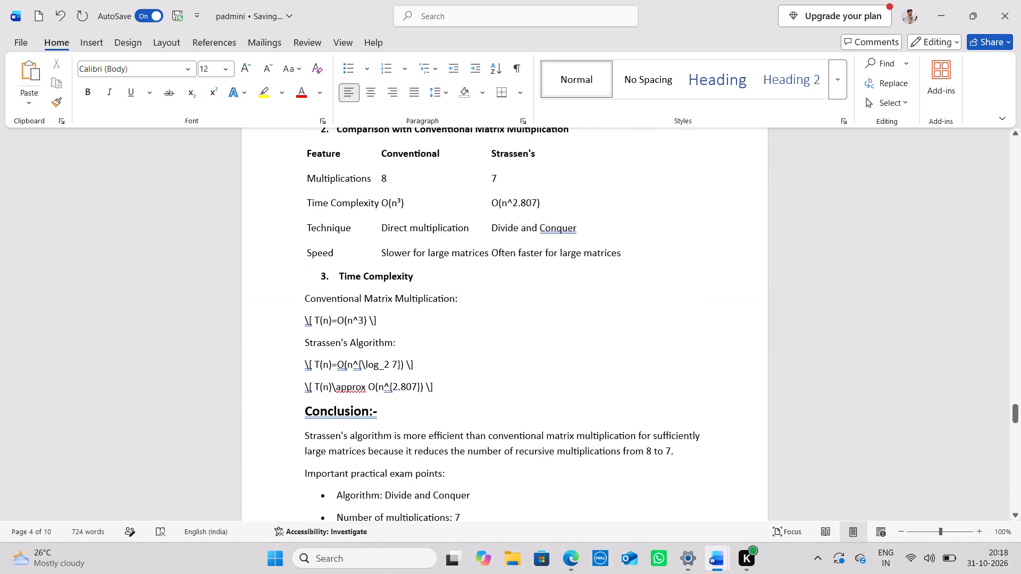
{"action": "scroll", "coordinate": [444, 361], "scroll_direction": "up", "scroll_amount": 5}
{"action": "scroll", "coordinate": [444, 361], "scroll_direction": "down", "scroll_amount": 1}
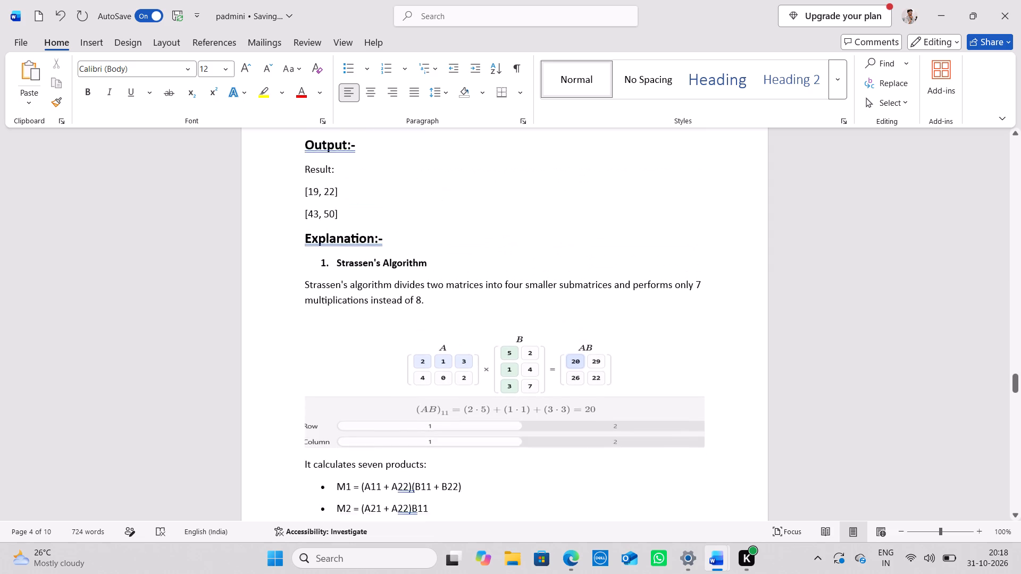
{"action": "scroll", "coordinate": [444, 361], "scroll_direction": "down", "scroll_amount": 4}
{"action": "scroll", "coordinate": [444, 361], "scroll_direction": "up", "scroll_amount": 1}
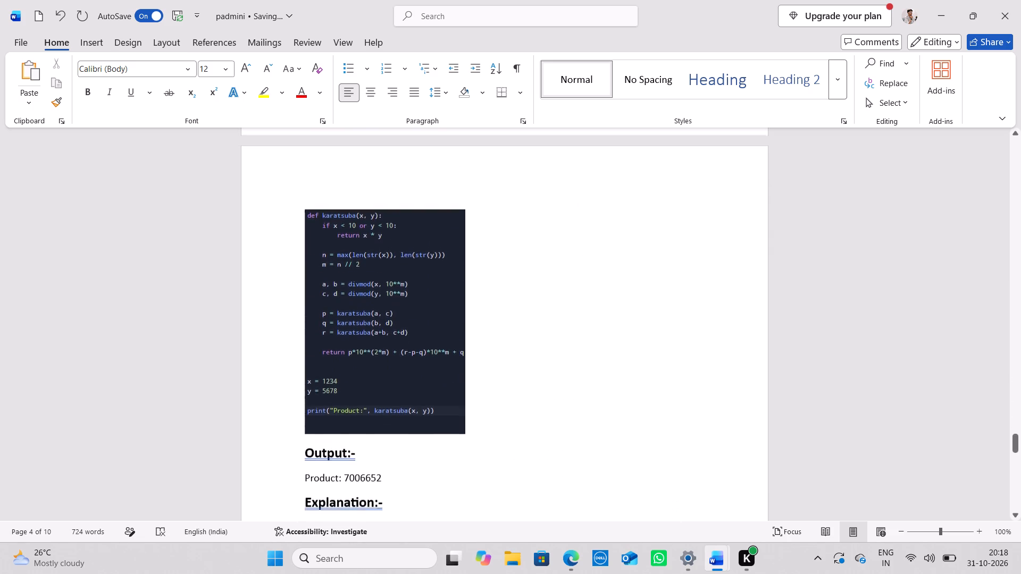
{"action": "scroll", "coordinate": [444, 361], "scroll_direction": "up", "scroll_amount": 3}
{"action": "scroll", "coordinate": [444, 361], "scroll_direction": "down", "scroll_amount": 1}
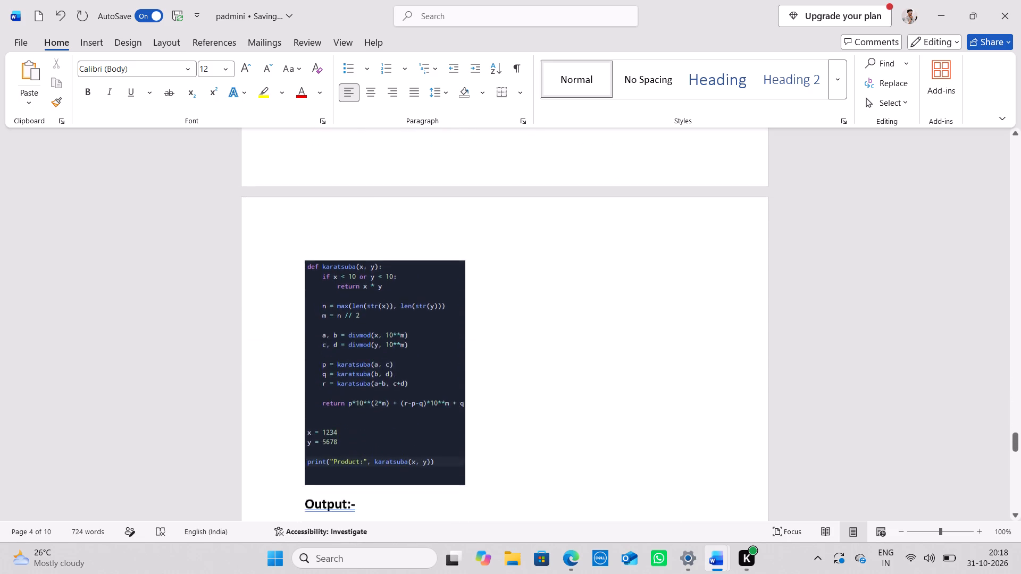
{"action": "scroll", "coordinate": [444, 361], "scroll_direction": "down", "scroll_amount": 4}
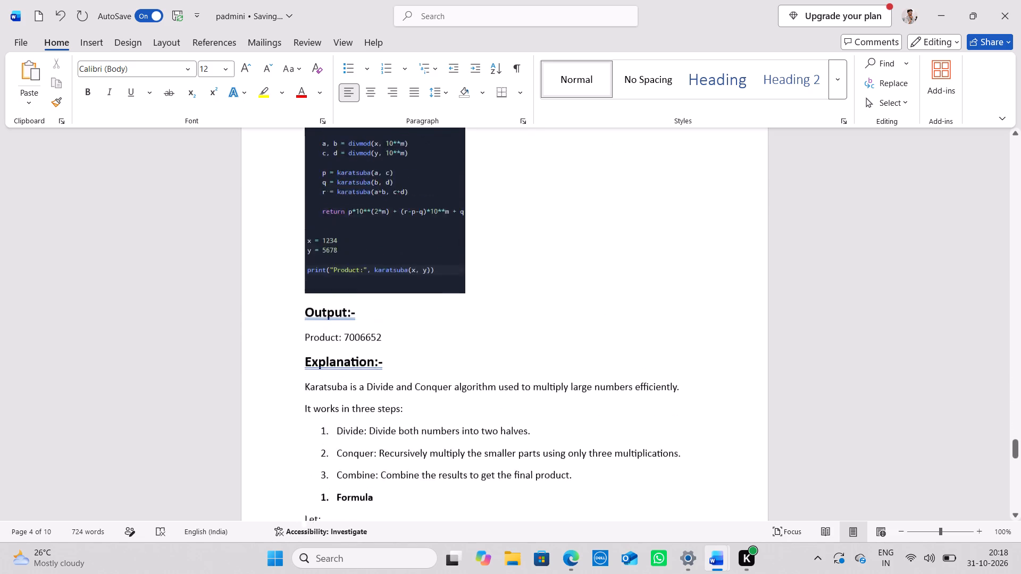
{"action": "scroll", "coordinate": [444, 361], "scroll_direction": "down", "scroll_amount": 2}
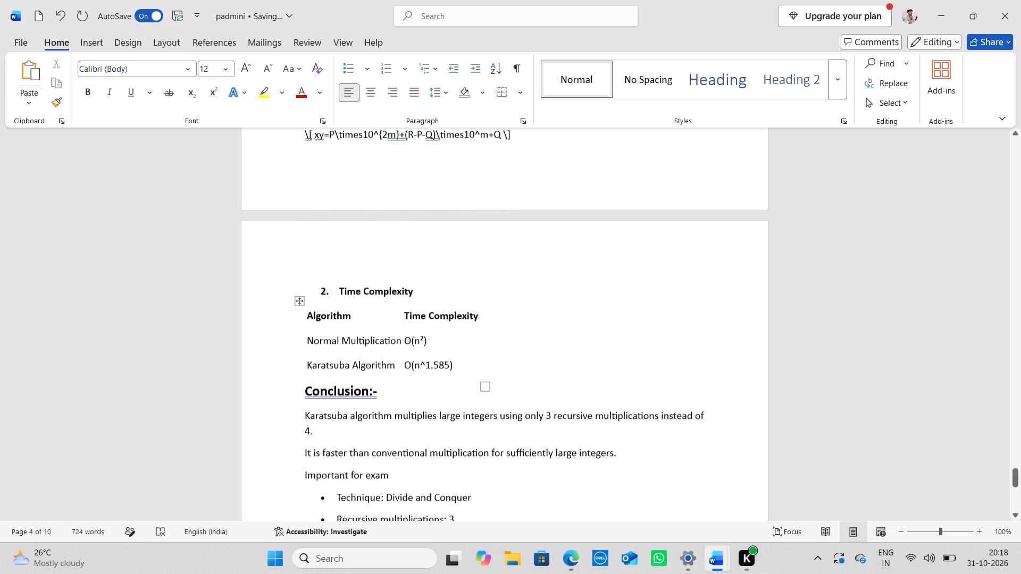
{"action": "scroll", "coordinate": [444, 361], "scroll_direction": "up", "scroll_amount": 2}
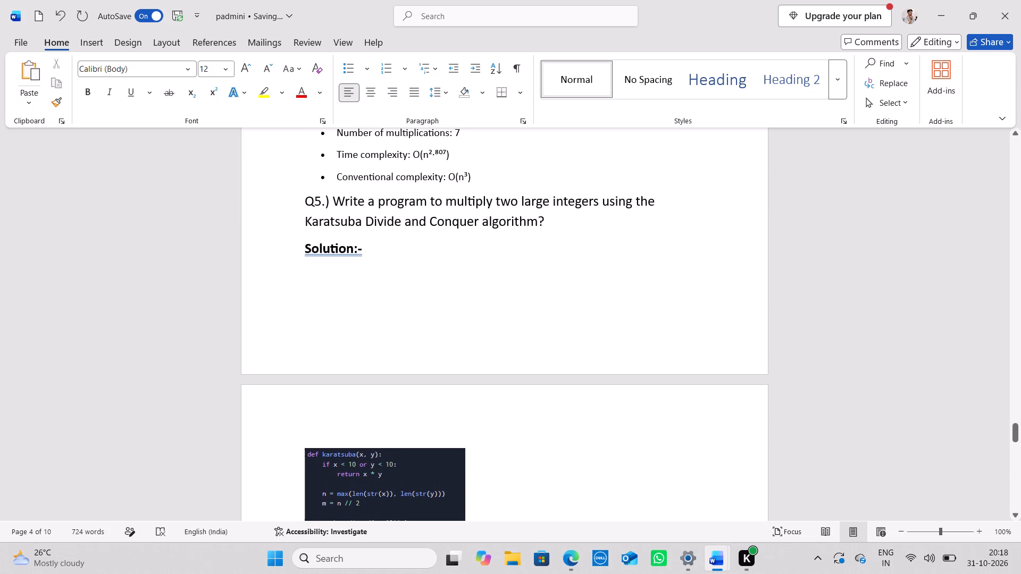
Copy the sharing link of the padmini document and dismiss the link notice.
{"action": "left_click", "coordinate": [986, 43]}
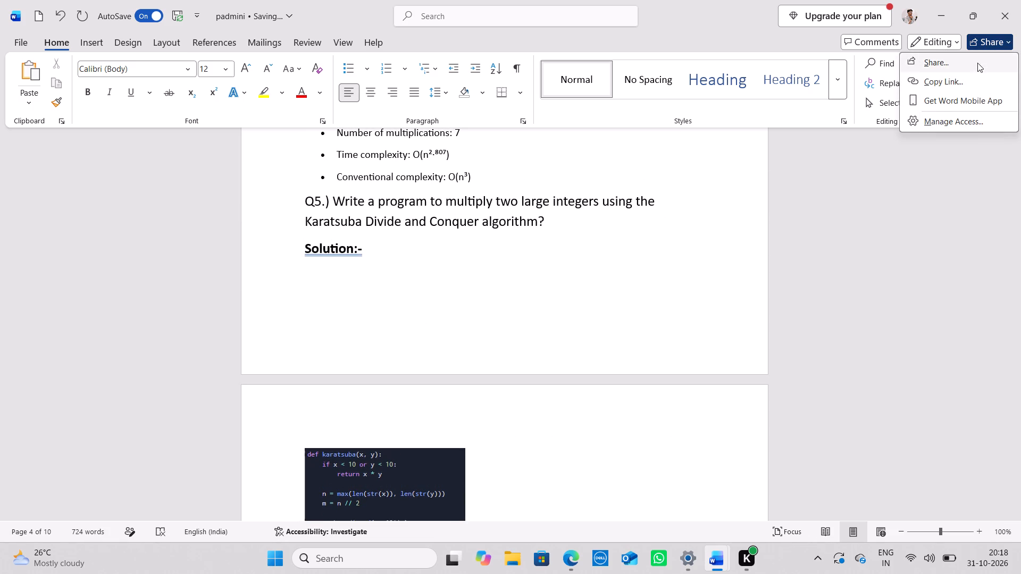
{"action": "left_click", "coordinate": [968, 87]}
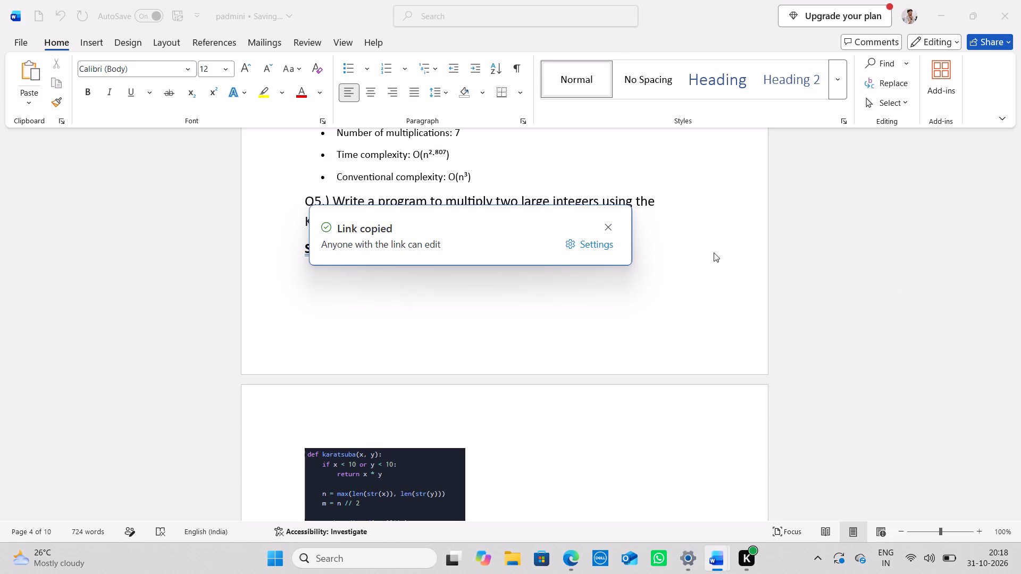
{"action": "left_click", "coordinate": [609, 232]}
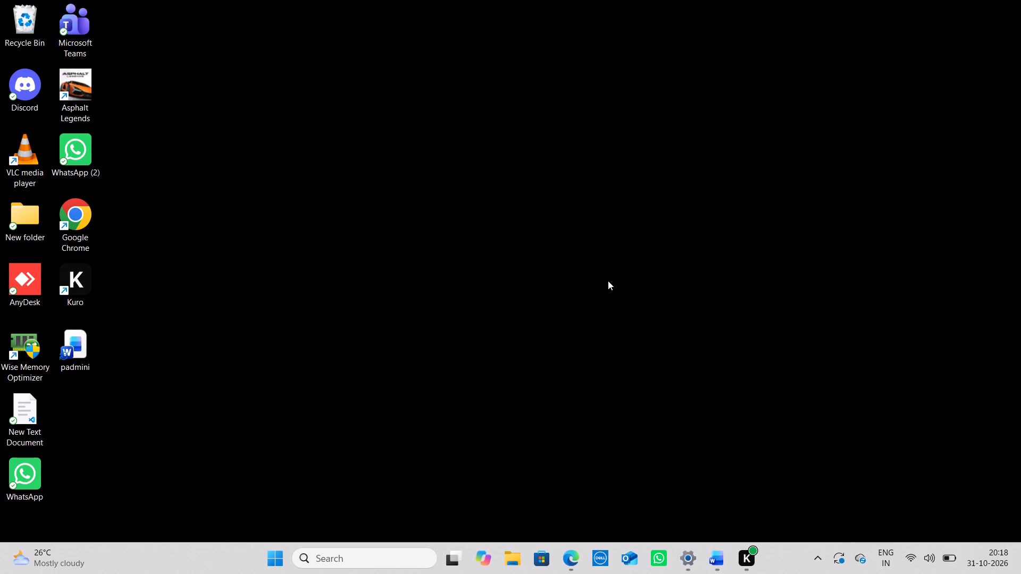
Open WhatsApp from the desktop.
{"action": "double_click", "coordinate": [85, 156]}
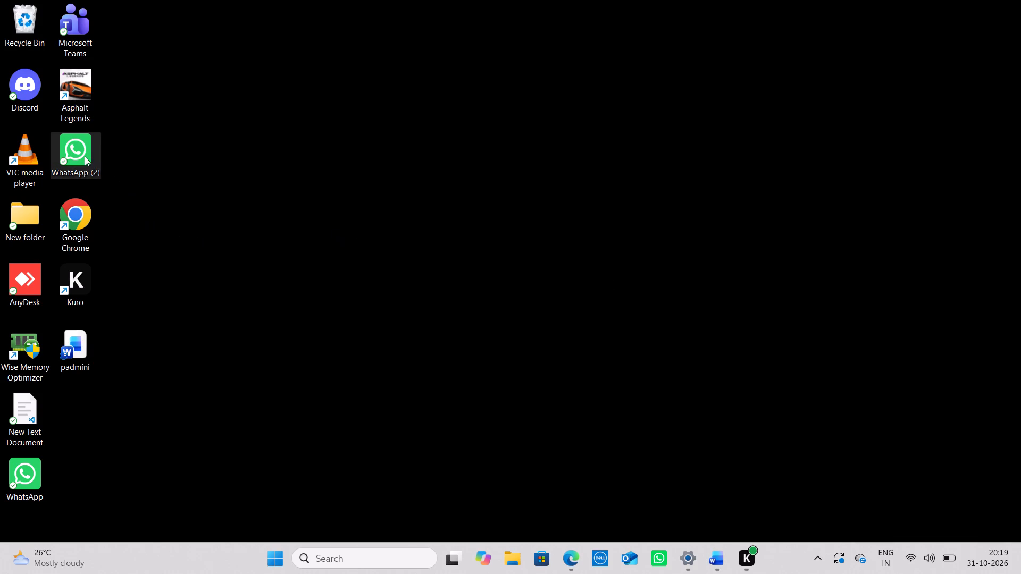
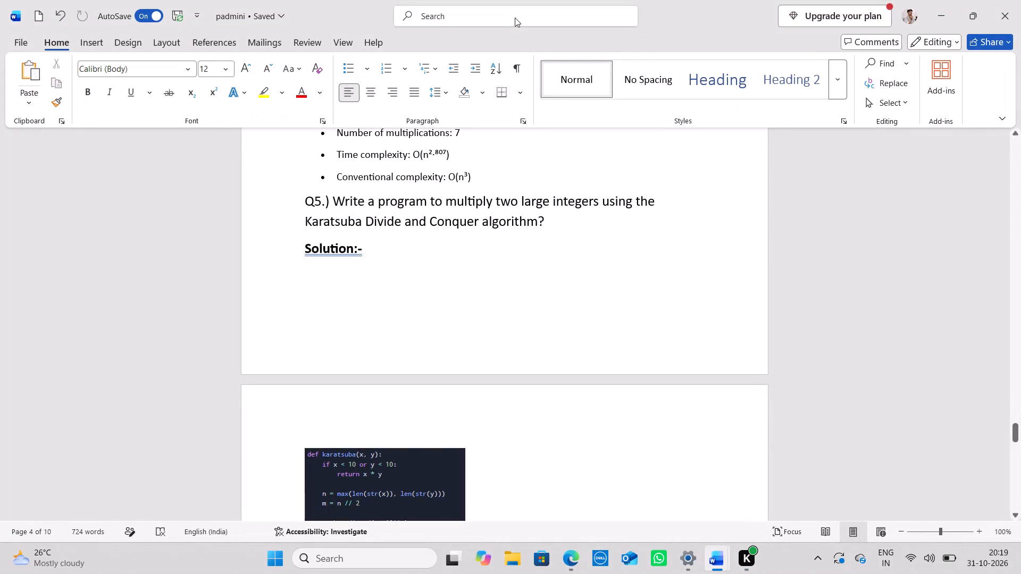
Add unbulleted blank lines after the Space Complexity bullet that ends the Karatsuba answer.
{"action": "scroll", "coordinate": [526, 221], "scroll_direction": "up", "scroll_amount": 2}
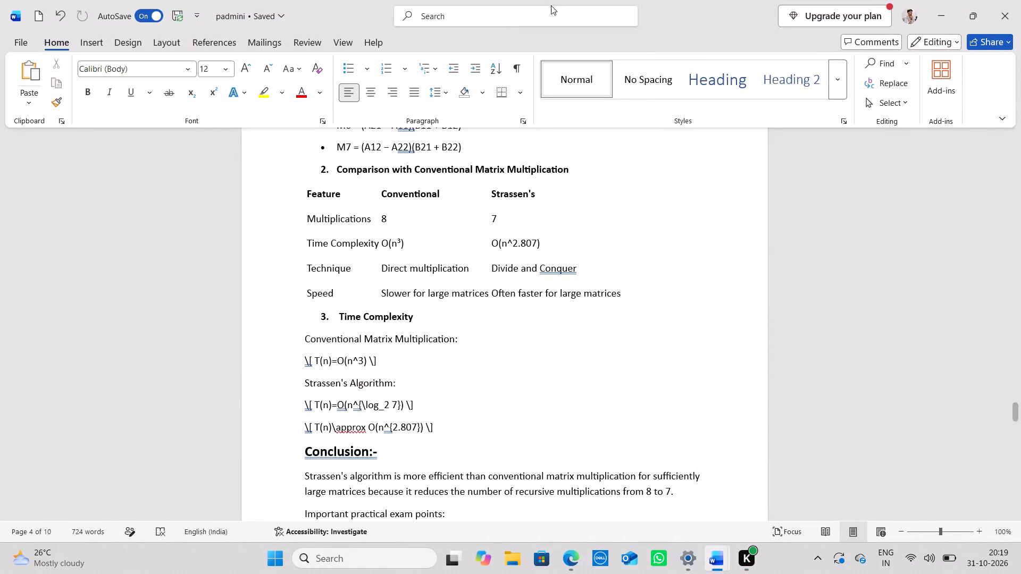
{"action": "scroll", "coordinate": [518, 173], "scroll_direction": "up", "scroll_amount": 1}
{"action": "scroll", "coordinate": [511, 210], "scroll_direction": "down", "scroll_amount": 7}
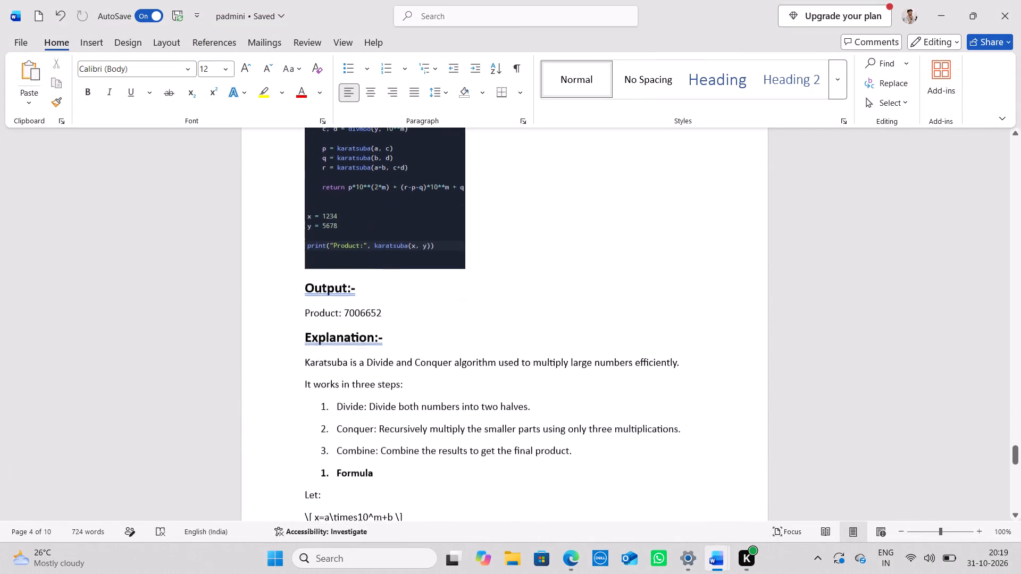
{"action": "scroll", "coordinate": [511, 210], "scroll_direction": "down", "scroll_amount": 4}
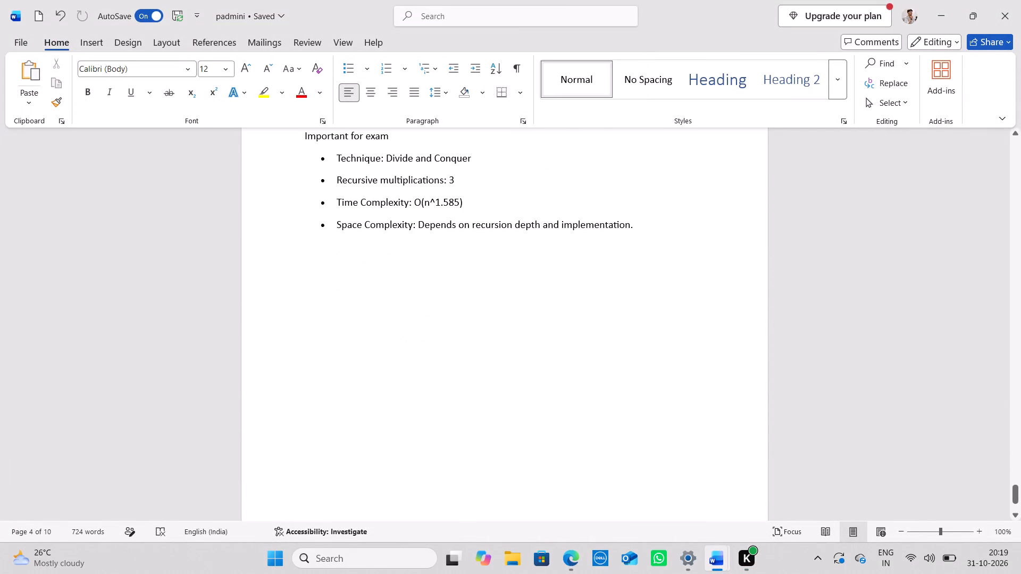
{"action": "left_click", "coordinate": [645, 226]}
{"action": "key", "text": "Return"}
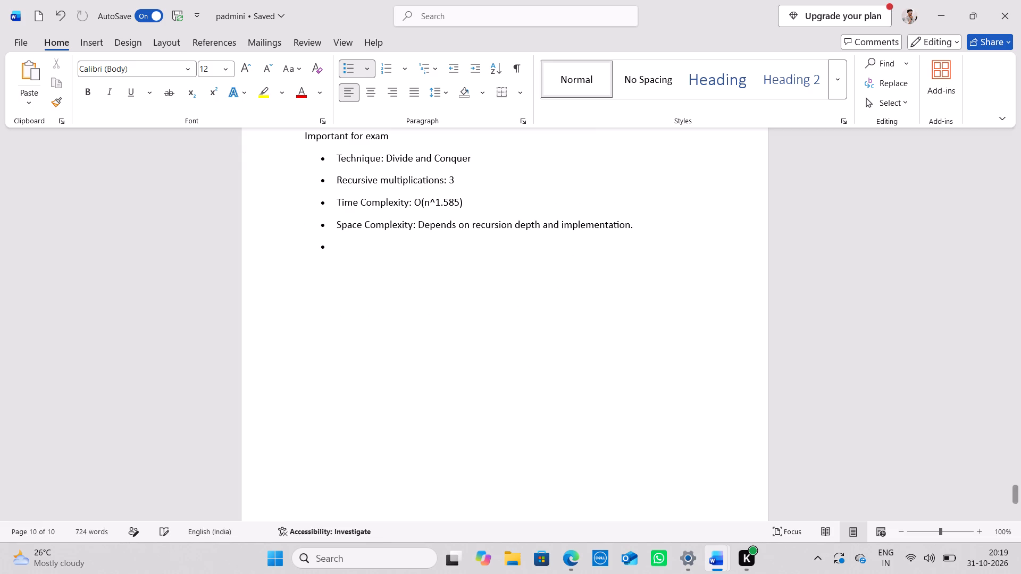
{"action": "key", "text": "BackSpace"}
{"action": "key", "text": "BackSpace"}
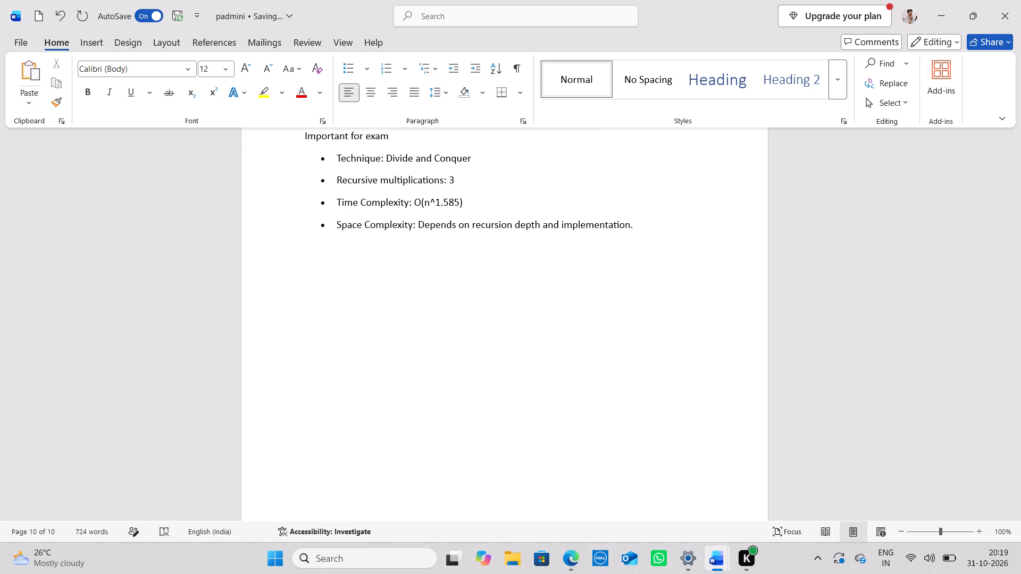
{"action": "key", "text": "Down"}
{"action": "key", "text": "Left"}
{"action": "key", "text": "Left"}
{"action": "key", "text": "Down"}
{"action": "key", "text": "Down"}
{"action": "key", "text": "BackSpace"}
{"action": "key", "text": "BackSpace"}
{"action": "key", "text": "Return"}
{"action": "key", "text": "BackSpace"}
{"action": "key", "text": "Return"}
Examine the Q5 question heading's wording and font size as a reference for the next question.
{"action": "scroll", "coordinate": [645, 226], "scroll_direction": "up", "scroll_amount": 6}
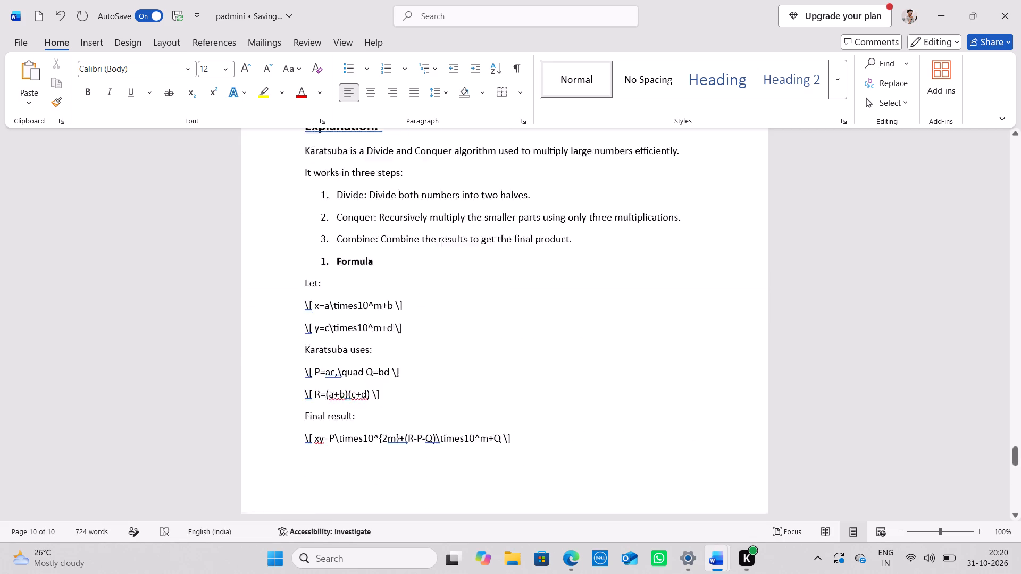
{"action": "scroll", "coordinate": [645, 226], "scroll_direction": "up", "scroll_amount": 2}
{"action": "left_click", "coordinate": [645, 226]}
{"action": "scroll", "coordinate": [645, 226], "scroll_direction": "down", "scroll_amount": 1}
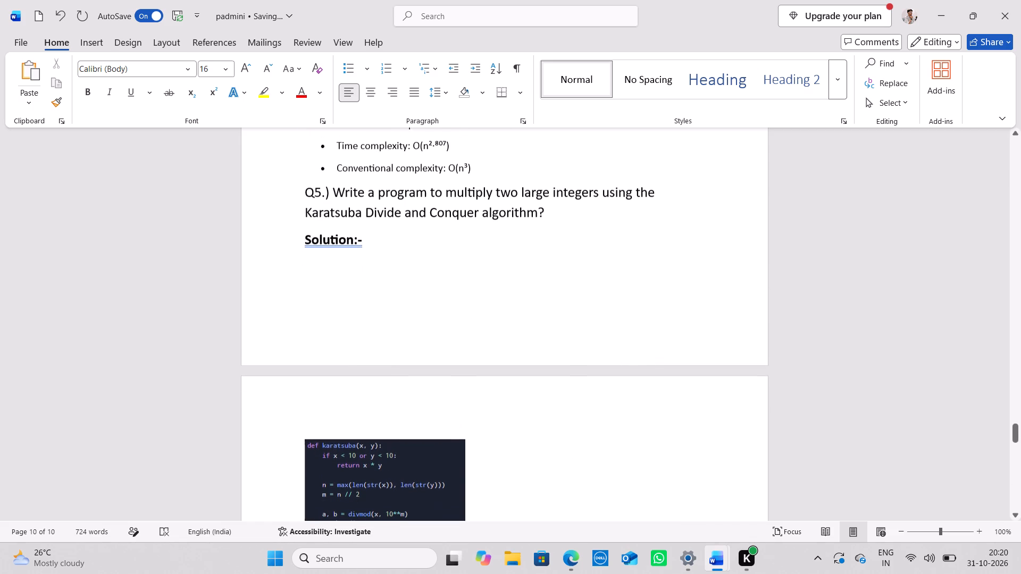
{"action": "scroll", "coordinate": [645, 226], "scroll_direction": "down", "scroll_amount": 1}
{"action": "left_click_drag", "start_coordinate": [573, 217], "coordinate": [474, 221]}
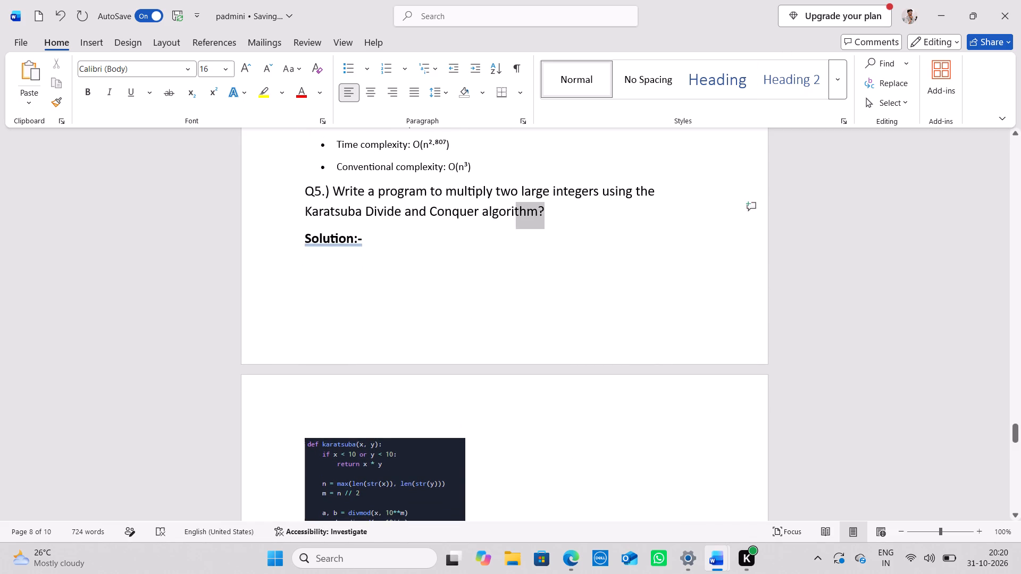
{"action": "left_click_drag", "start_coordinate": [474, 221], "coordinate": [297, 189]}
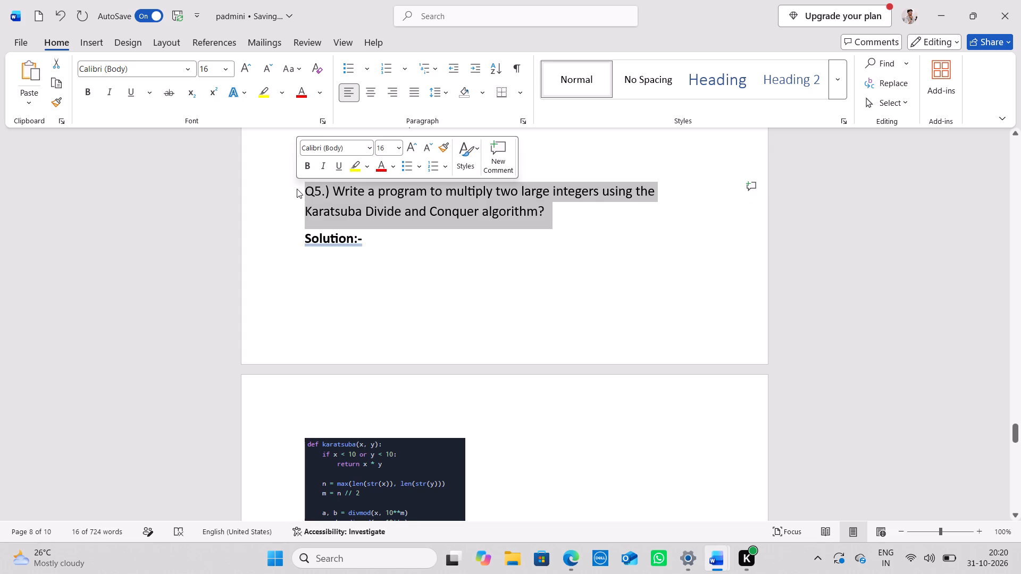
{"action": "left_click", "coordinate": [415, 233]}
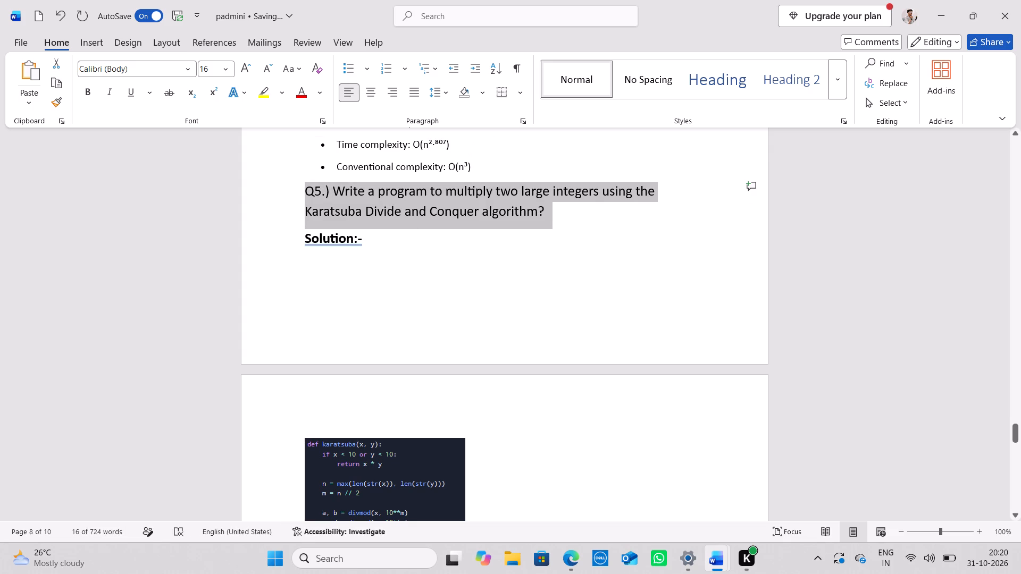
Copy the Experiment 6 question text from the CSE323_Experiments document and paste it into padmini, one blank line below the final bullets.
{"action": "scroll", "coordinate": [431, 302], "scroll_direction": "down", "scroll_amount": 6}
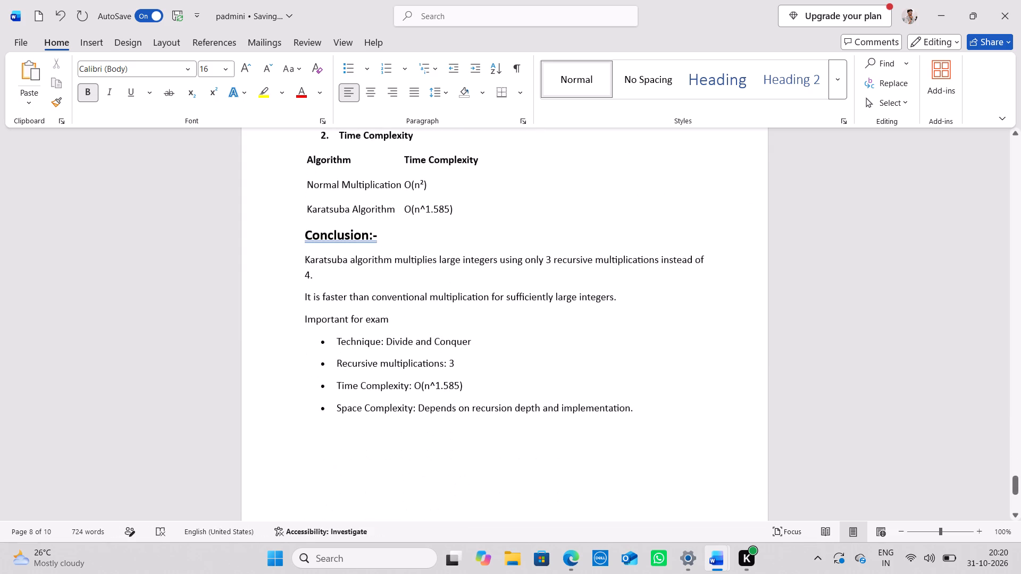
{"action": "scroll", "coordinate": [431, 302], "scroll_direction": "down", "scroll_amount": 1}
{"action": "left_click", "coordinate": [303, 399]}
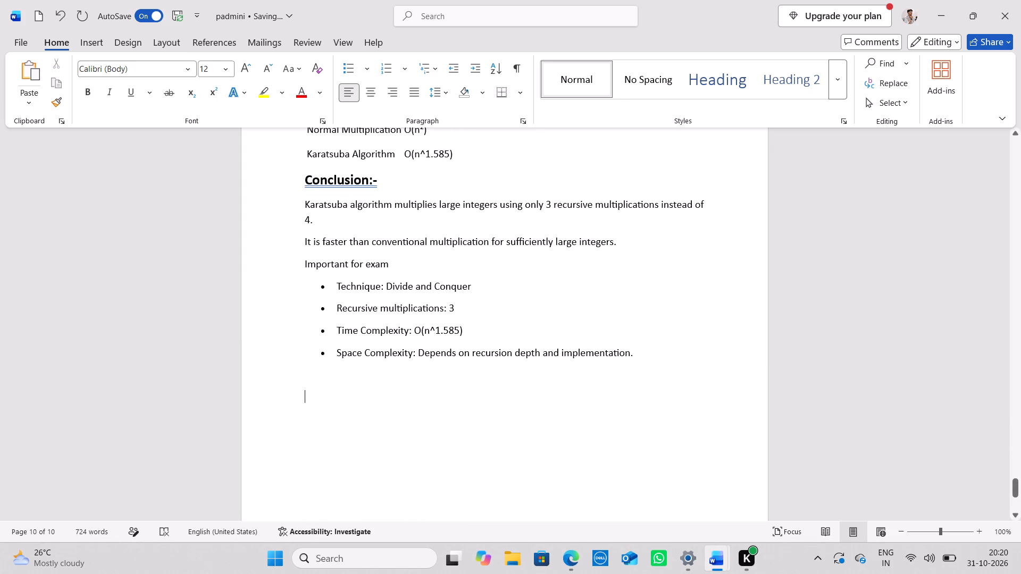
{"action": "left_click", "coordinate": [299, 381]}
{"action": "key", "text": "Return"}
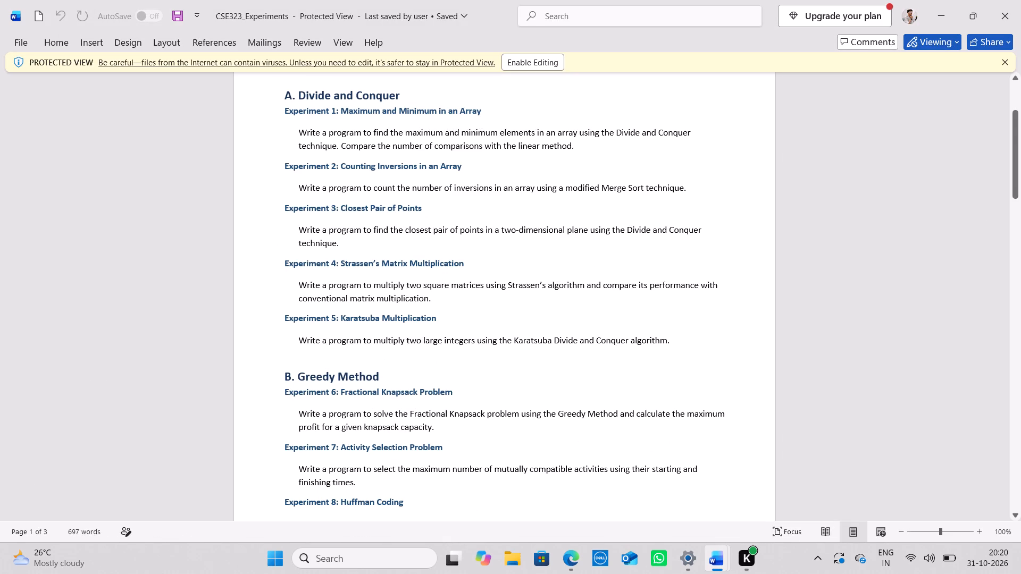
{"action": "scroll", "coordinate": [399, 364], "scroll_direction": "down", "scroll_amount": 1}
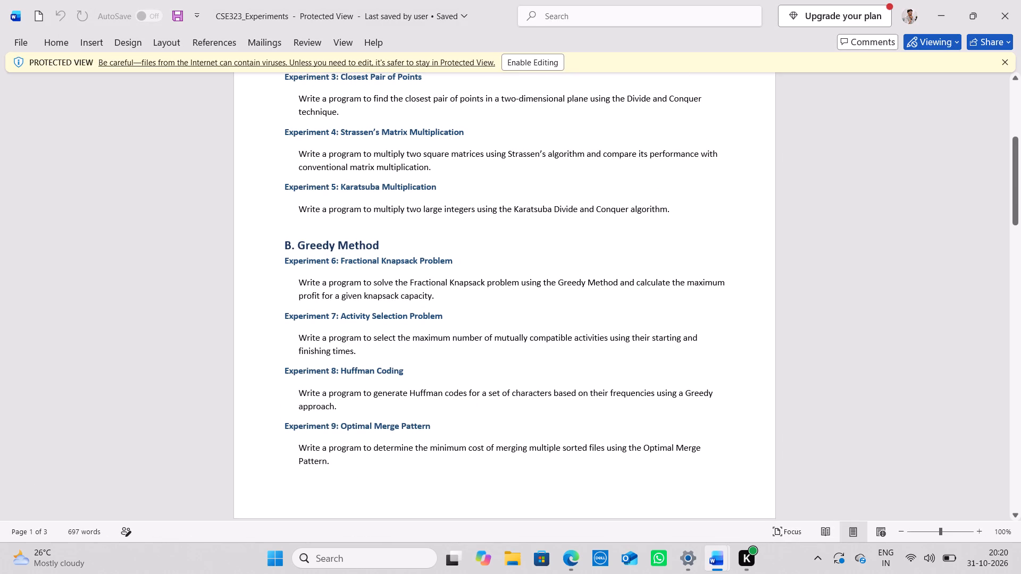
{"action": "left_click_drag", "start_coordinate": [295, 278], "coordinate": [403, 304]}
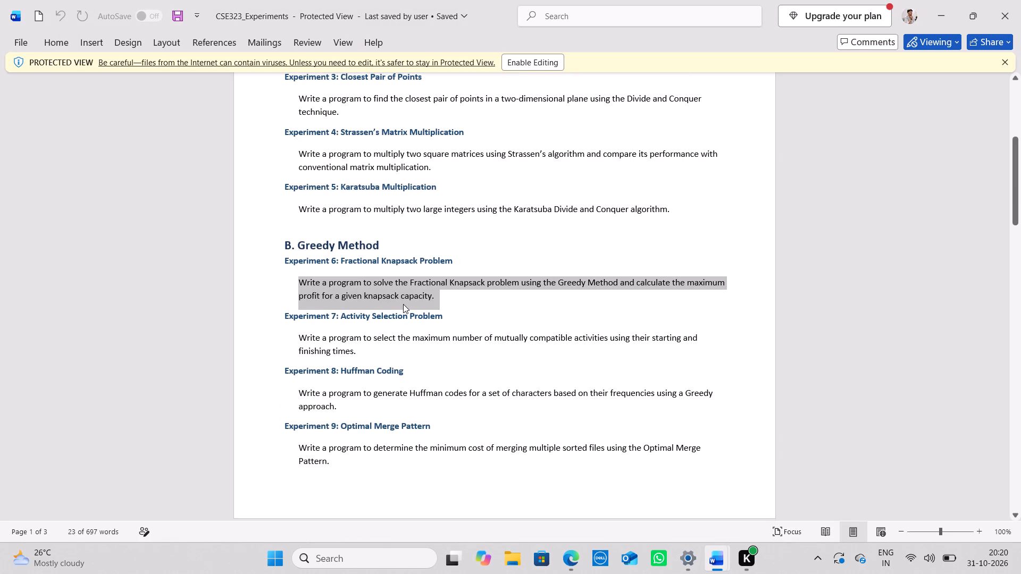
{"action": "key", "text": "ctrl+c"}
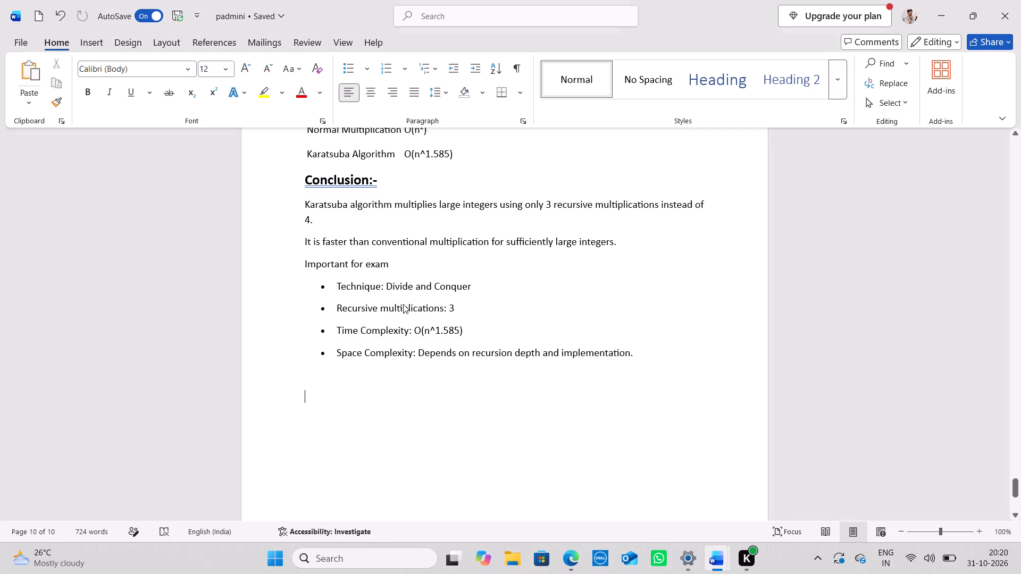
{"action": "key", "text": "ctrl+v"}
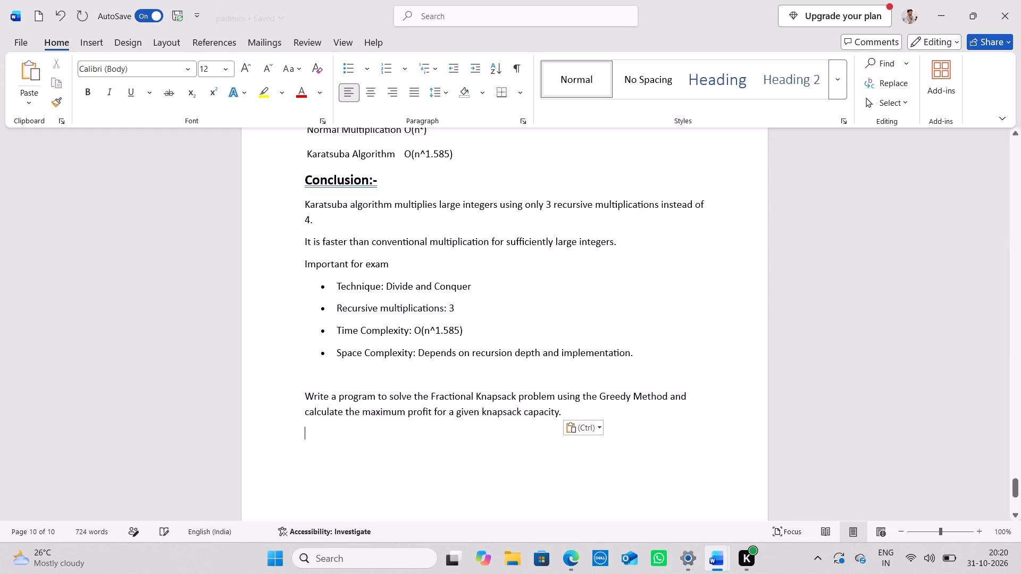
Prefix the pasted Fractional Knapsack question with "Q6.) ".
{"action": "left_click", "coordinate": [300, 390]}
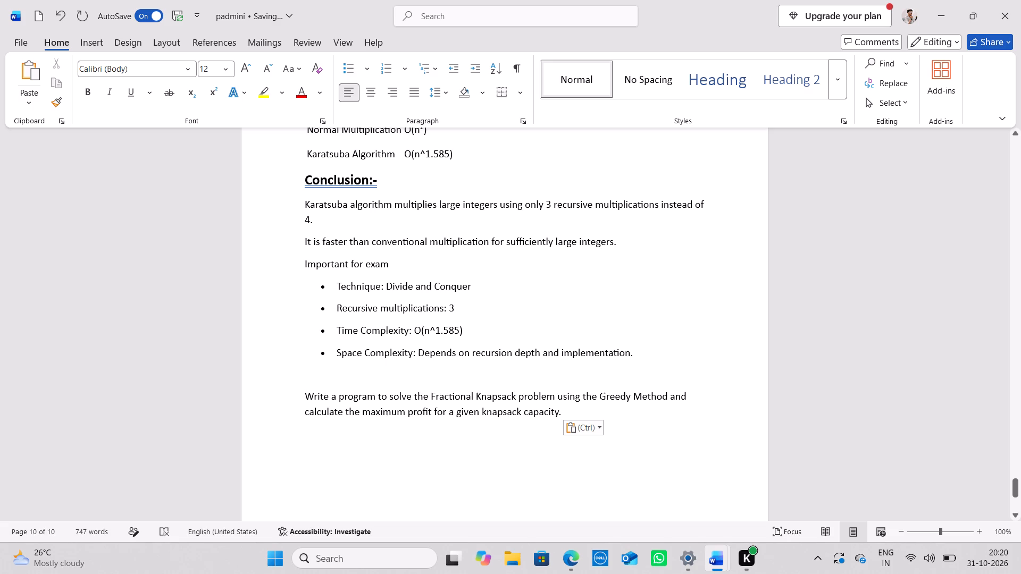
{"action": "key", "text": "q"}
{"action": "key", "text": "6"}
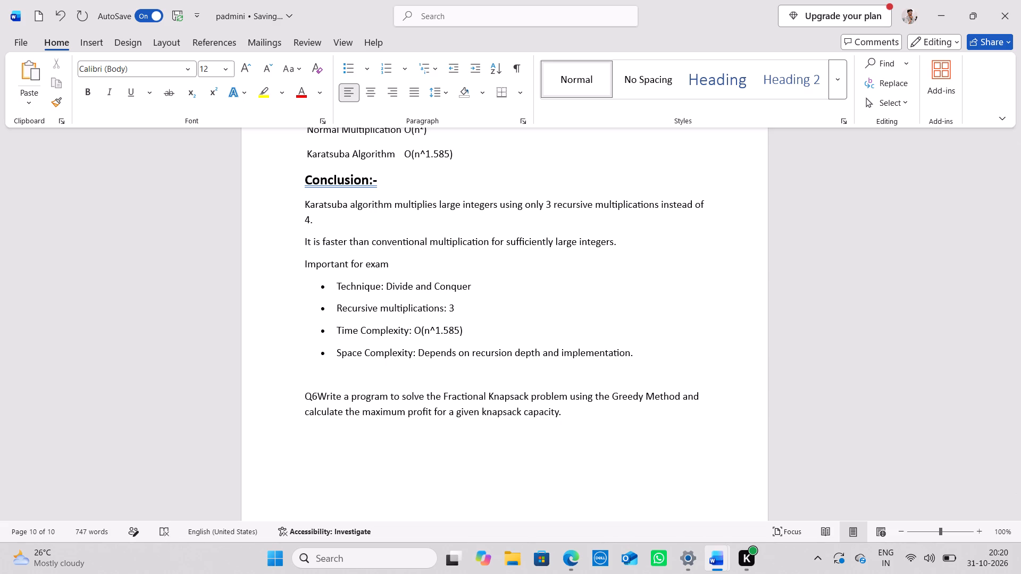
{"action": "key", "text": "period"}
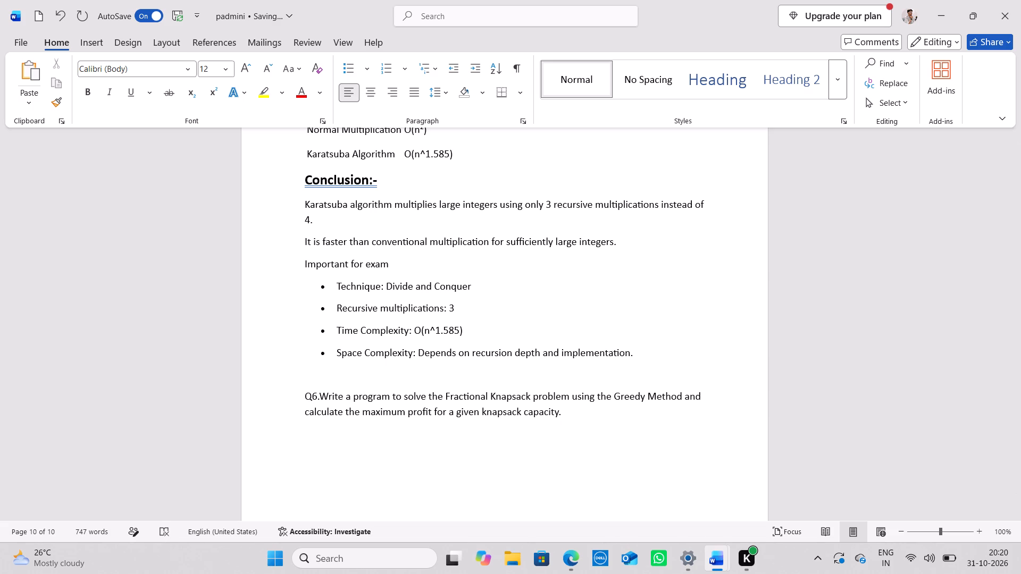
{"action": "key", "text": "shift+parenright"}
{"action": "key", "text": "space"}
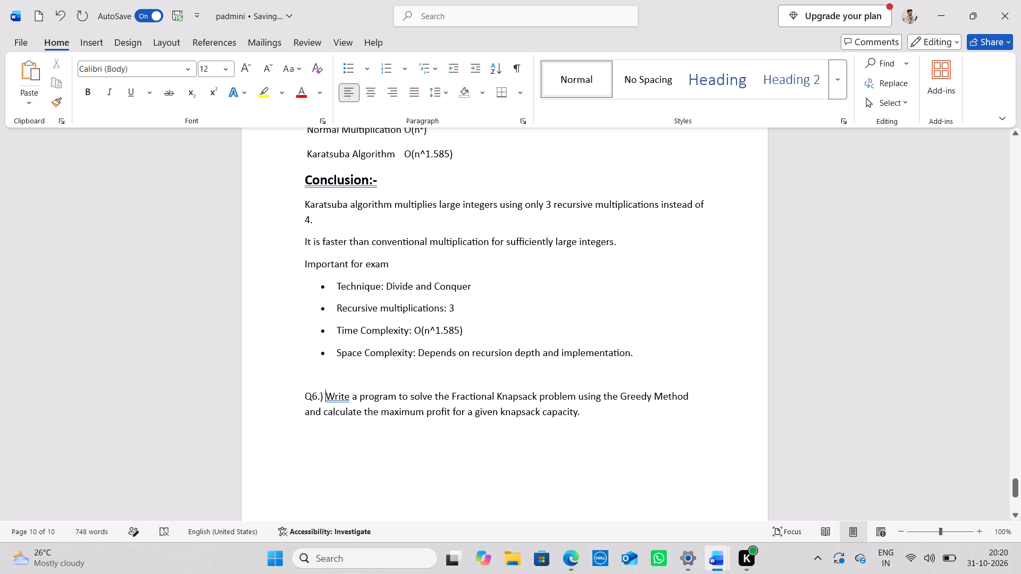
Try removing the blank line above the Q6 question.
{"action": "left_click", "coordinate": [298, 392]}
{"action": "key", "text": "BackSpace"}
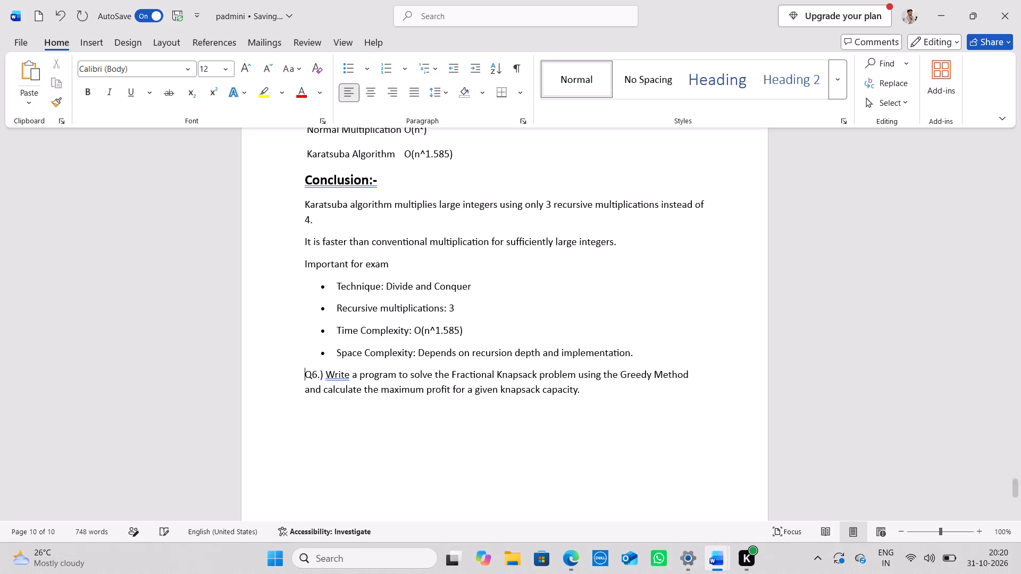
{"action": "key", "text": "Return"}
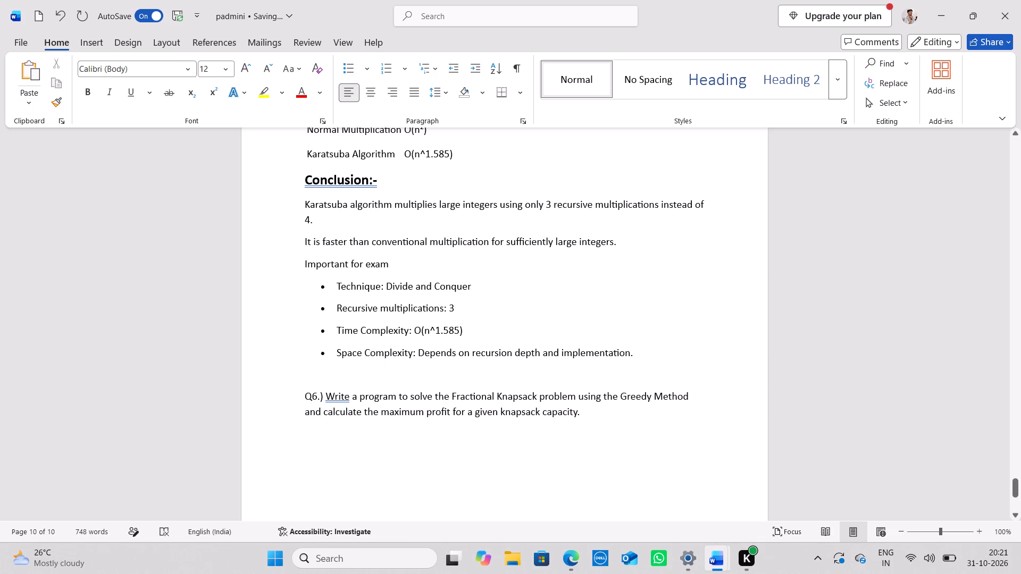
Set the font size of the whole Q6 question to 16.
{"action": "left_click_drag", "start_coordinate": [303, 394], "coordinate": [543, 429]}
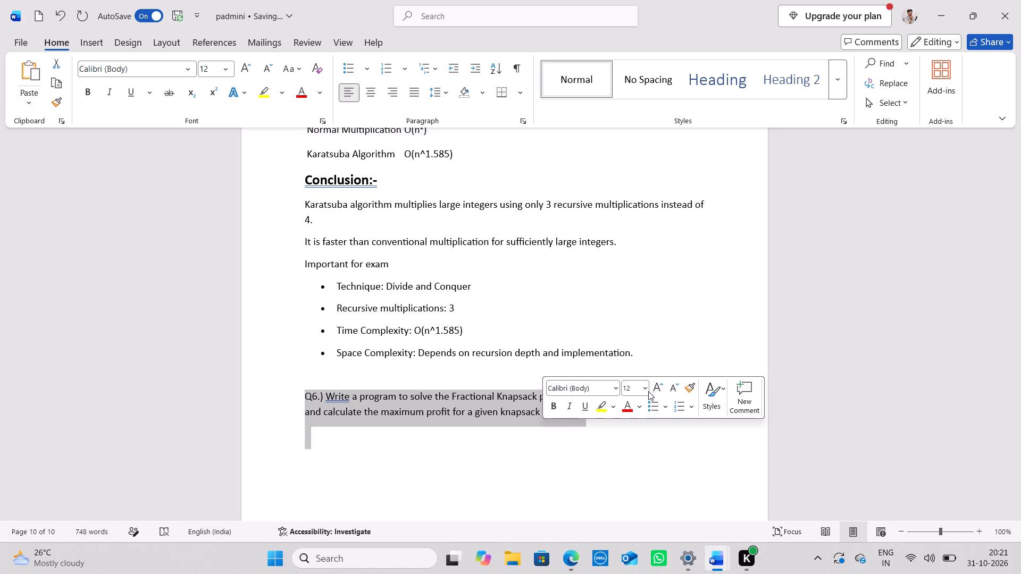
{"action": "left_click", "coordinate": [642, 389]}
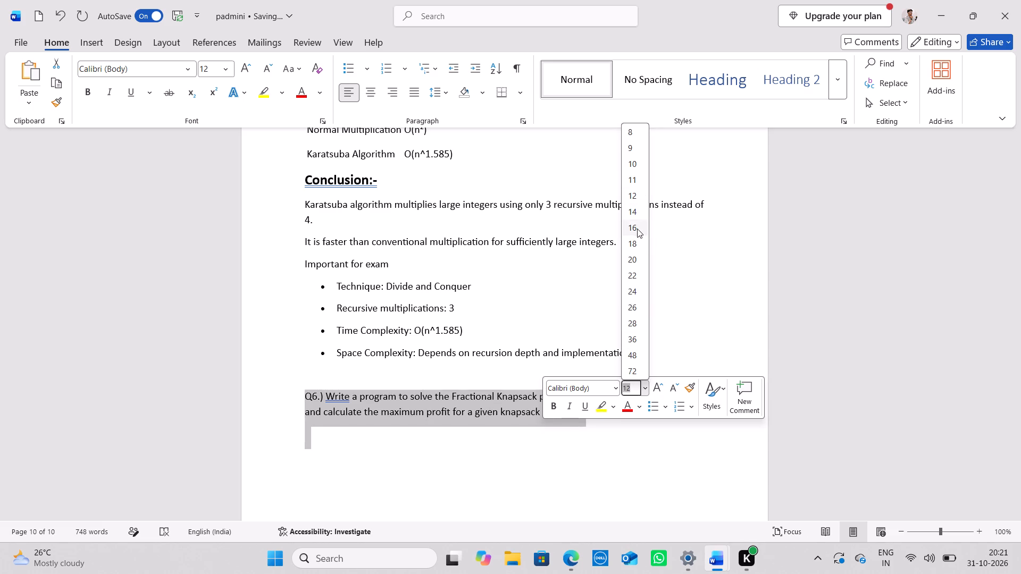
{"action": "left_click", "coordinate": [637, 229]}
{"action": "left_click", "coordinate": [481, 432]}
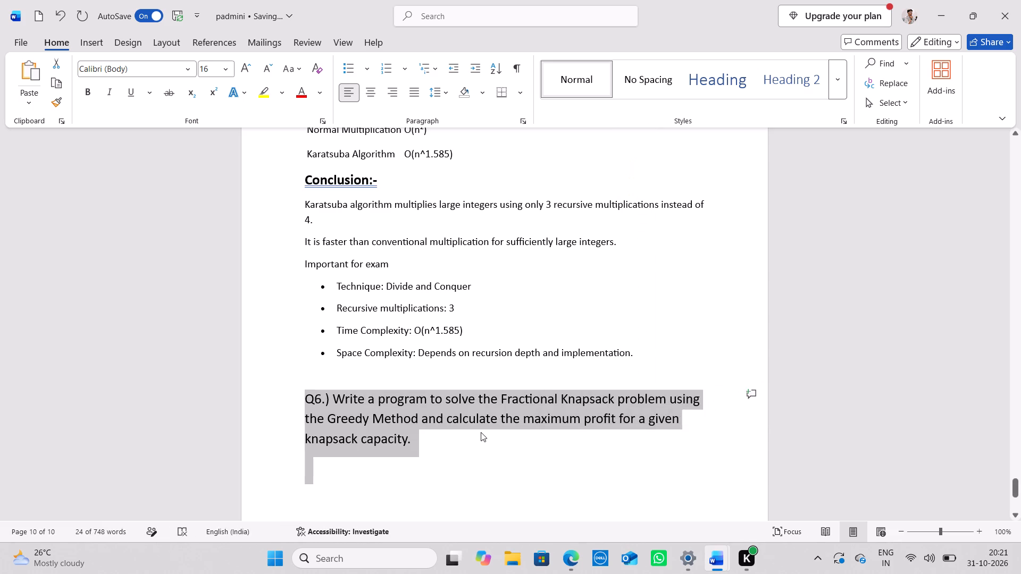
Start a new blank line below the Q6 Fractional Knapsack question.
{"action": "key", "text": "Return"}
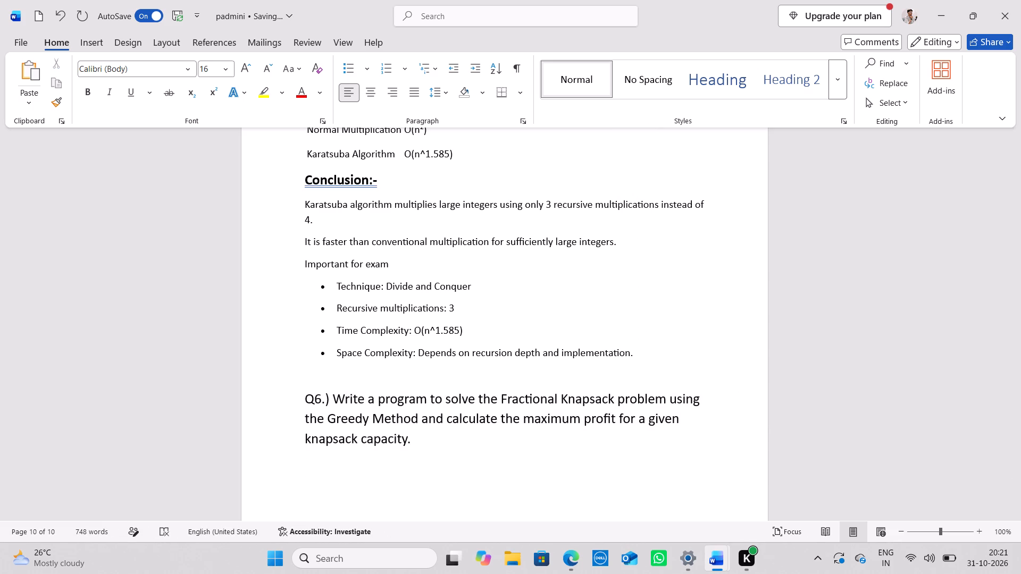
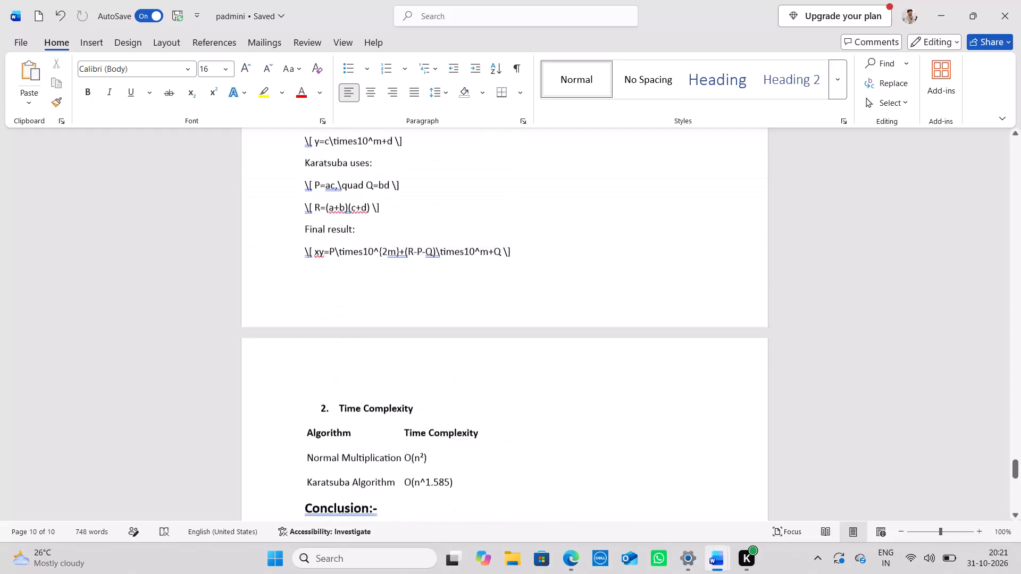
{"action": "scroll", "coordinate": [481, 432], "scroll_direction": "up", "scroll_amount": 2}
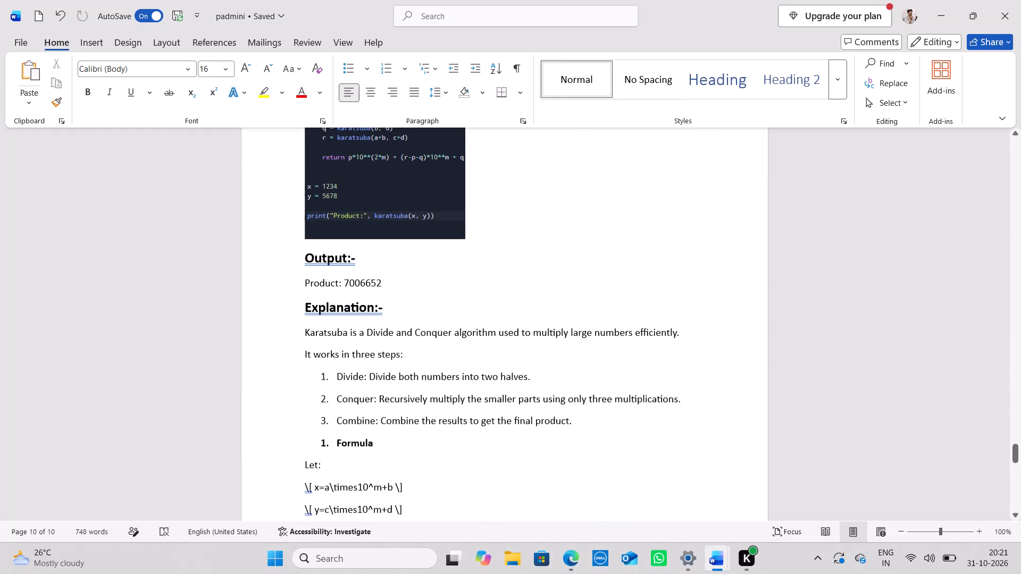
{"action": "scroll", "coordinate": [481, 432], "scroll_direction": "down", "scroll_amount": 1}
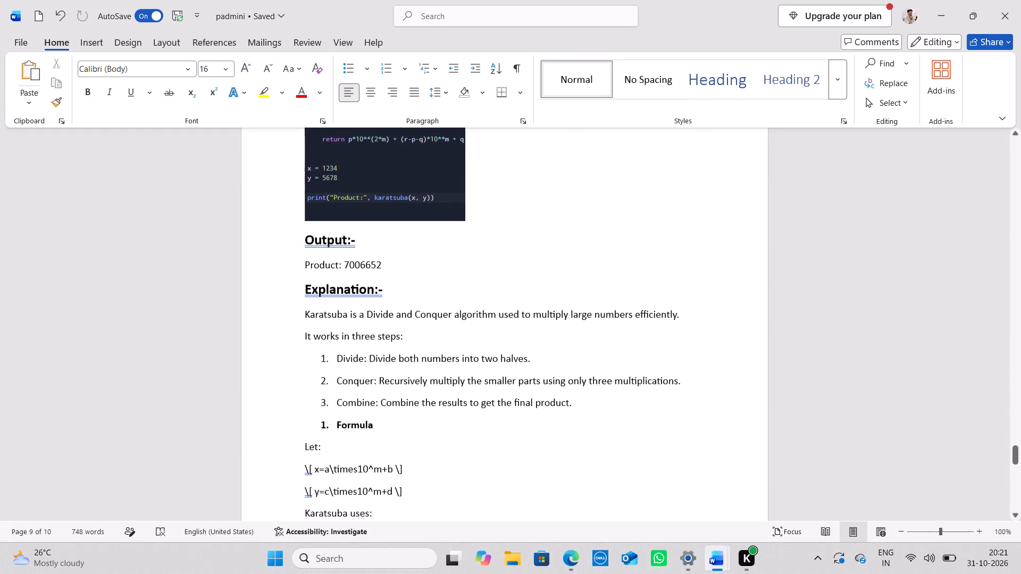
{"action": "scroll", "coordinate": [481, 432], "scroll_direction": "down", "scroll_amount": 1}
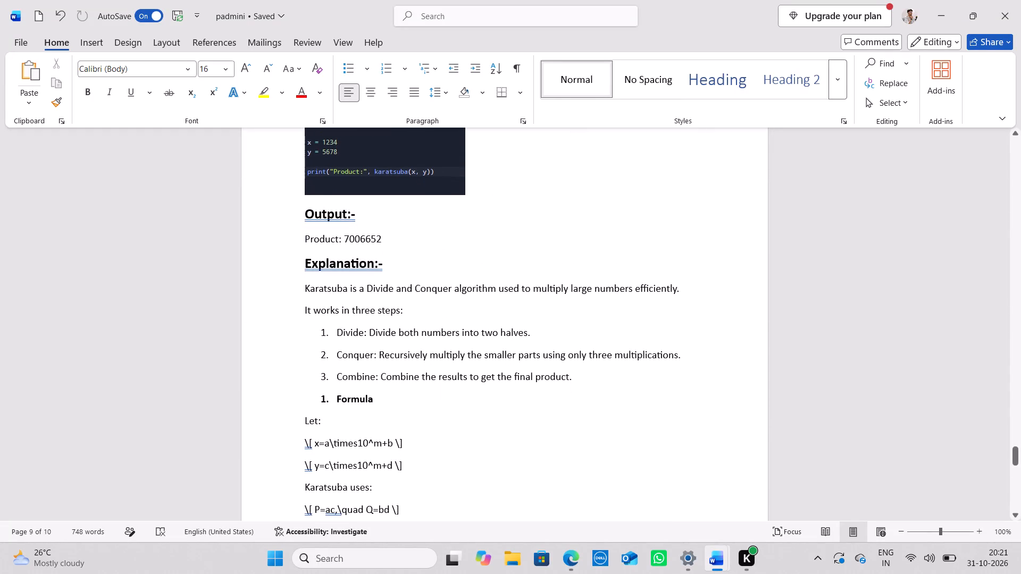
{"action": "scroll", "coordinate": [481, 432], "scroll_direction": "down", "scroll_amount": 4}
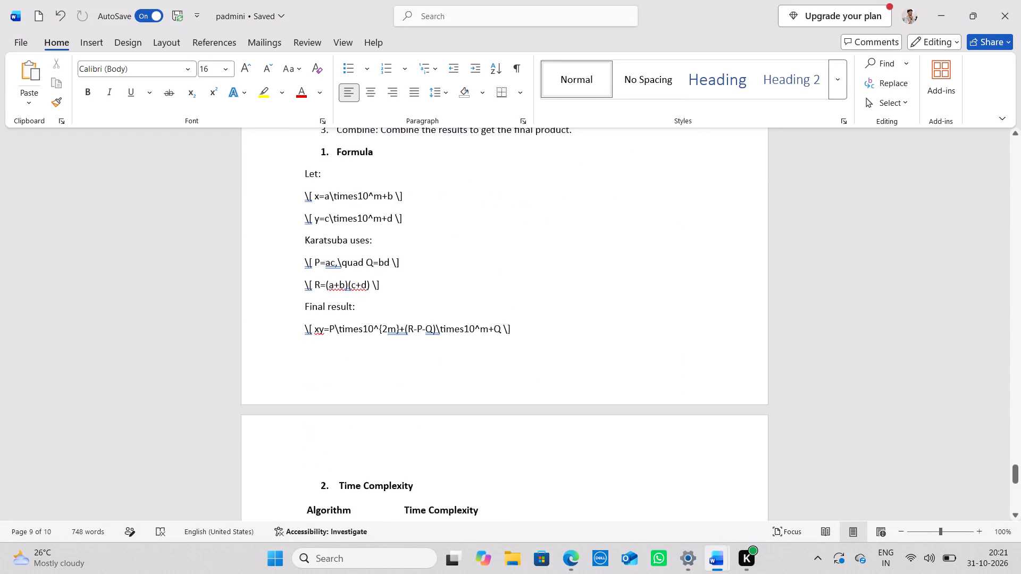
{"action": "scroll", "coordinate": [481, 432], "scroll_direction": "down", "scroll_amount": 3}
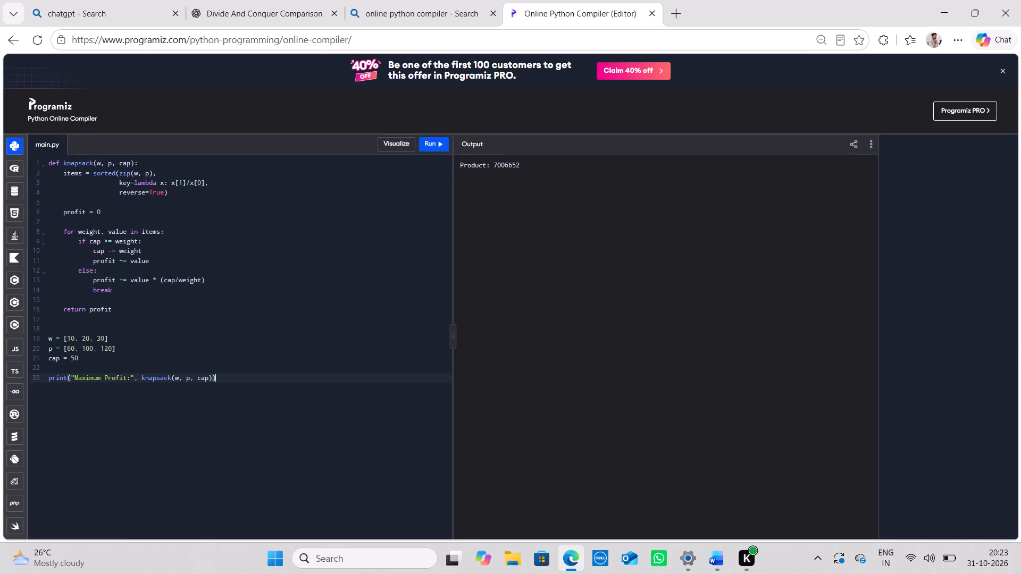
{"action": "left_click", "coordinate": [434, 146]}
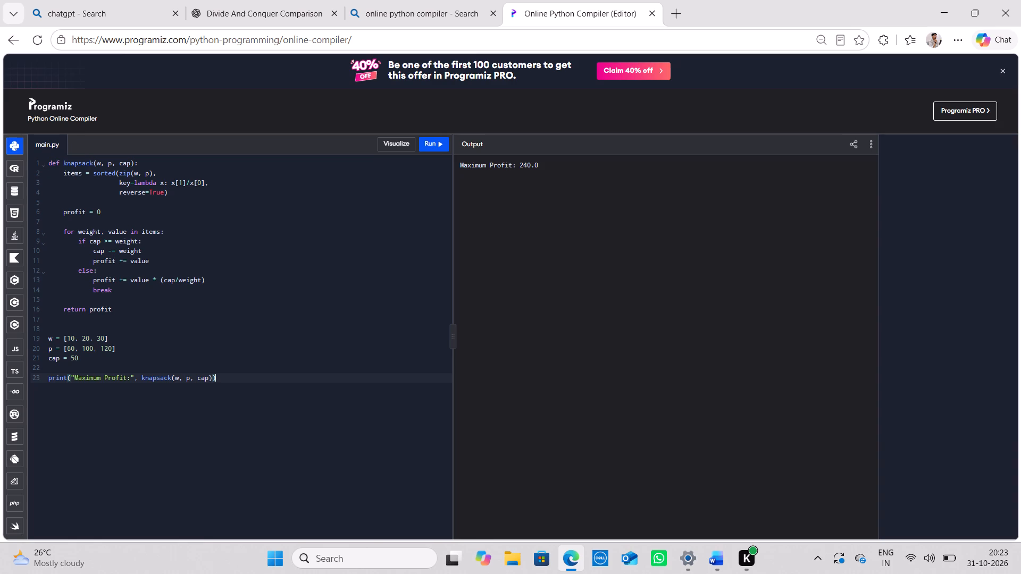
Capture a rectangular screenshot of the whole knapsack code, from the function definition to the final print line, without the output pane.
{"action": "key", "text": "Print"}
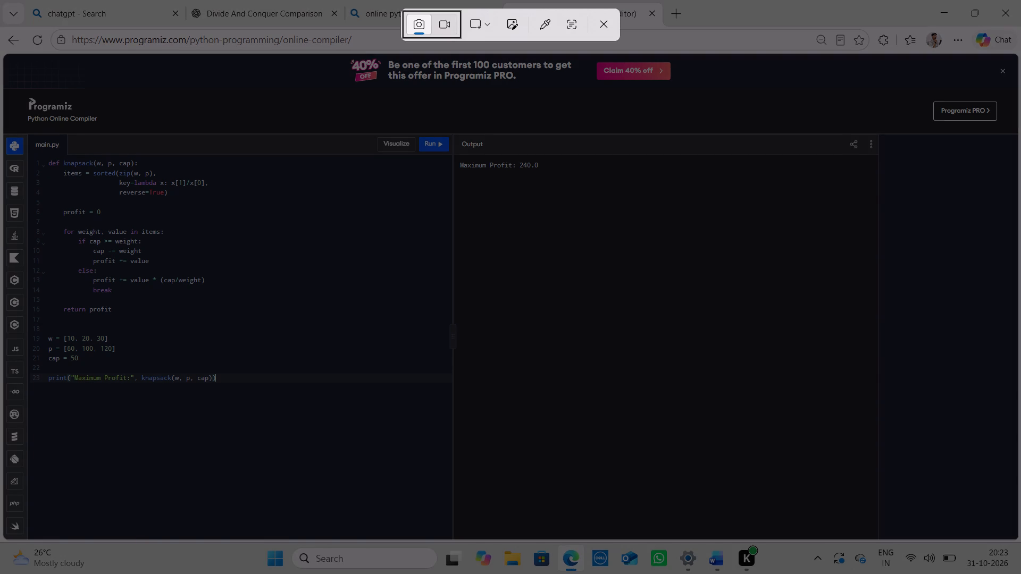
{"action": "left_click_drag", "start_coordinate": [47, 157], "coordinate": [120, 259]}
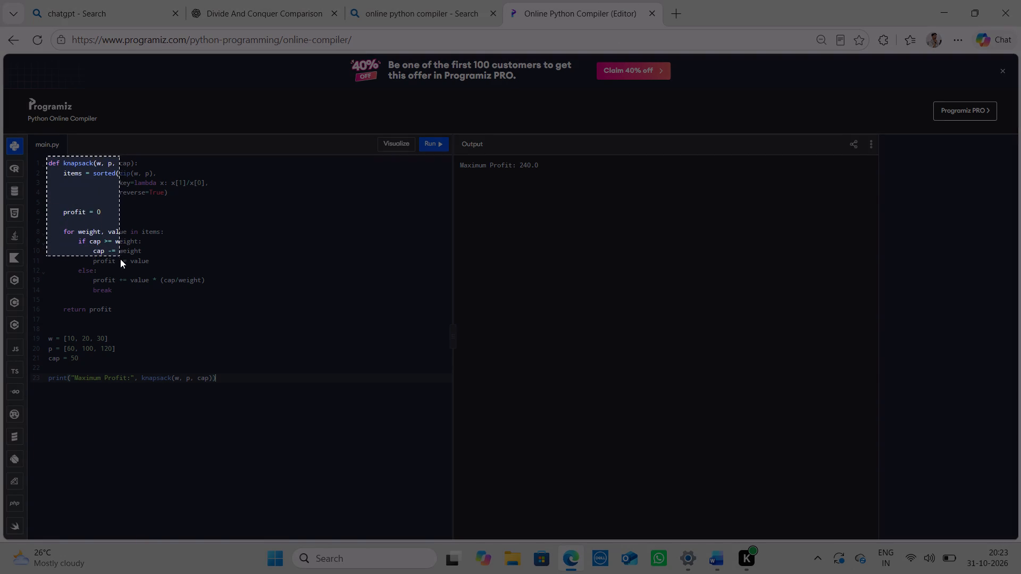
{"action": "left_click_drag", "start_coordinate": [120, 259], "coordinate": [191, 422]}
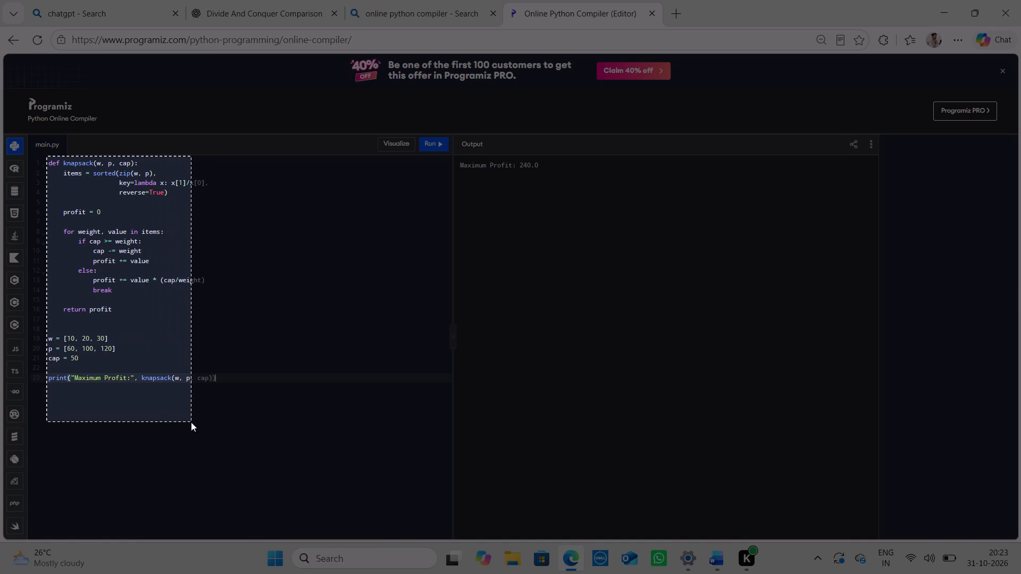
{"action": "left_click_drag", "start_coordinate": [191, 422], "coordinate": [219, 384]}
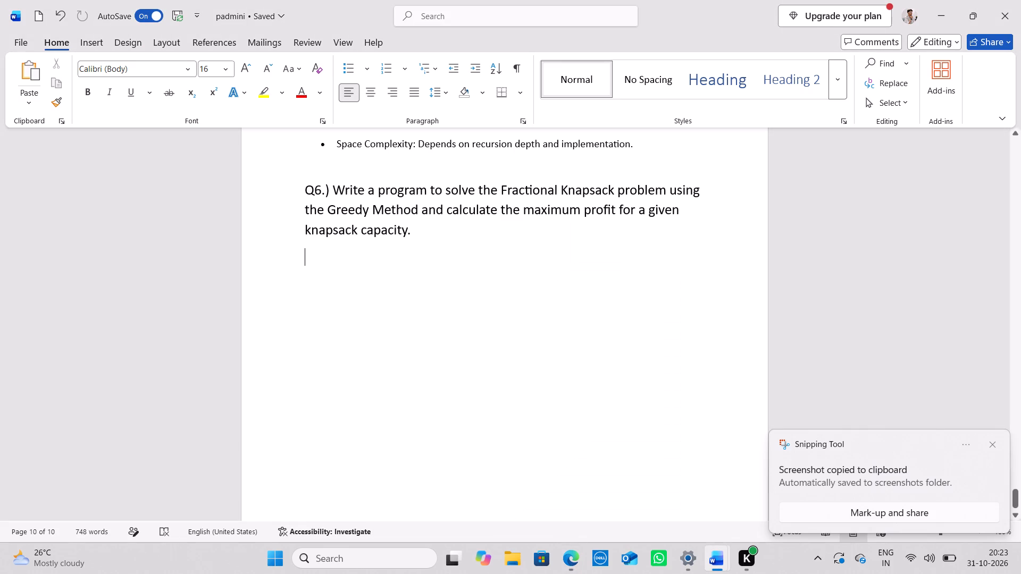
In the padmini Word document, add a "Solution:-" line below the Q6 question and paste the code screenshot beneath it.
{"action": "type", "text": "solut"}
{"action": "type", "text": "ion"}
{"action": "type", "text": ":-"}
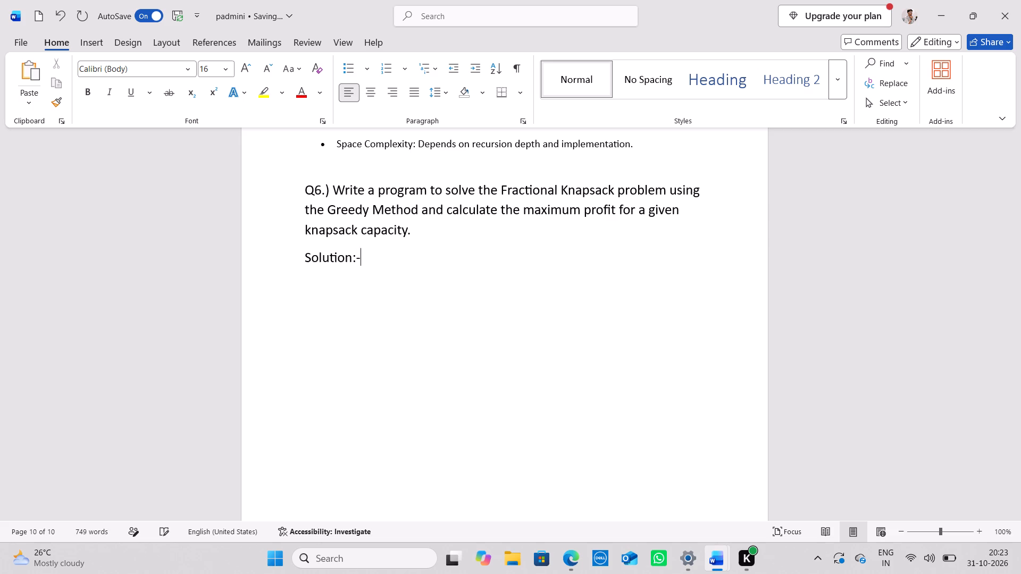
{"action": "key", "text": "Return"}
{"action": "key", "text": "ctrl+v"}
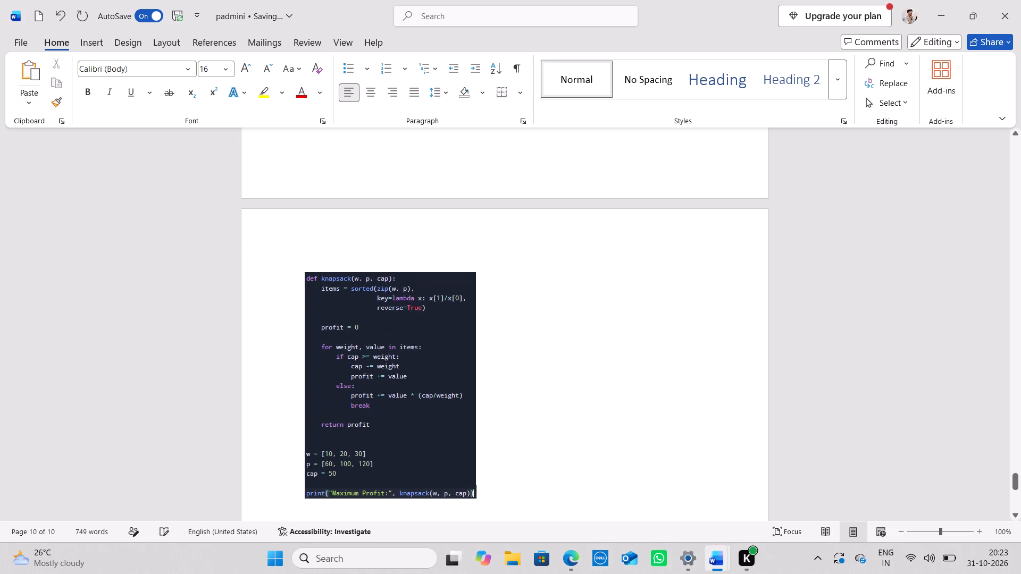
Make the "Solution:-" heading under Q6 bold.
{"action": "scroll", "coordinate": [367, 327], "scroll_direction": "up", "scroll_amount": 3}
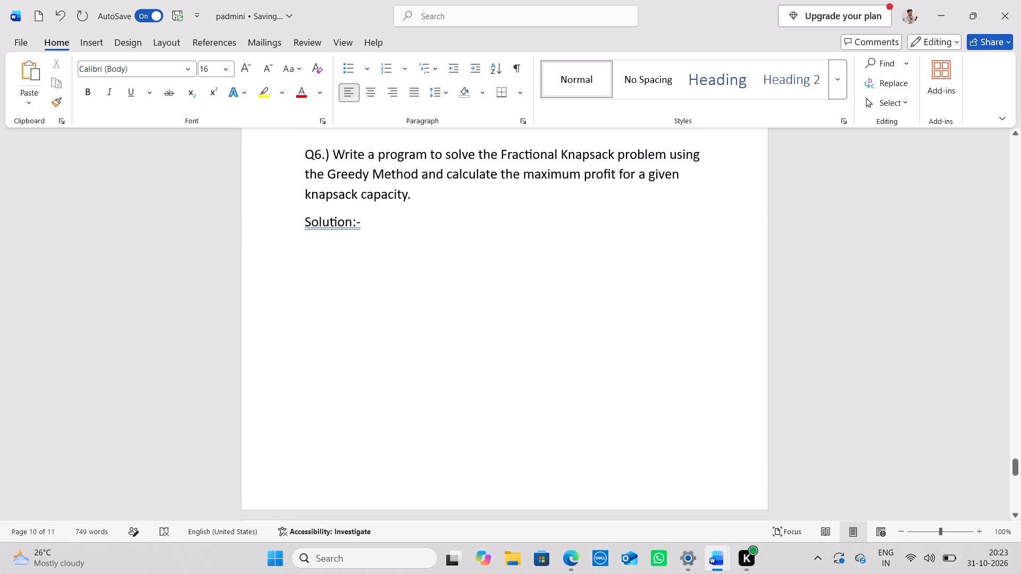
{"action": "left_click_drag", "start_coordinate": [303, 221], "coordinate": [362, 225]}
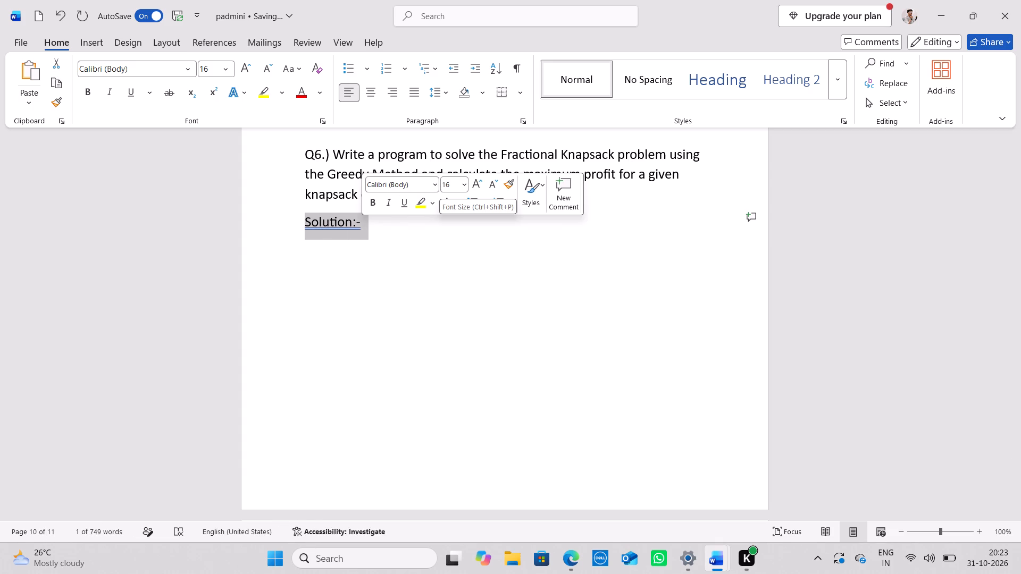
{"action": "left_click", "coordinate": [370, 199]}
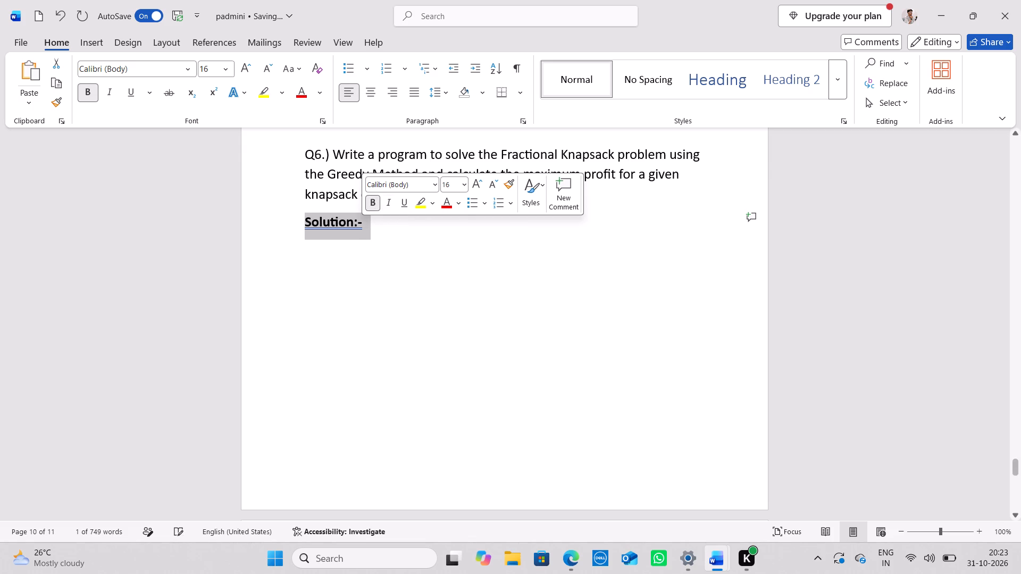
{"action": "left_click", "coordinate": [421, 248]}
Review the layout of the Q5 Karatsuba solution and its headings, and compare it with the Q6 section in the document.
{"action": "scroll", "coordinate": [421, 248], "scroll_direction": "up", "scroll_amount": 5}
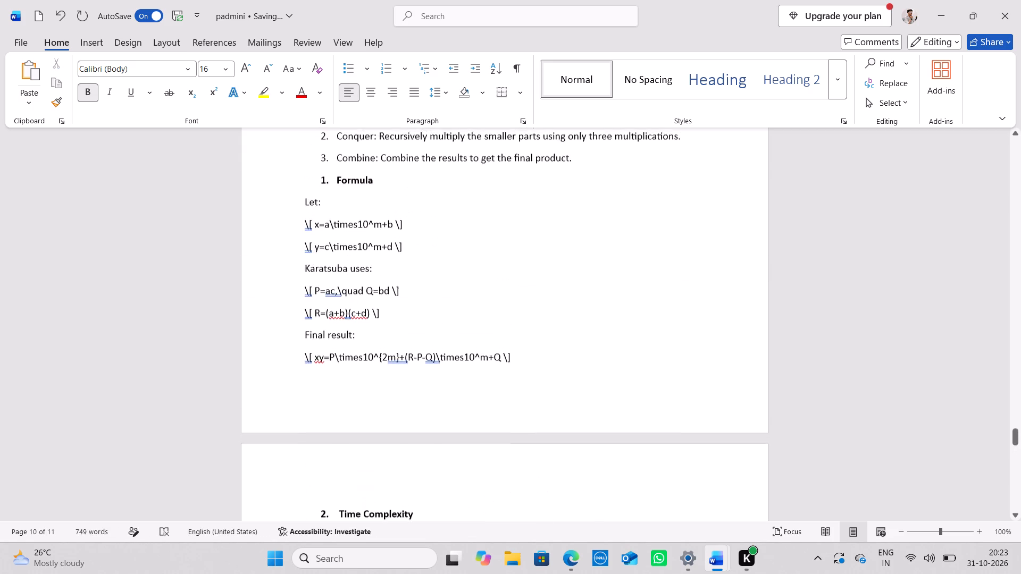
{"action": "scroll", "coordinate": [421, 248], "scroll_direction": "up", "scroll_amount": 7}
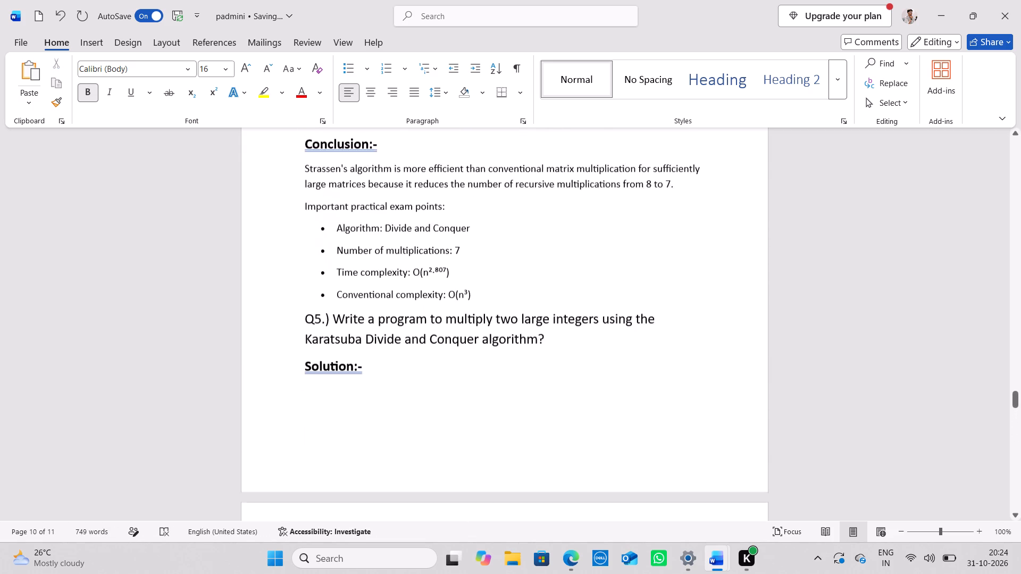
{"action": "scroll", "coordinate": [421, 248], "scroll_direction": "up", "scroll_amount": 3}
{"action": "scroll", "coordinate": [421, 248], "scroll_direction": "down", "scroll_amount": 6}
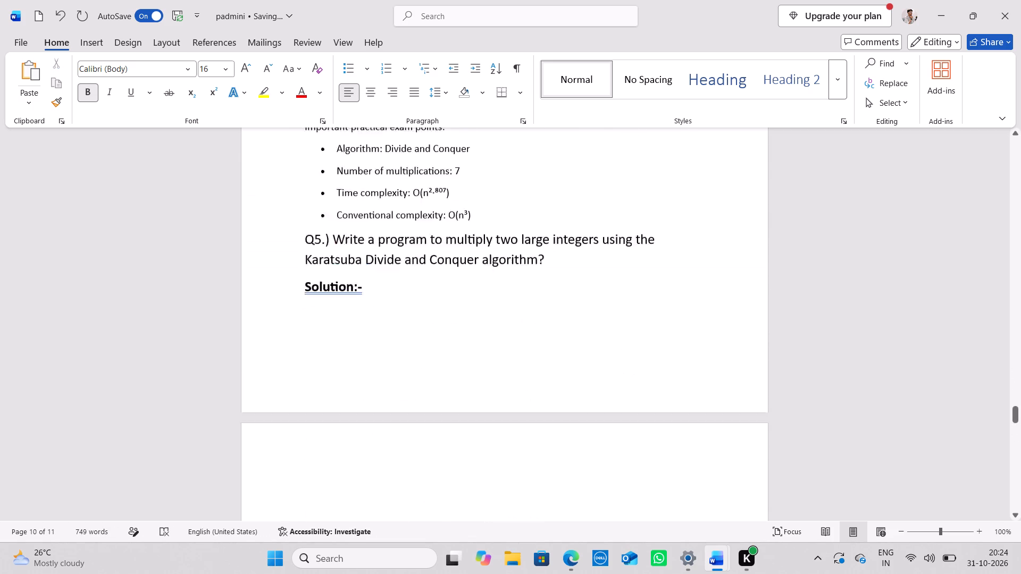
{"action": "scroll", "coordinate": [421, 248], "scroll_direction": "down", "scroll_amount": 1}
{"action": "scroll", "coordinate": [421, 248], "scroll_direction": "up", "scroll_amount": 2}
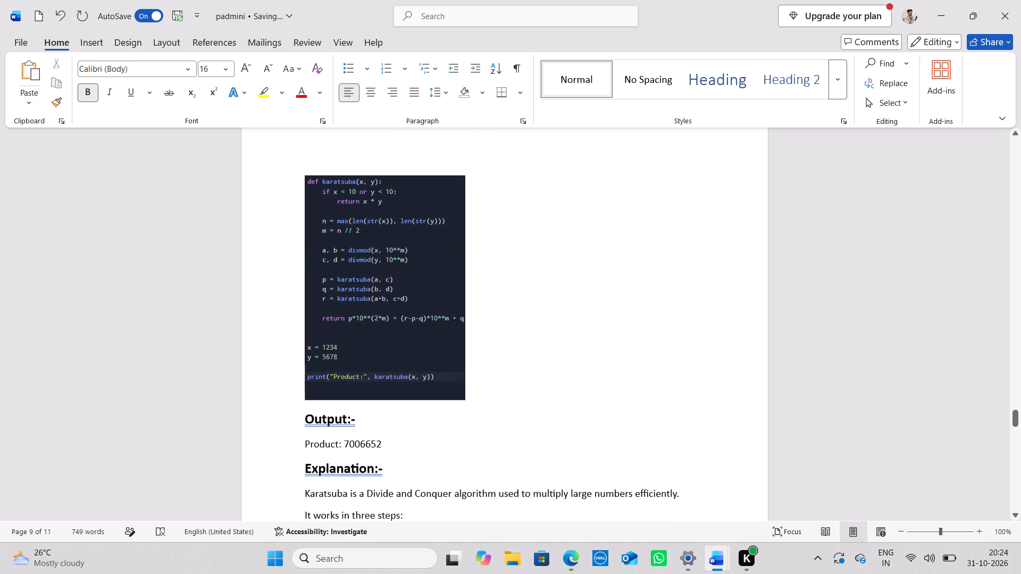
{"action": "scroll", "coordinate": [421, 248], "scroll_direction": "up", "scroll_amount": 1}
{"action": "scroll", "coordinate": [421, 248], "scroll_direction": "down", "scroll_amount": 6}
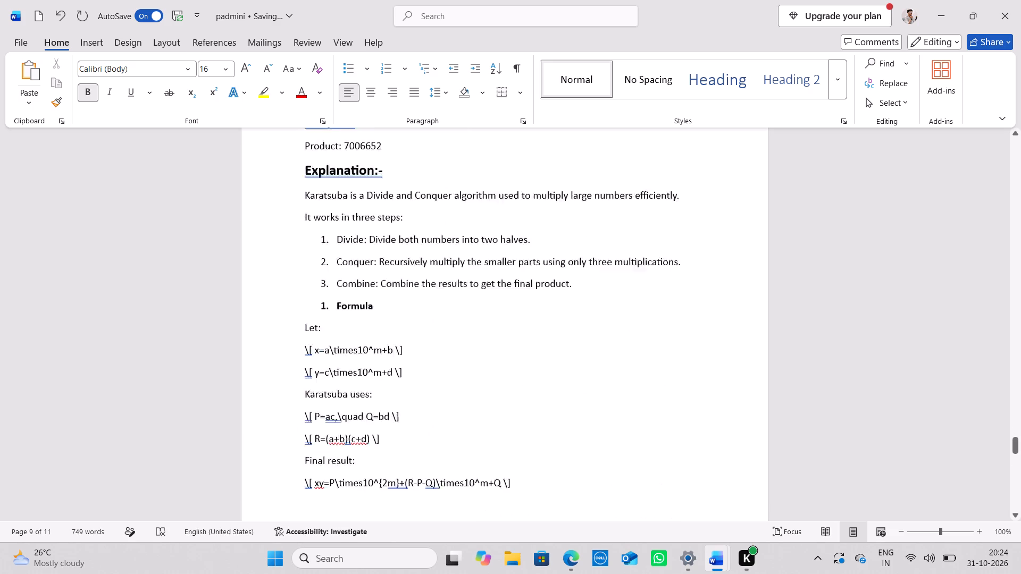
{"action": "scroll", "coordinate": [421, 248], "scroll_direction": "down", "scroll_amount": 7}
{"action": "scroll", "coordinate": [421, 248], "scroll_direction": "up", "scroll_amount": 3}
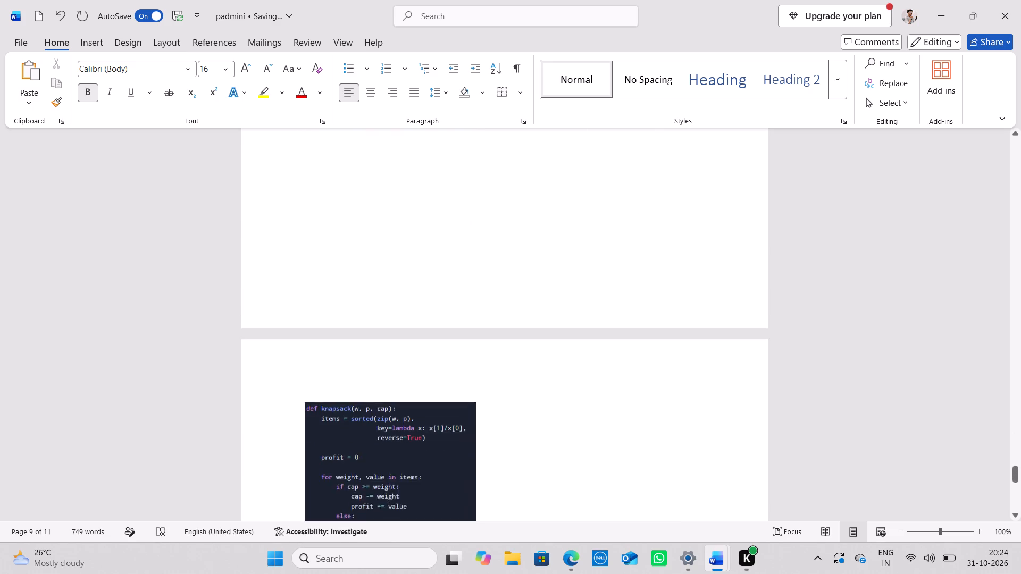
{"action": "scroll", "coordinate": [421, 248], "scroll_direction": "up", "scroll_amount": 2}
{"action": "scroll", "coordinate": [421, 248], "scroll_direction": "down", "scroll_amount": 3}
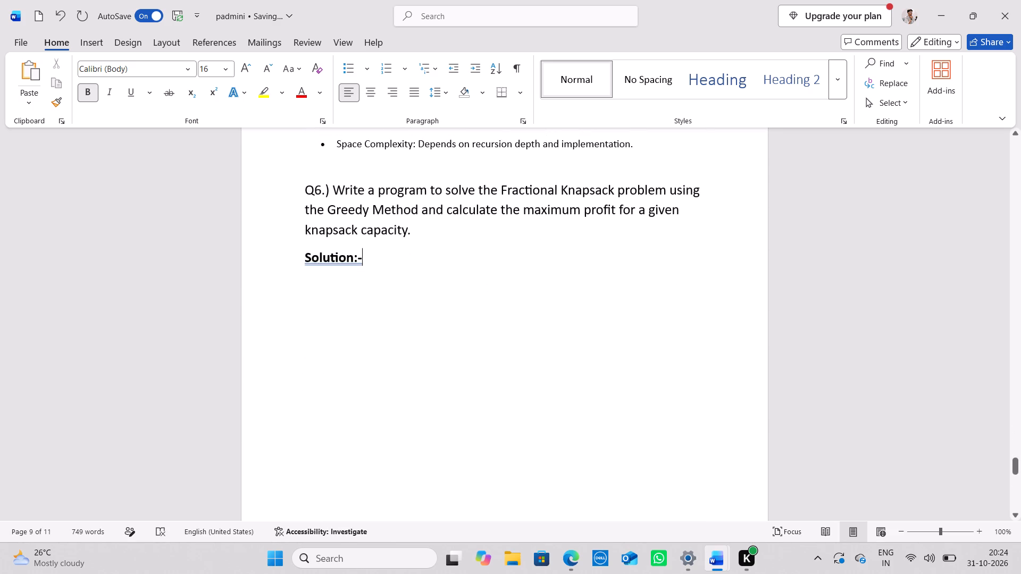
{"action": "scroll", "coordinate": [421, 248], "scroll_direction": "down", "scroll_amount": 4}
{"action": "scroll", "coordinate": [421, 248], "scroll_direction": "up", "scroll_amount": 1}
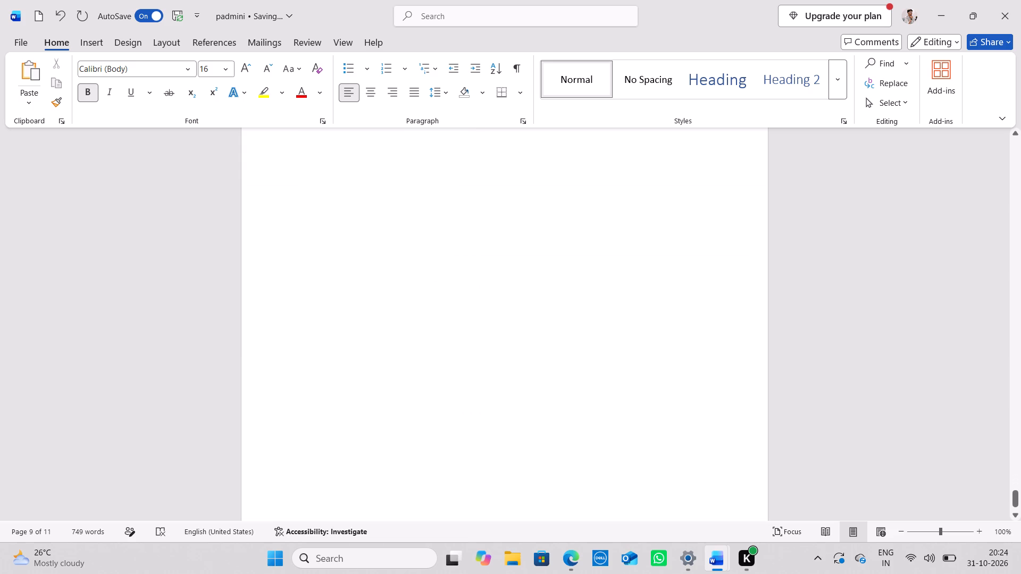
{"action": "scroll", "coordinate": [421, 248], "scroll_direction": "up", "scroll_amount": 2}
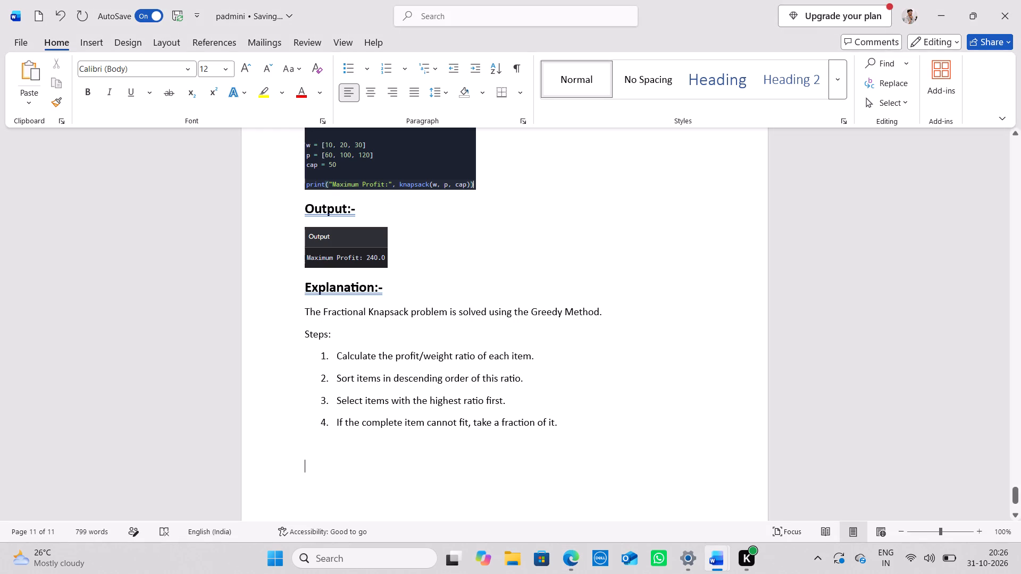
{"action": "key", "text": "ctrl+v"}
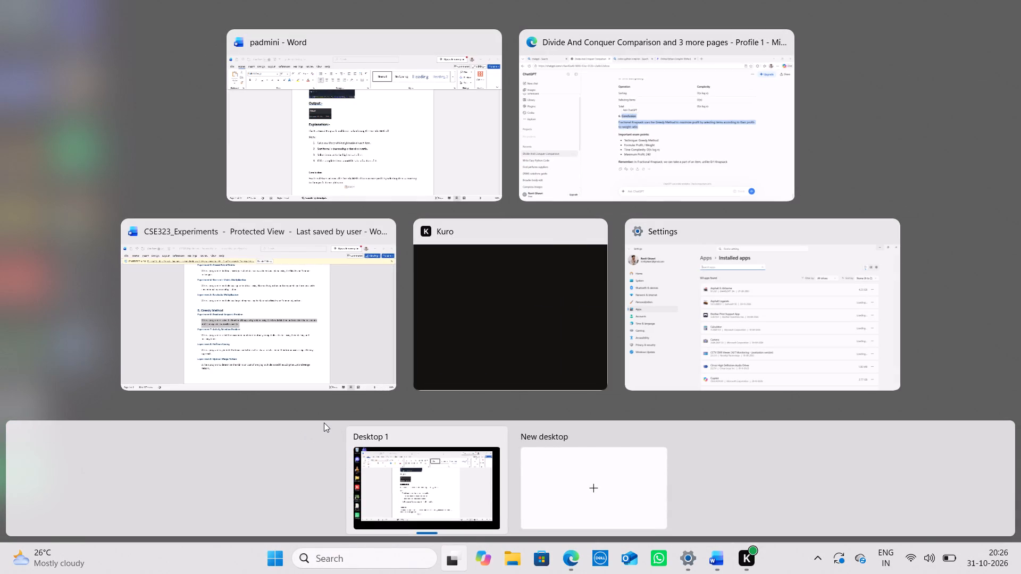
Remove the blank line between the fourth explanation step and the pasted Conclusion heading.
{"action": "left_click", "coordinate": [303, 438]}
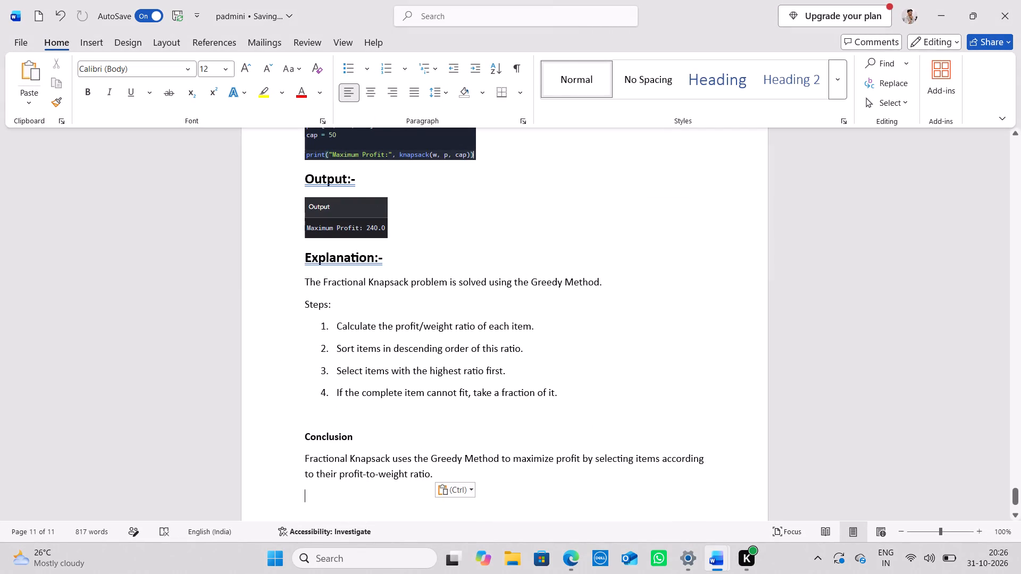
{"action": "key", "text": "BackSpace"}
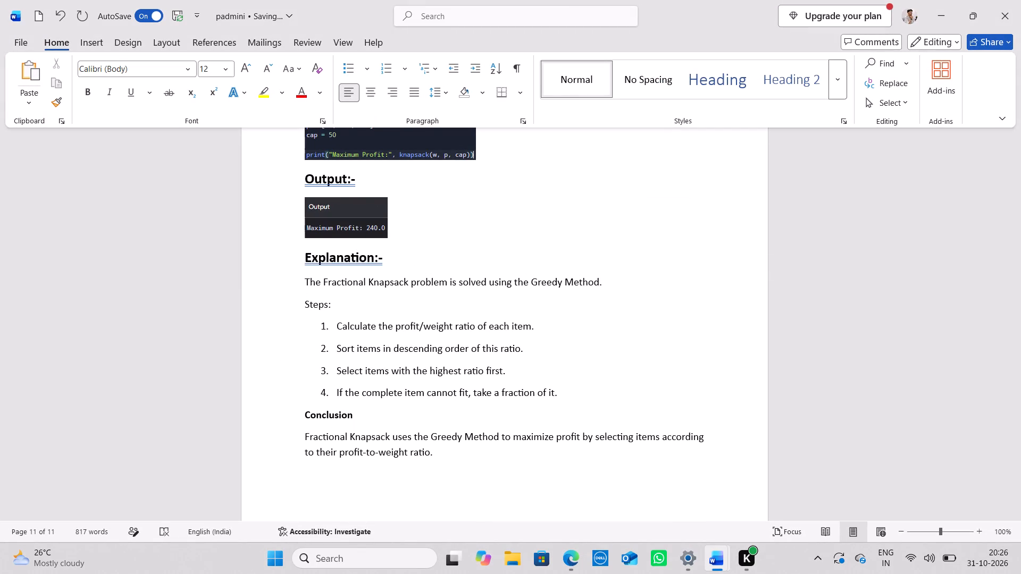
Set the Q6 Conclusion heading's font size to 16 and make it read "Conclusion:-", leaving no blank line before its paragraph.
{"action": "left_click_drag", "start_coordinate": [304, 412], "coordinate": [321, 413]}
{"action": "left_click_drag", "start_coordinate": [321, 413], "coordinate": [391, 414]}
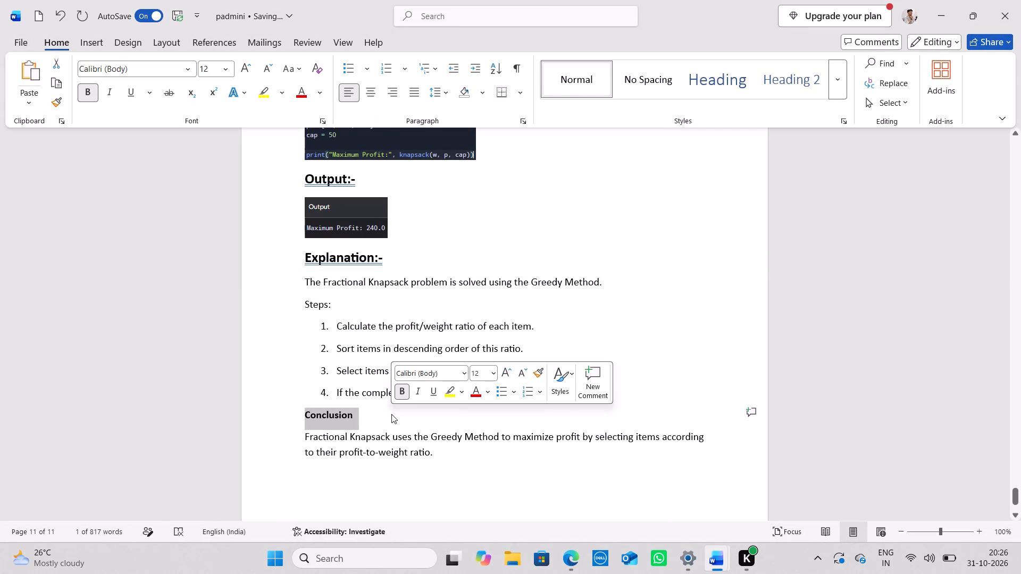
{"action": "left_click", "coordinate": [491, 374]}
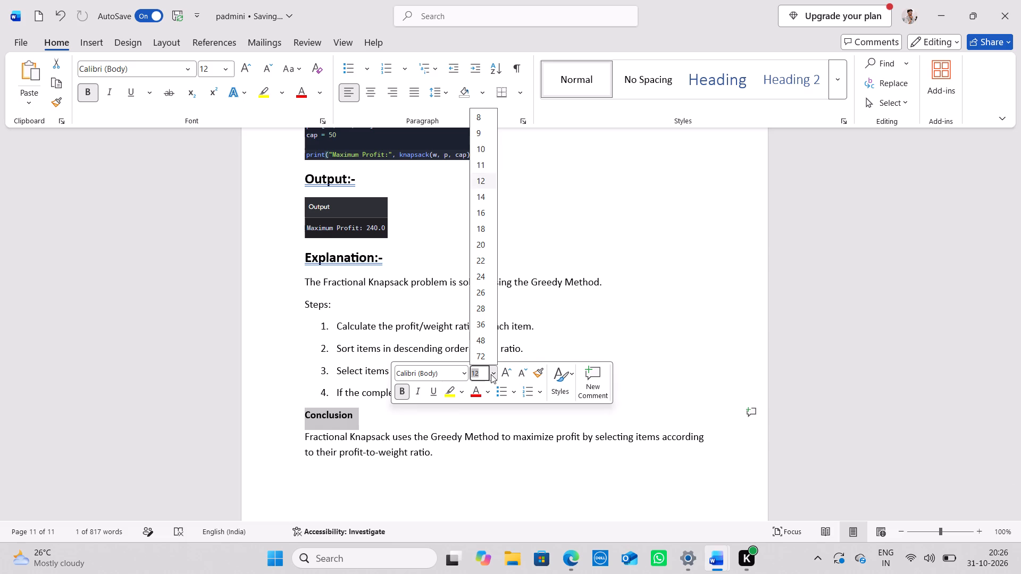
{"action": "left_click", "coordinate": [480, 218]}
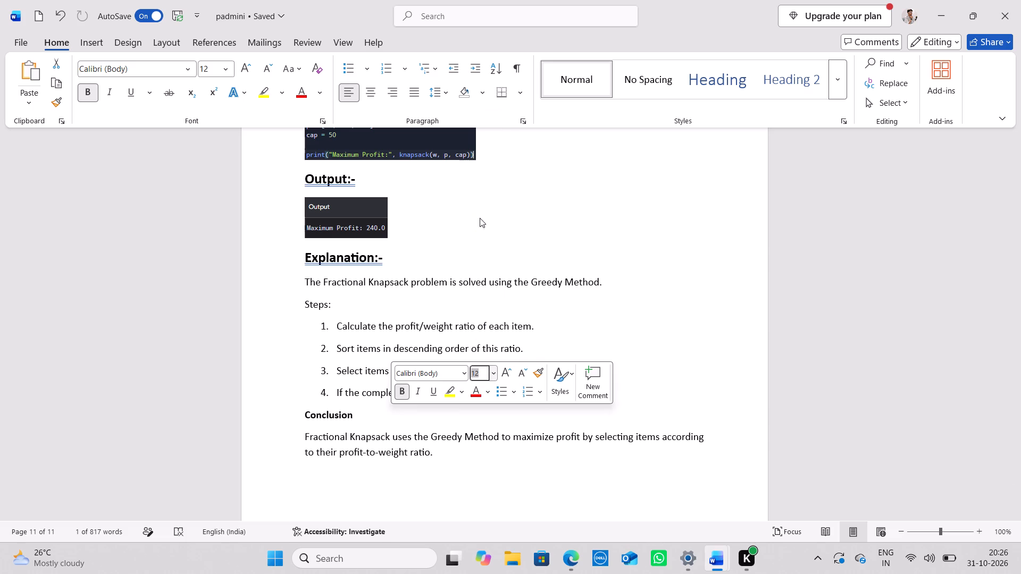
{"action": "left_click", "coordinate": [369, 423]}
{"action": "left_click", "coordinate": [369, 423]}
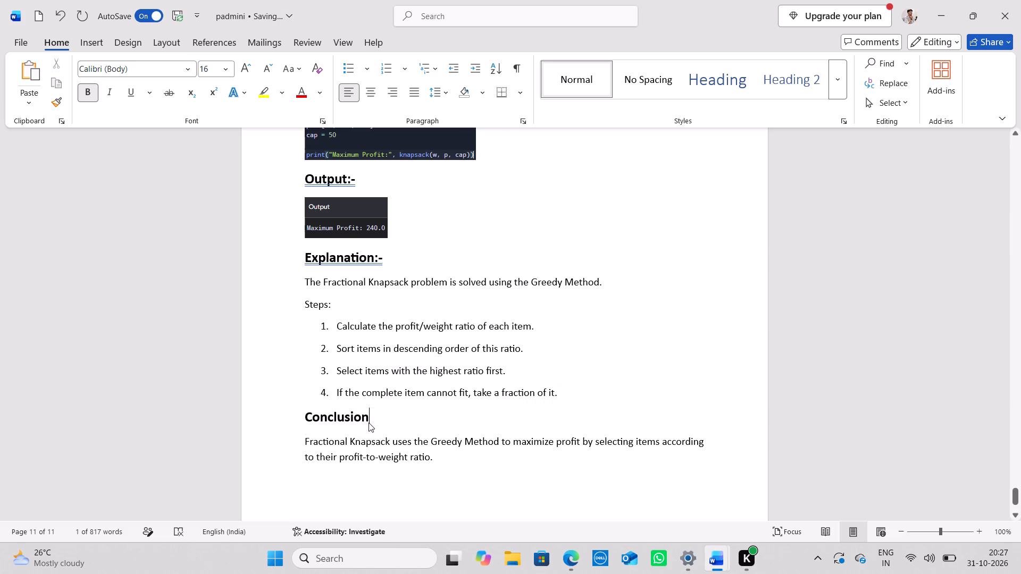
{"action": "left_click", "coordinate": [369, 423]}
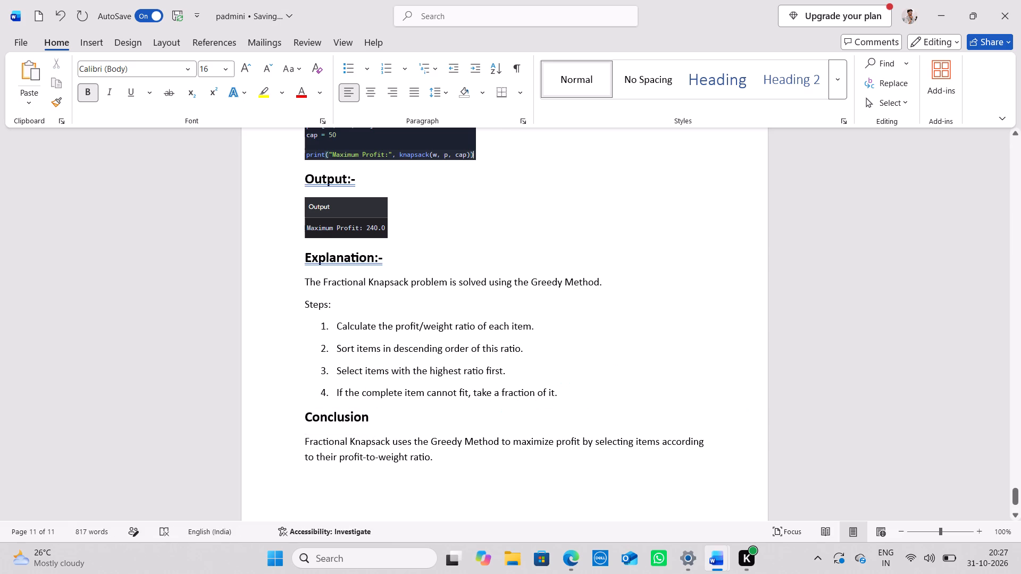
{"action": "key", "text": "shift+colon"}
{"action": "key", "text": "minus"}
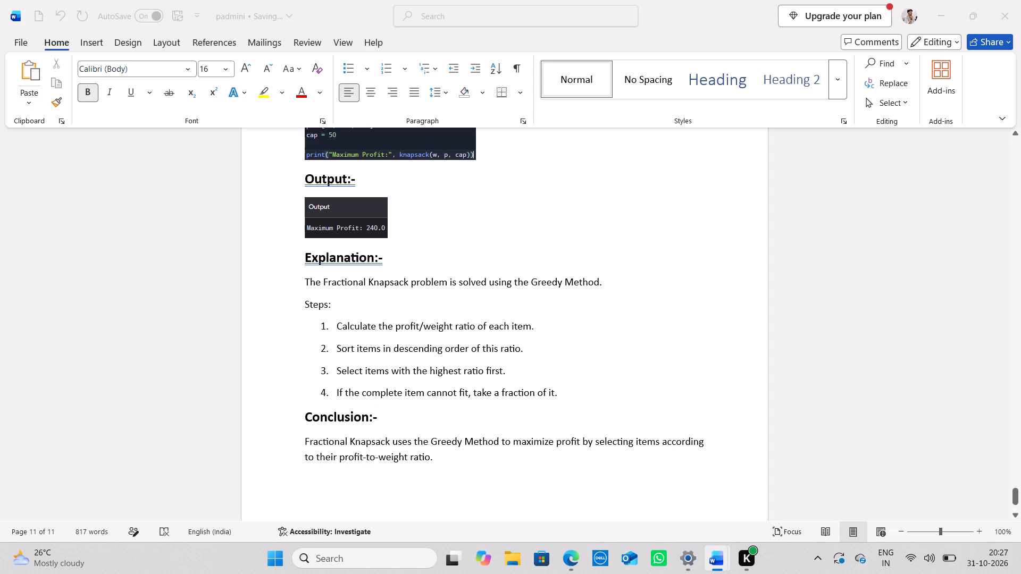
{"action": "key", "text": "Return"}
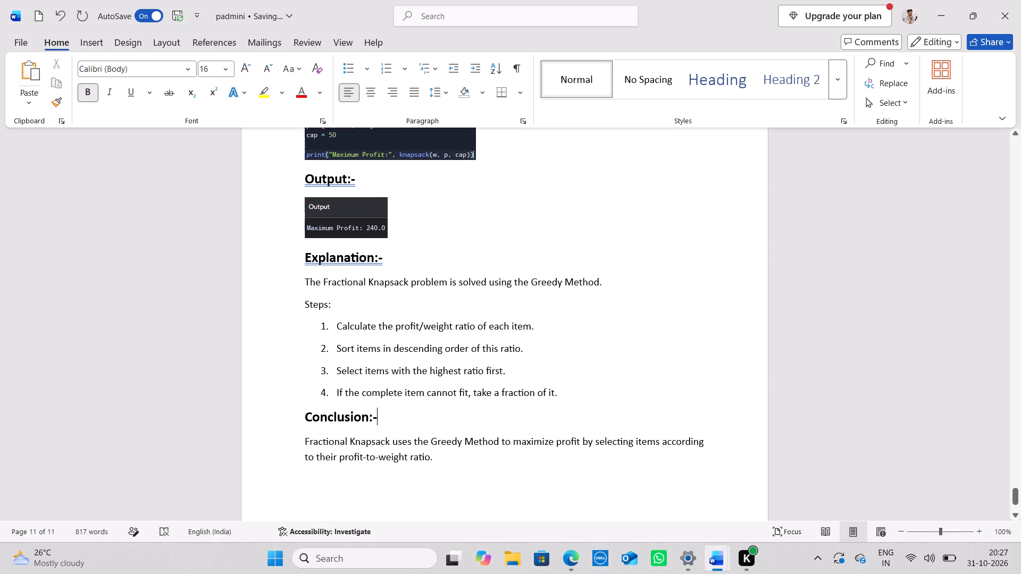
{"action": "key", "text": "Return"}
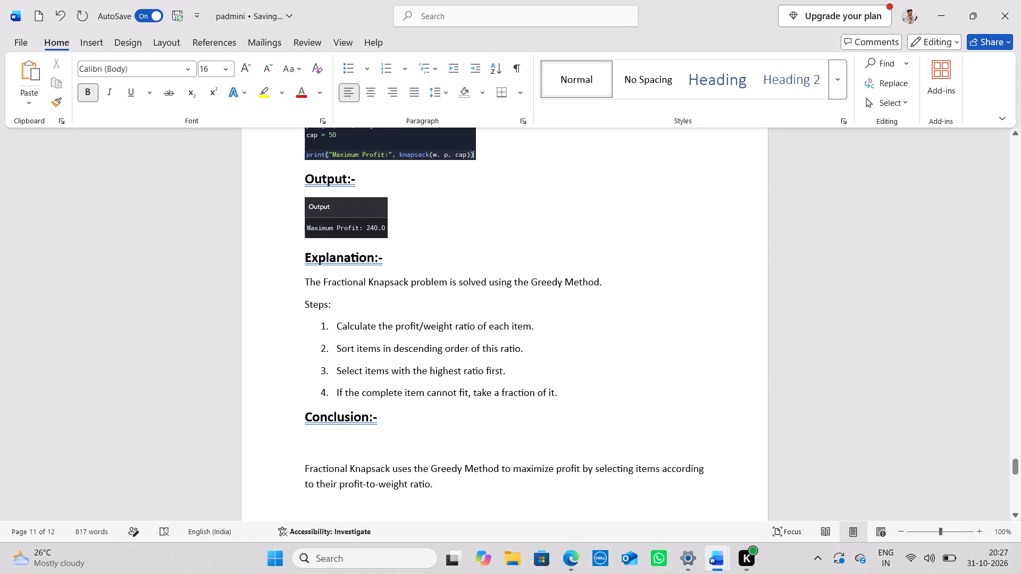
{"action": "key", "text": "Down"}
{"action": "key", "text": "BackSpace"}
Review the Karatsuba answer's code, output, explanation, formula and conclusion, and the Q6 question and solution that follow.
{"action": "scroll", "coordinate": [328, 481], "scroll_direction": "up", "scroll_amount": 1}
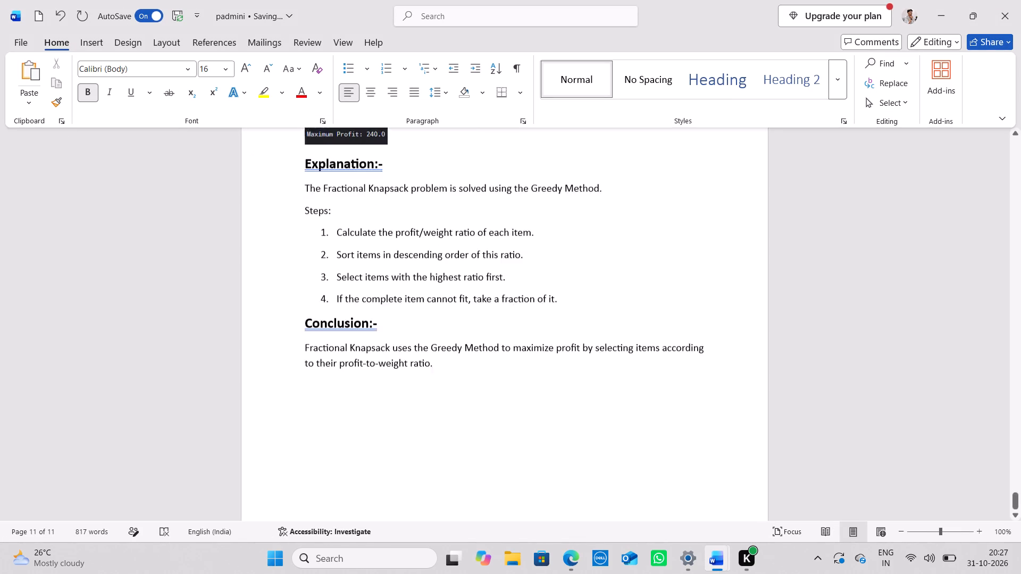
{"action": "scroll", "coordinate": [328, 481], "scroll_direction": "up", "scroll_amount": 8}
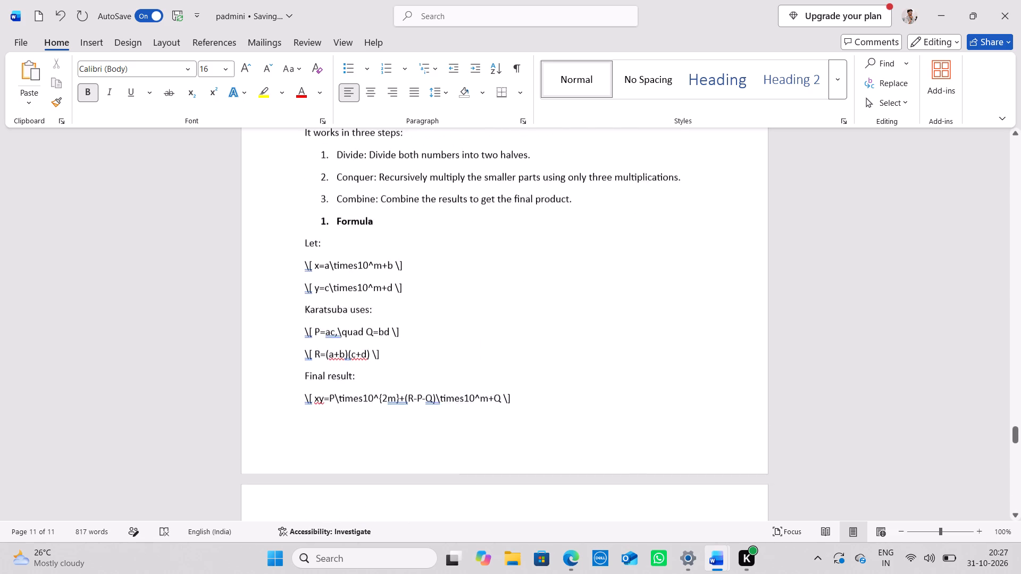
{"action": "scroll", "coordinate": [328, 481], "scroll_direction": "up", "scroll_amount": 4}
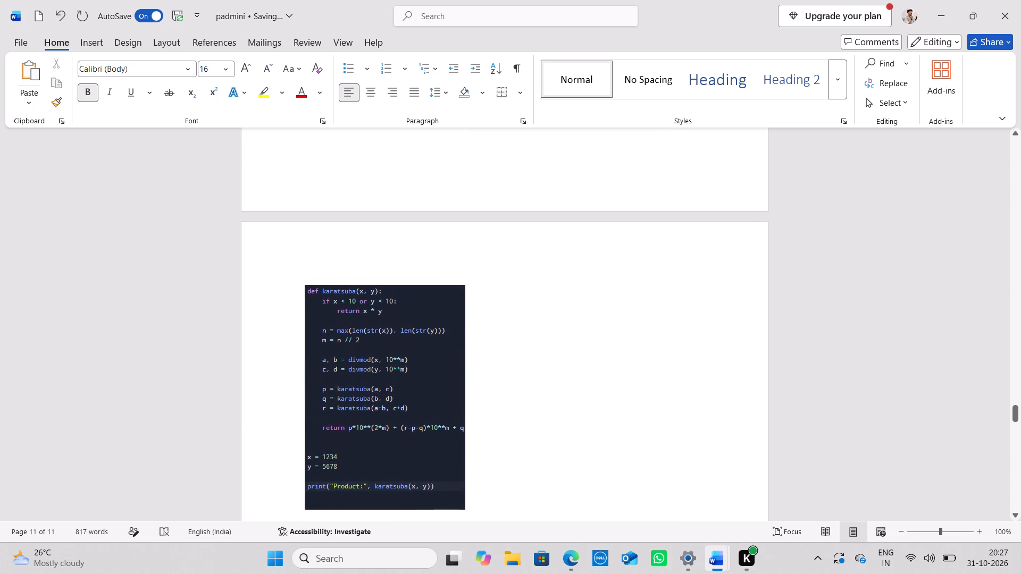
{"action": "scroll", "coordinate": [328, 481], "scroll_direction": "down", "scroll_amount": 3}
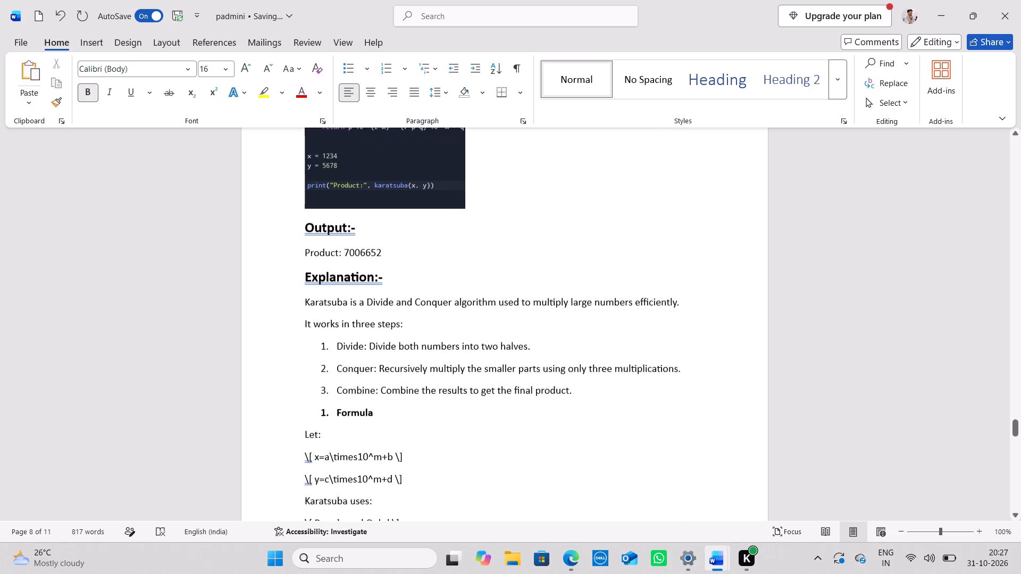
{"action": "scroll", "coordinate": [328, 481], "scroll_direction": "down", "scroll_amount": 1}
{"action": "left_click", "coordinate": [328, 481]}
{"action": "scroll", "coordinate": [328, 481], "scroll_direction": "down", "scroll_amount": 3}
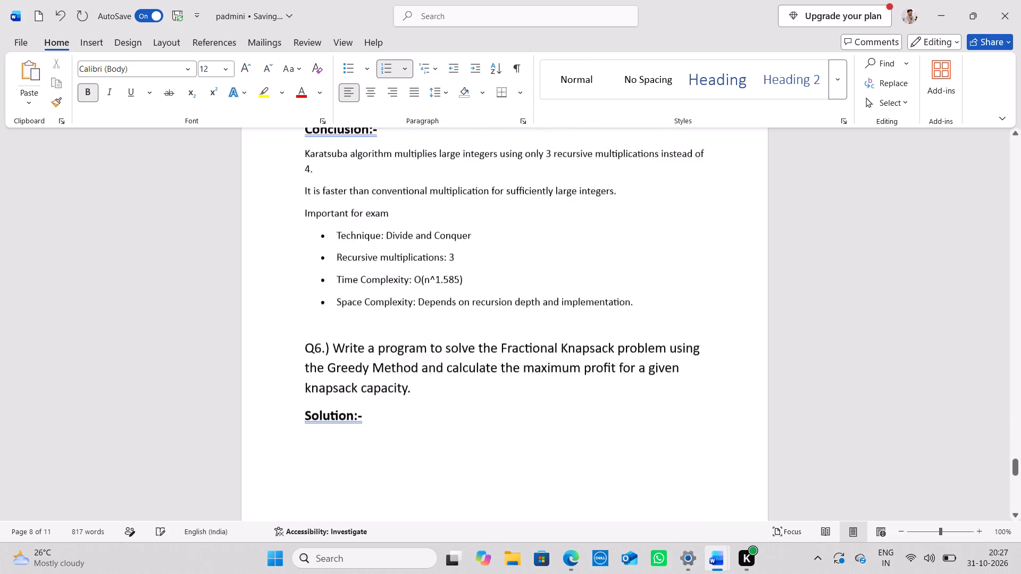
{"action": "scroll", "coordinate": [328, 481], "scroll_direction": "down", "scroll_amount": 2}
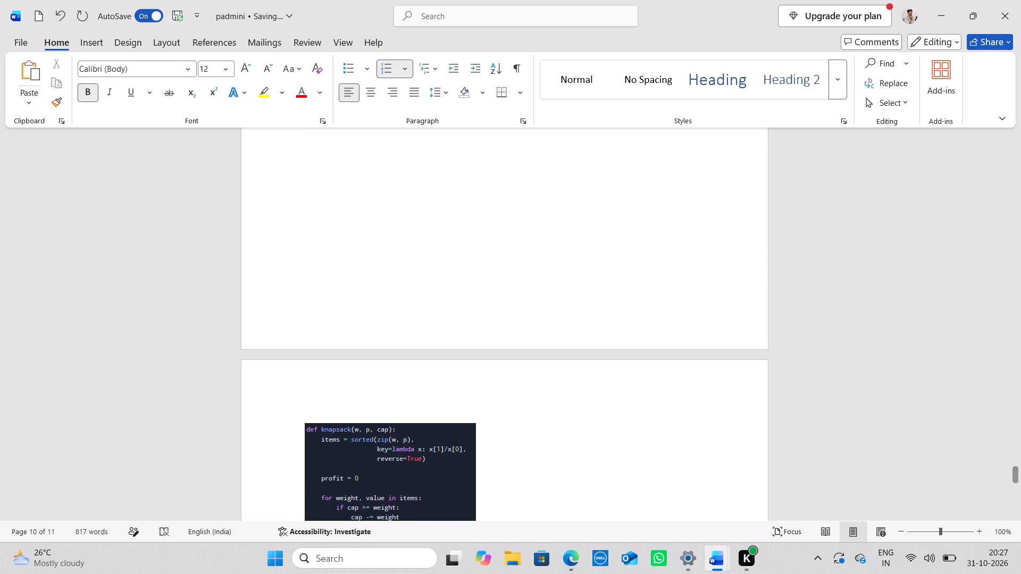